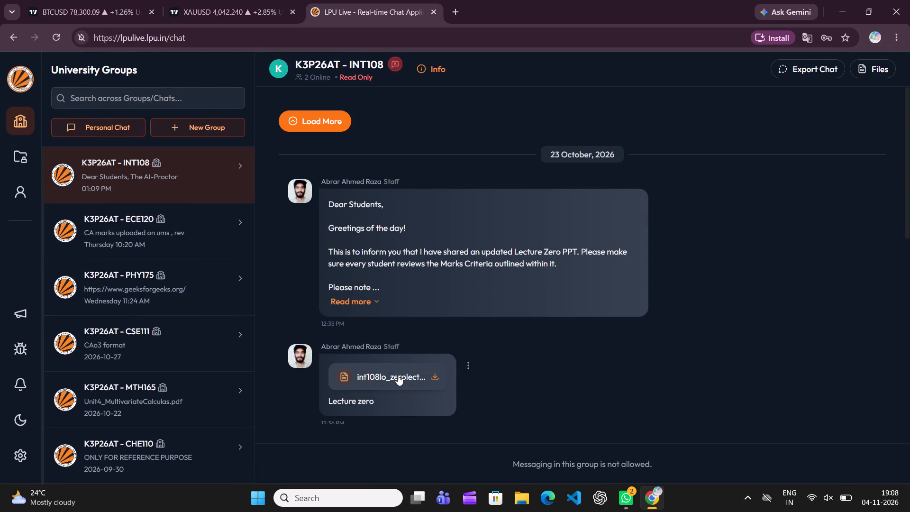
Expand today's message in the K3P26AT - INT108 group and read the full AI-Proctored Assessment announcement.
{"action": "scroll", "coordinate": [398, 375], "scroll_direction": "down", "scroll_amount": 8}
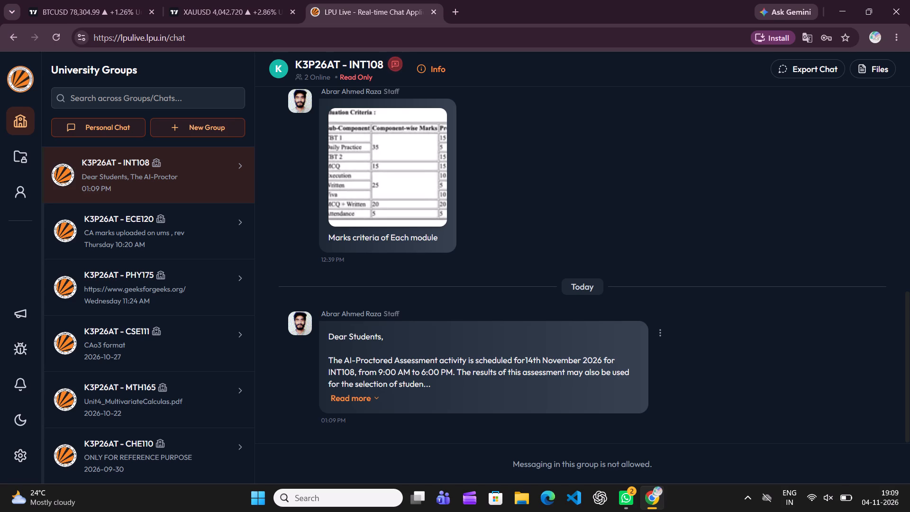
{"action": "left_click", "coordinate": [362, 398]}
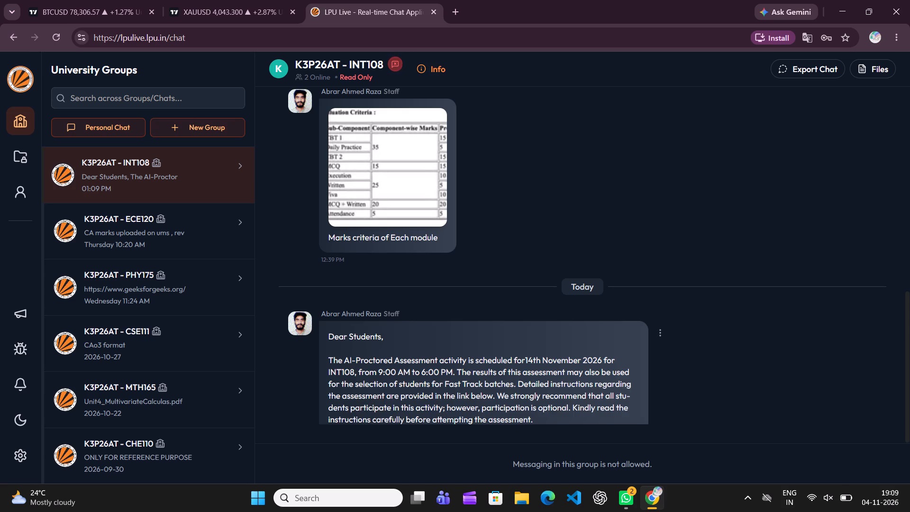
{"action": "scroll", "coordinate": [547, 375], "scroll_direction": "down", "scroll_amount": 1}
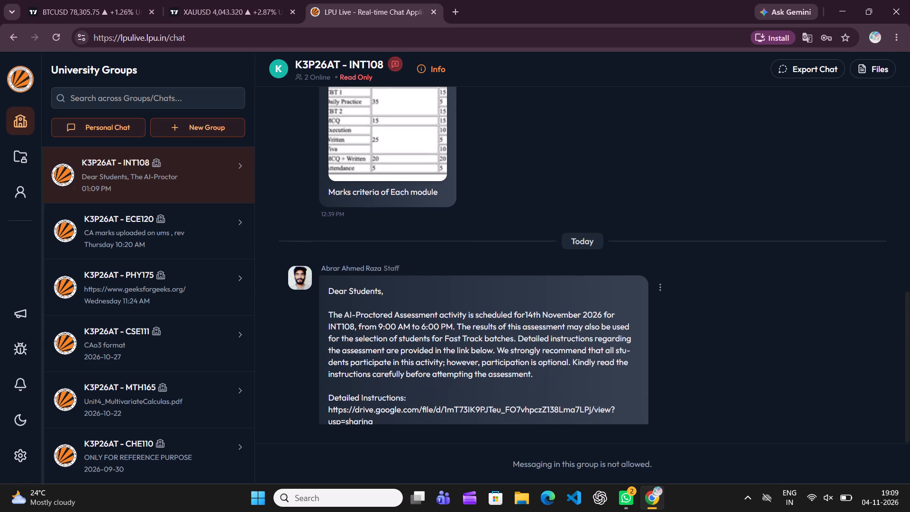
{"action": "scroll", "coordinate": [547, 375], "scroll_direction": "down", "scroll_amount": 1}
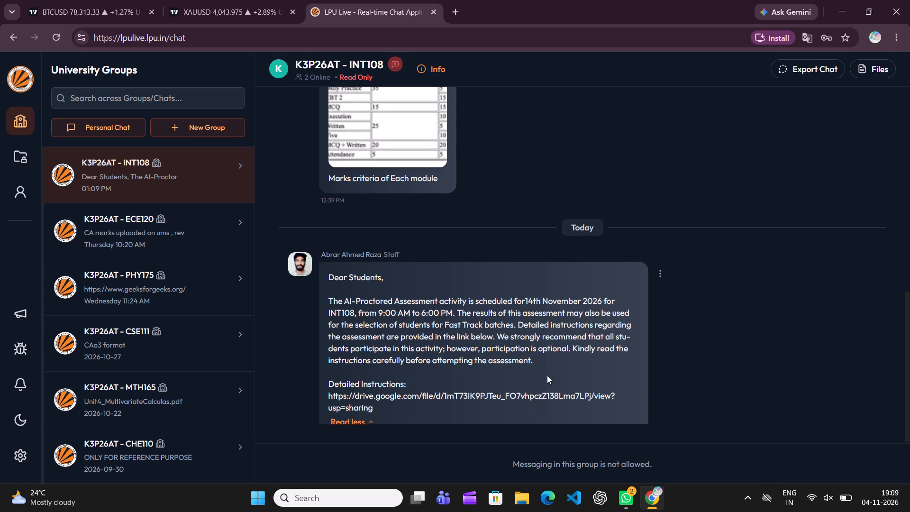
{"action": "scroll", "coordinate": [547, 375], "scroll_direction": "down", "scroll_amount": 1}
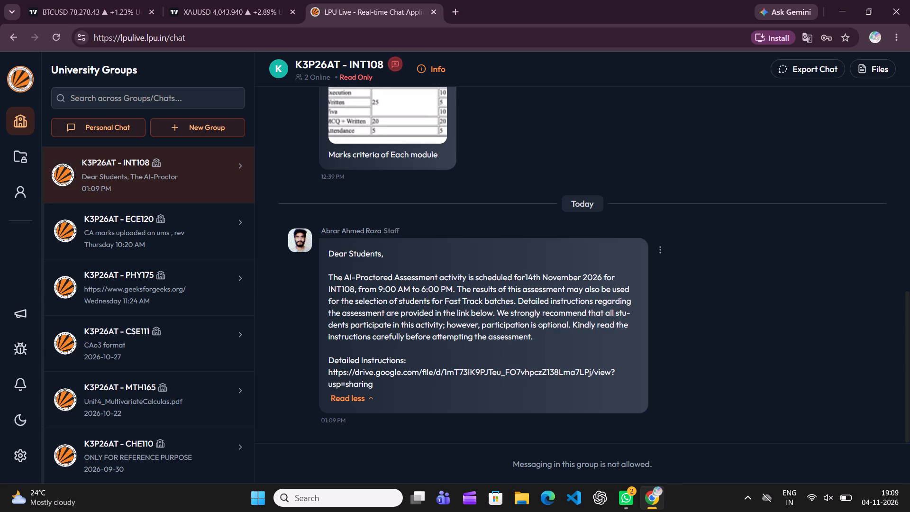
Copy the Google Drive link under Detailed Instructions in the announcement and open it in a new tab.
{"action": "left_click", "coordinate": [474, 373]}
{"action": "double_click", "coordinate": [365, 375]}
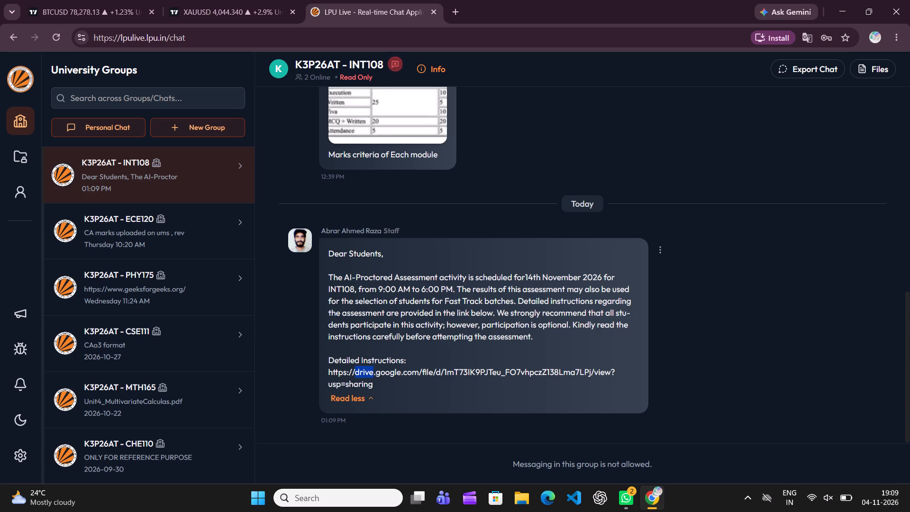
{"action": "double_click", "coordinate": [329, 370]}
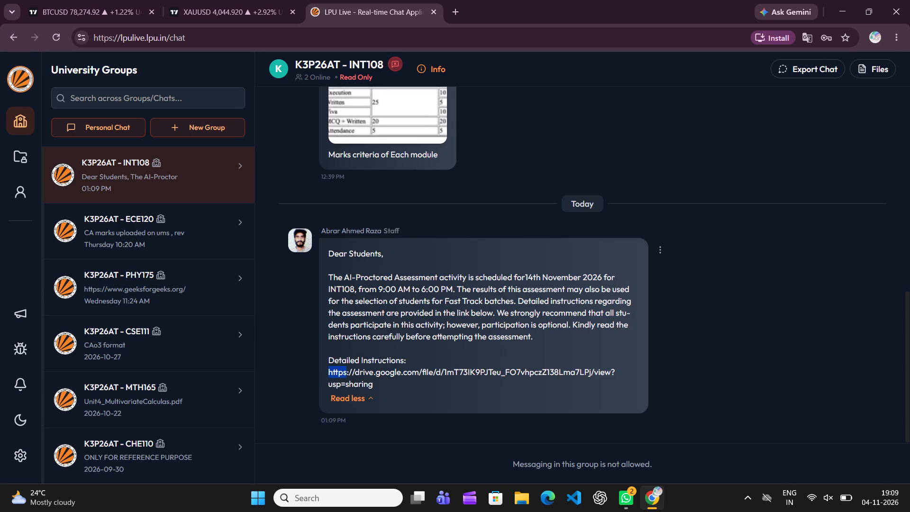
{"action": "left_click", "coordinate": [529, 384]}
{"action": "left_click_drag", "start_coordinate": [372, 384], "coordinate": [325, 373]}
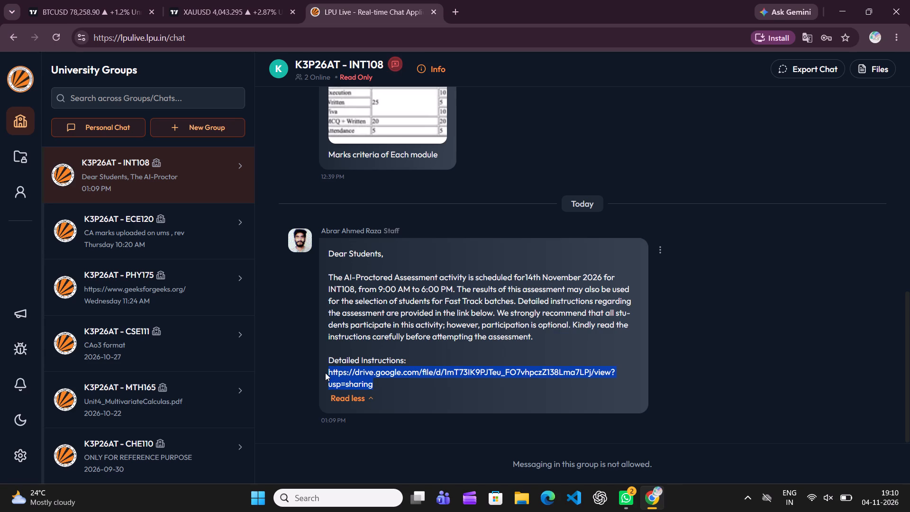
{"action": "key", "text": "ctrl+c"}
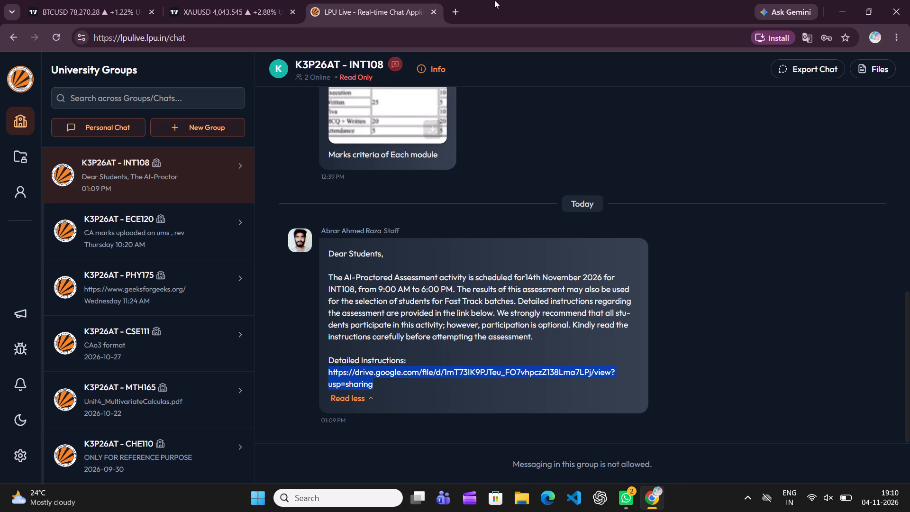
{"action": "left_click", "coordinate": [451, 8]}
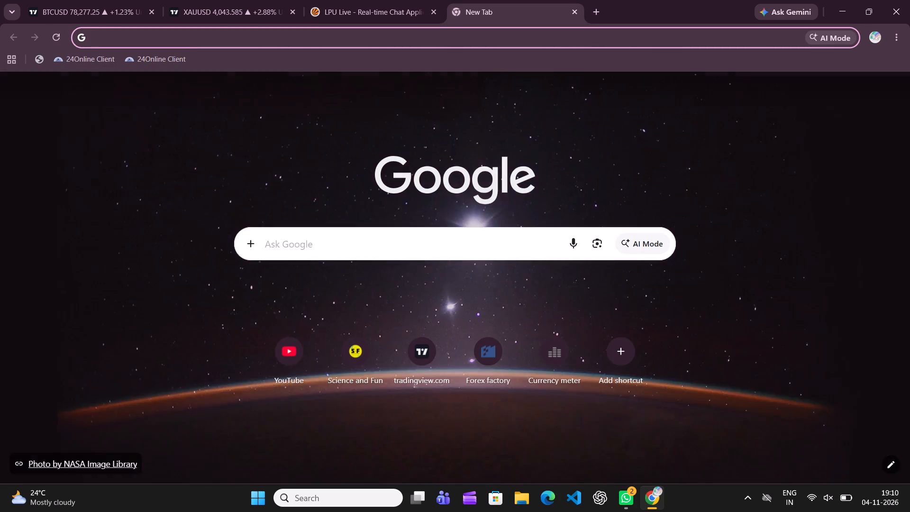
{"action": "key", "text": "ctrl+v"}
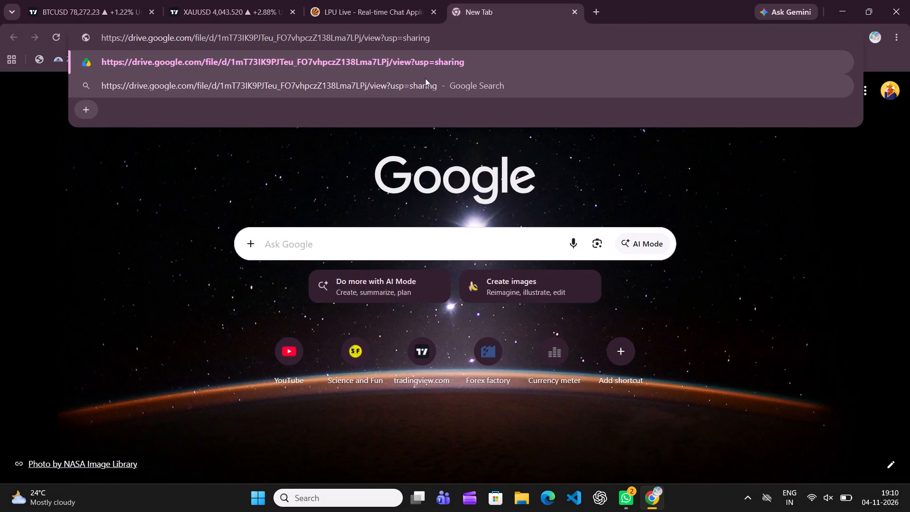
{"action": "key", "text": "Return"}
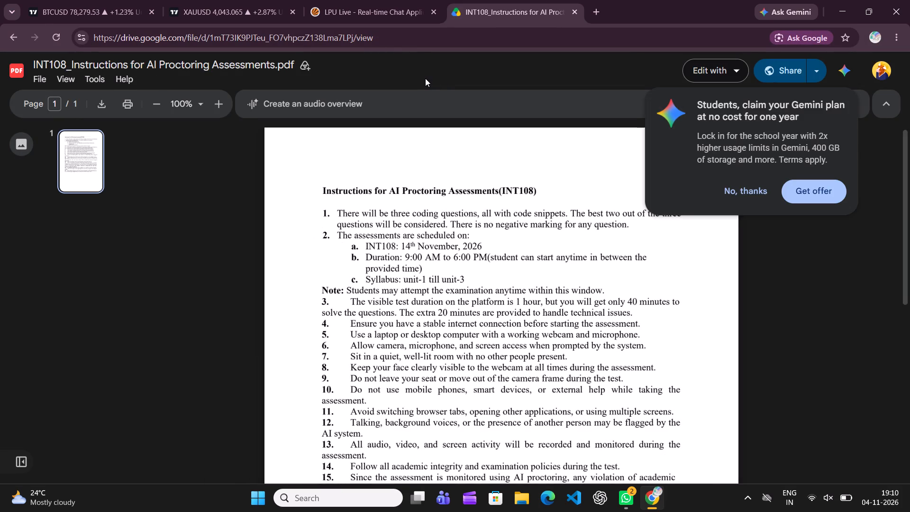
Dismiss the Gemini plan offer, read through the INT108 AI proctoring instructions PDF, and close its tab.
{"action": "left_click", "coordinate": [740, 187]}
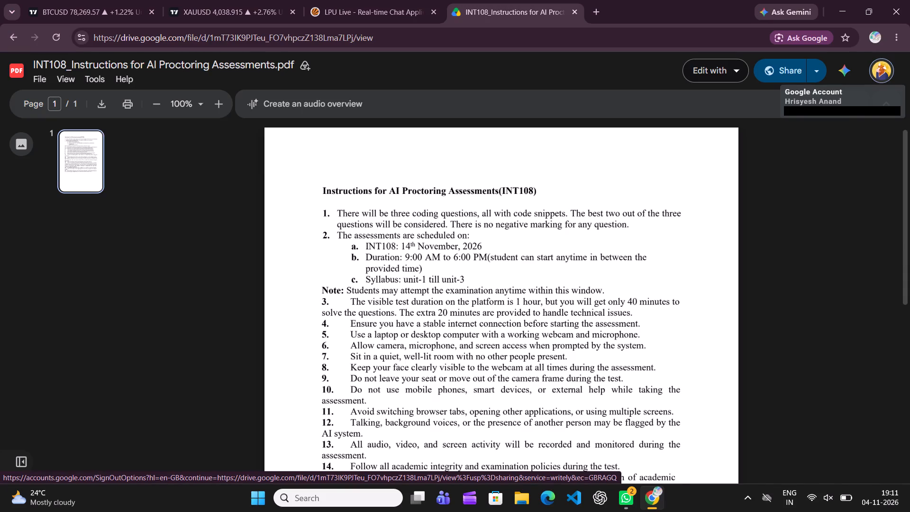
{"action": "scroll", "coordinate": [406, 357], "scroll_direction": "down", "scroll_amount": 2}
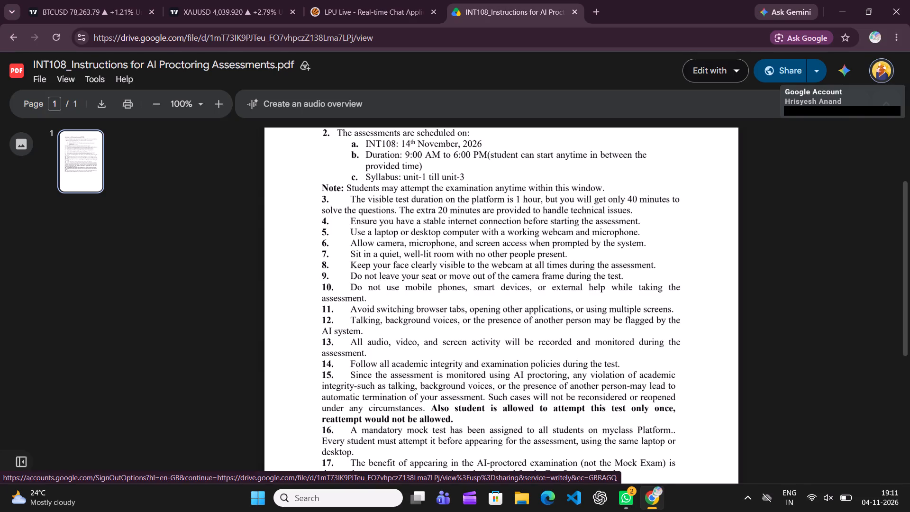
{"action": "scroll", "coordinate": [406, 357], "scroll_direction": "down", "scroll_amount": 2}
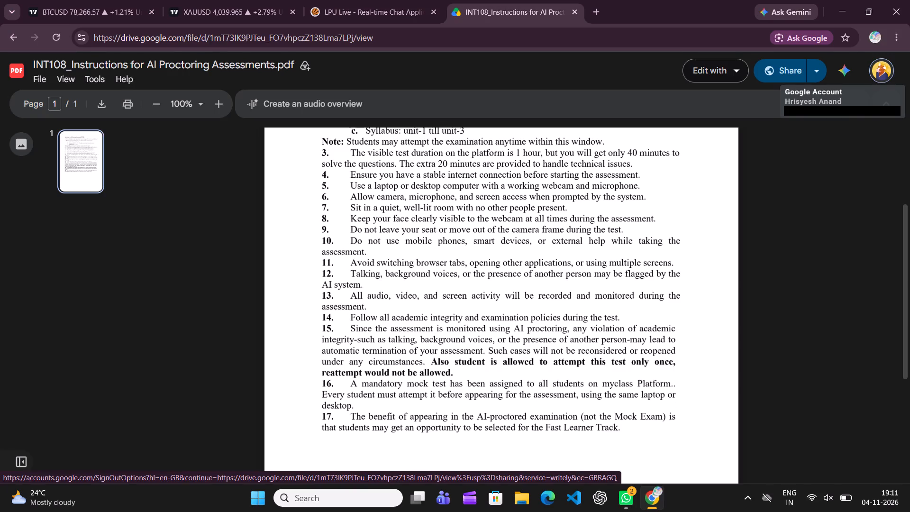
{"action": "scroll", "coordinate": [478, 333], "scroll_direction": "down", "scroll_amount": 3}
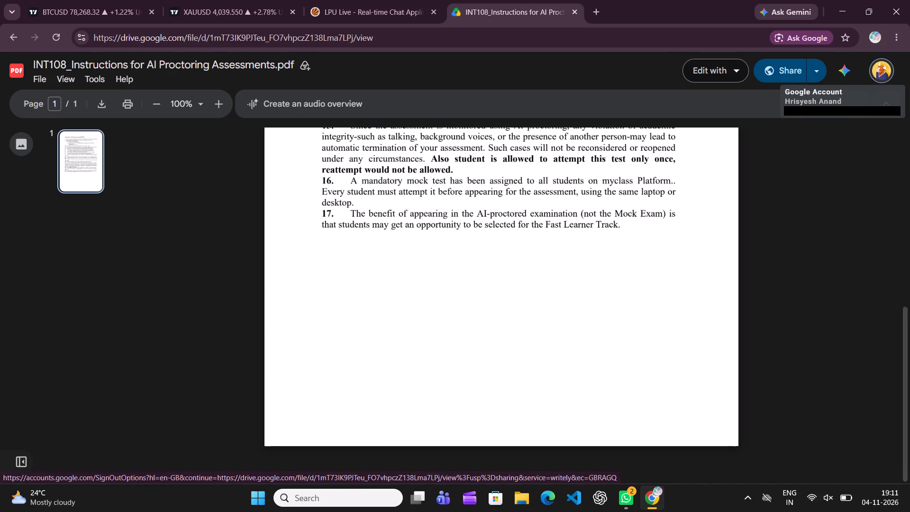
{"action": "scroll", "coordinate": [478, 333], "scroll_direction": "up", "scroll_amount": 2}
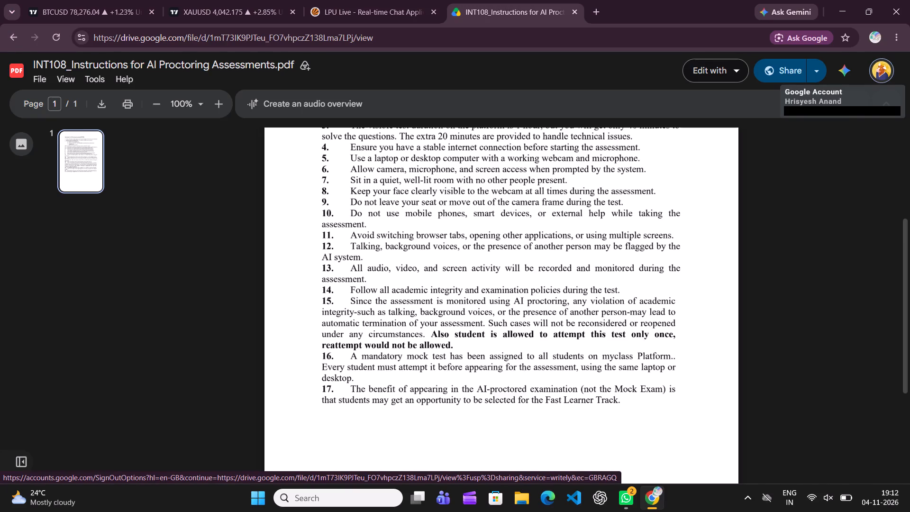
{"action": "scroll", "coordinate": [547, 379], "scroll_direction": "up", "scroll_amount": 4}
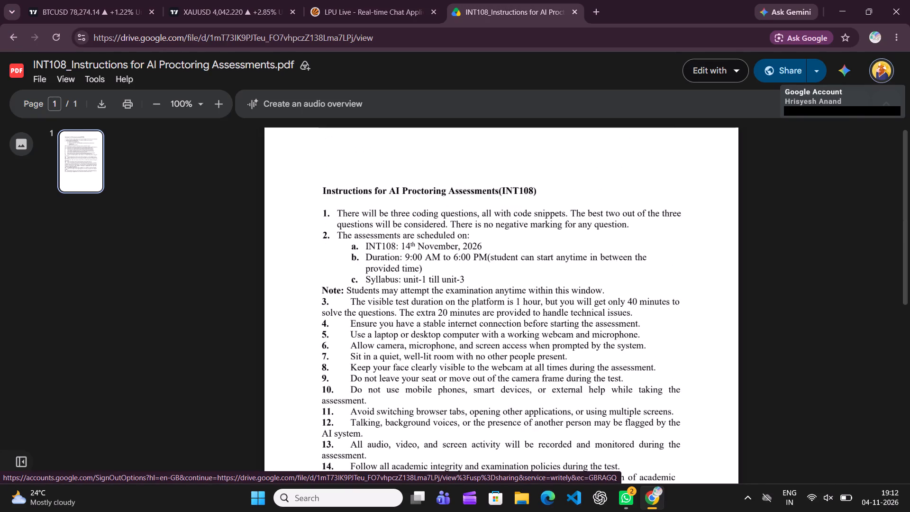
{"action": "left_click", "coordinate": [572, 14]}
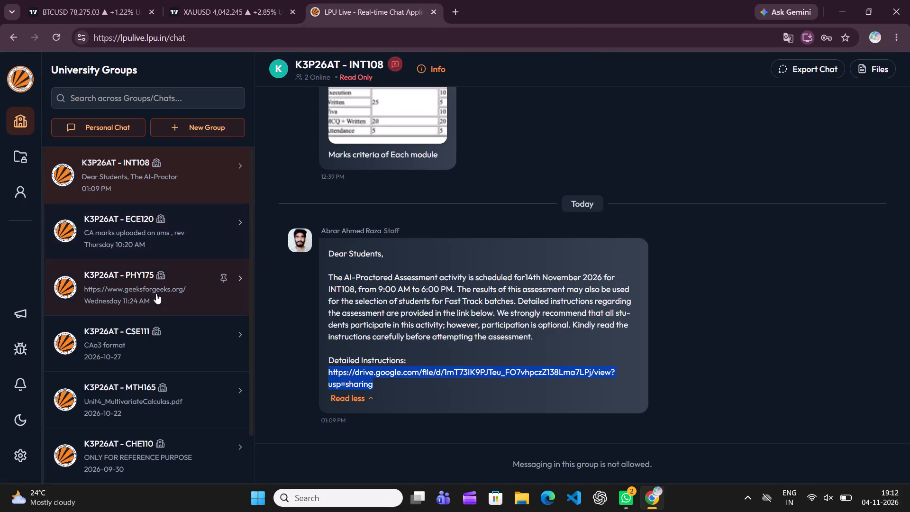
Get CA03 Format.pdf from the K3P26AT - CSE111 group and open the downloaded copy.
{"action": "left_click", "coordinate": [149, 328]}
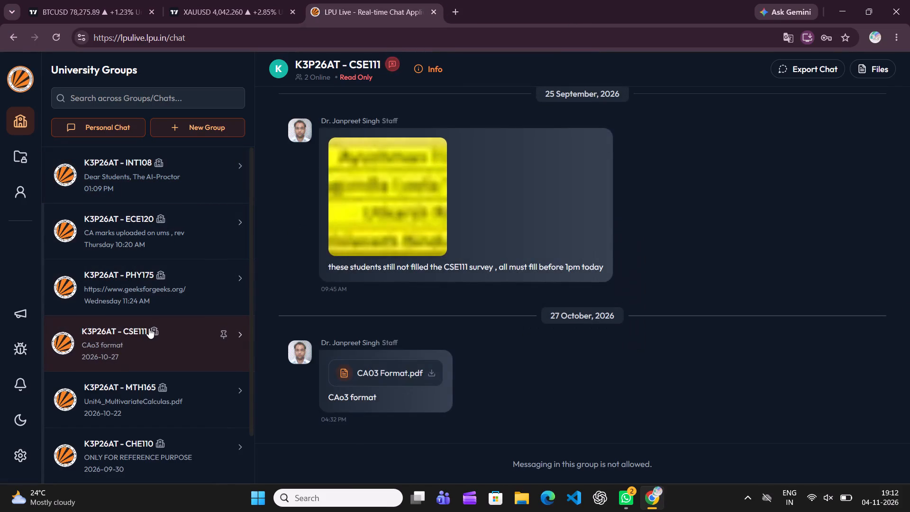
{"action": "left_click", "coordinate": [389, 370]}
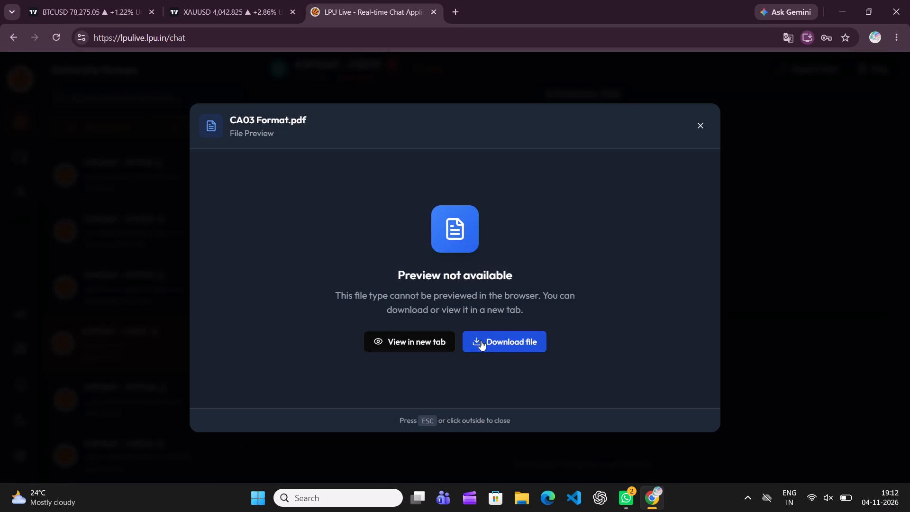
{"action": "left_click", "coordinate": [431, 341]}
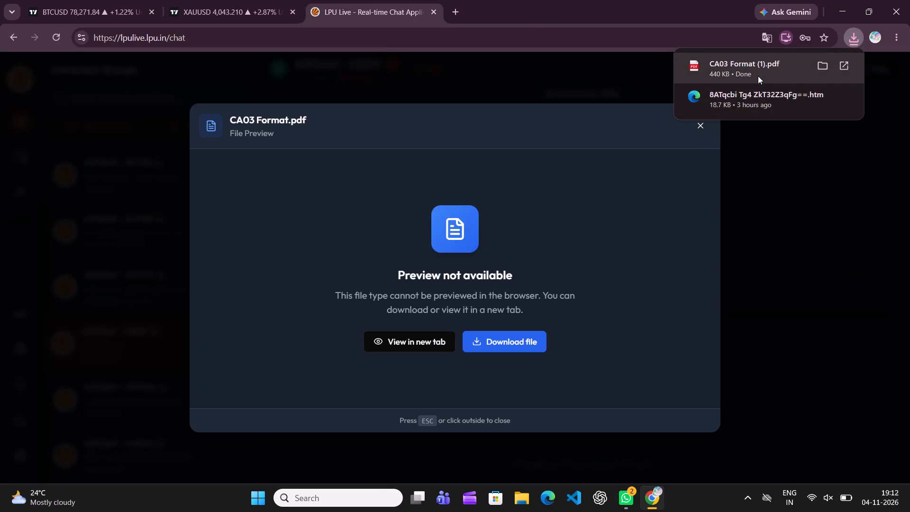
{"action": "double_click", "coordinate": [758, 76]}
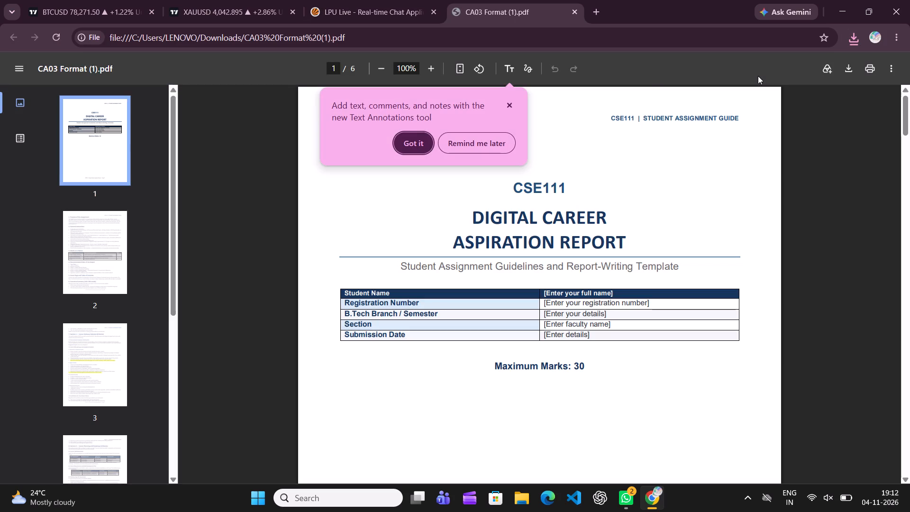
Examine the CSE111 report guidelines through to the final checklist and assessment rubric, dismissing the Text Annotations tip.
{"action": "scroll", "coordinate": [552, 304], "scroll_direction": "down", "scroll_amount": 4}
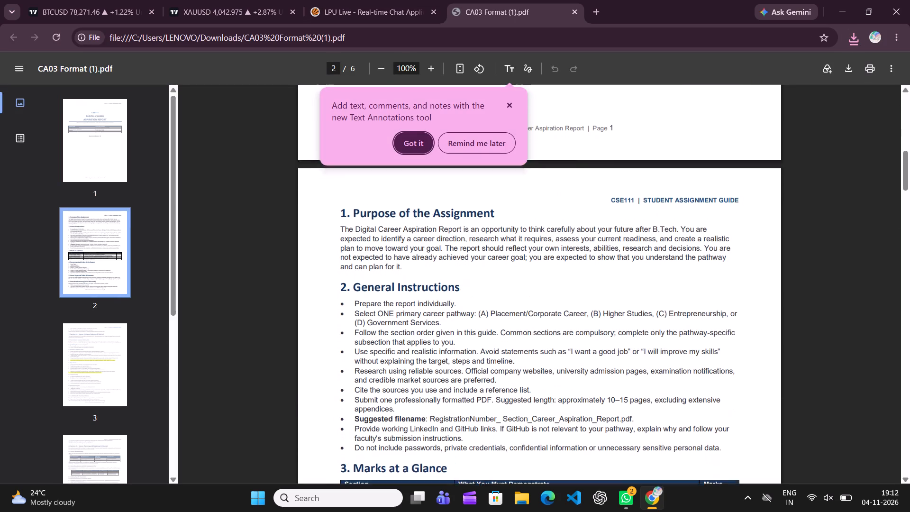
{"action": "left_click", "coordinate": [509, 104]}
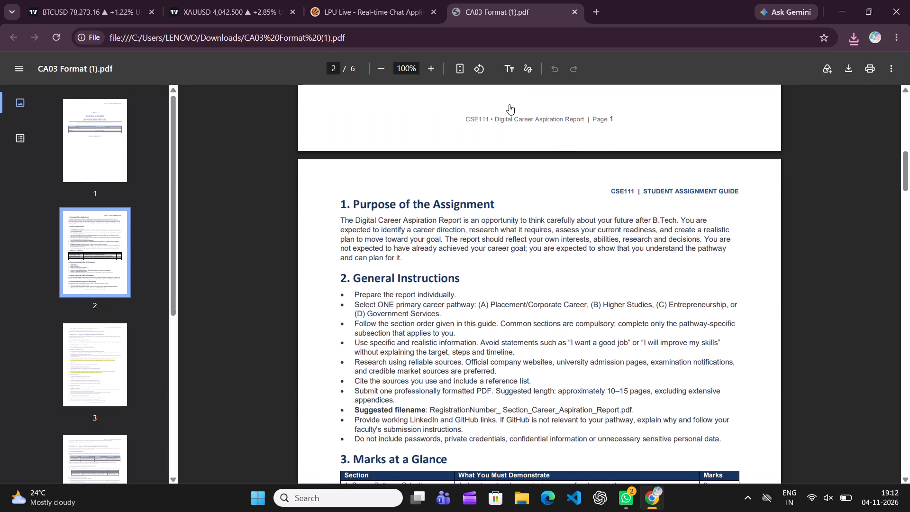
{"action": "scroll", "coordinate": [511, 301], "scroll_direction": "down", "scroll_amount": 3}
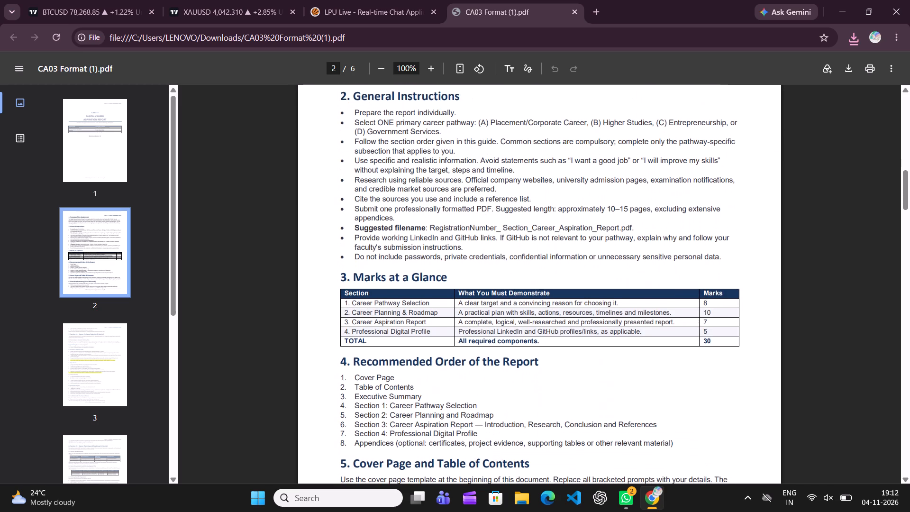
{"action": "scroll", "coordinate": [511, 301], "scroll_direction": "down", "scroll_amount": 4}
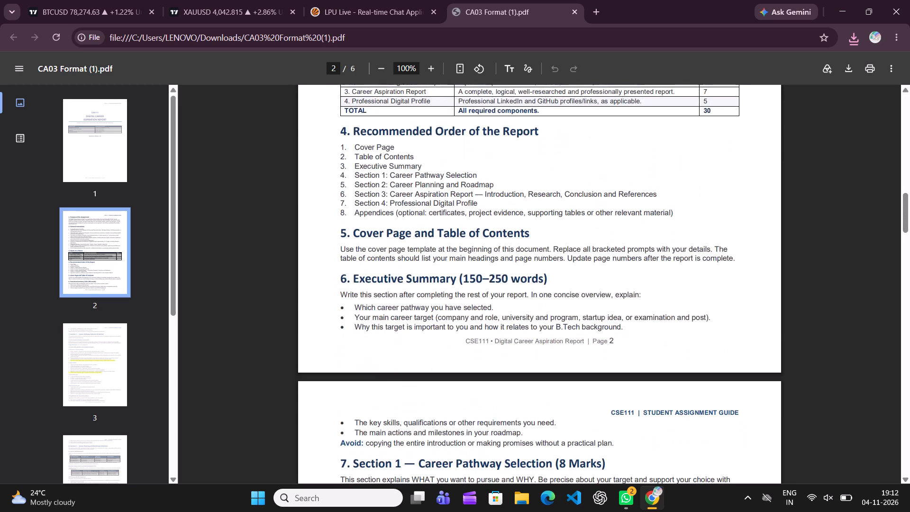
{"action": "scroll", "coordinate": [511, 301], "scroll_direction": "down", "scroll_amount": 6}
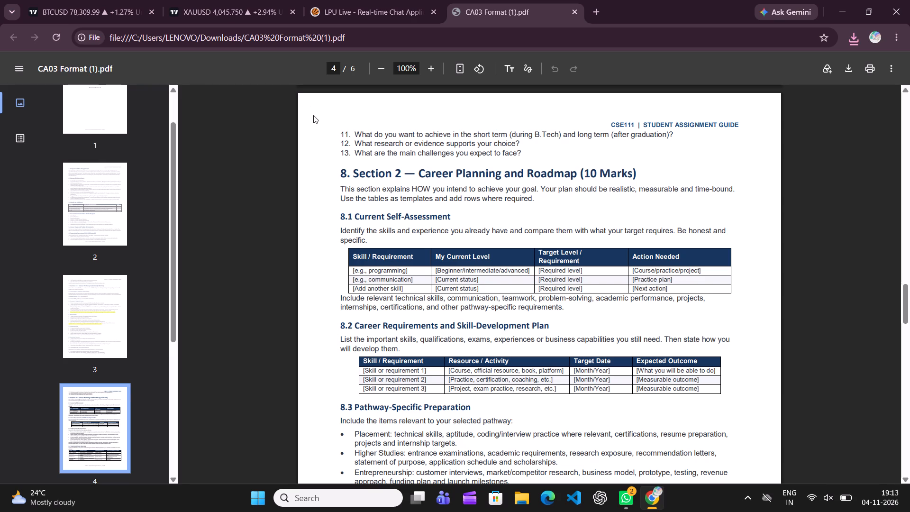
{"action": "scroll", "coordinate": [434, 245], "scroll_direction": "down", "scroll_amount": 3}
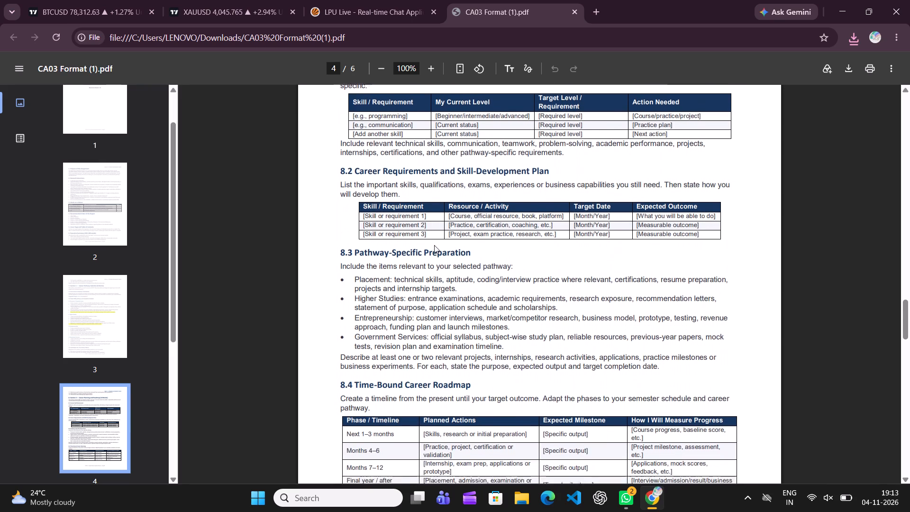
{"action": "scroll", "coordinate": [434, 245], "scroll_direction": "down", "scroll_amount": 3}
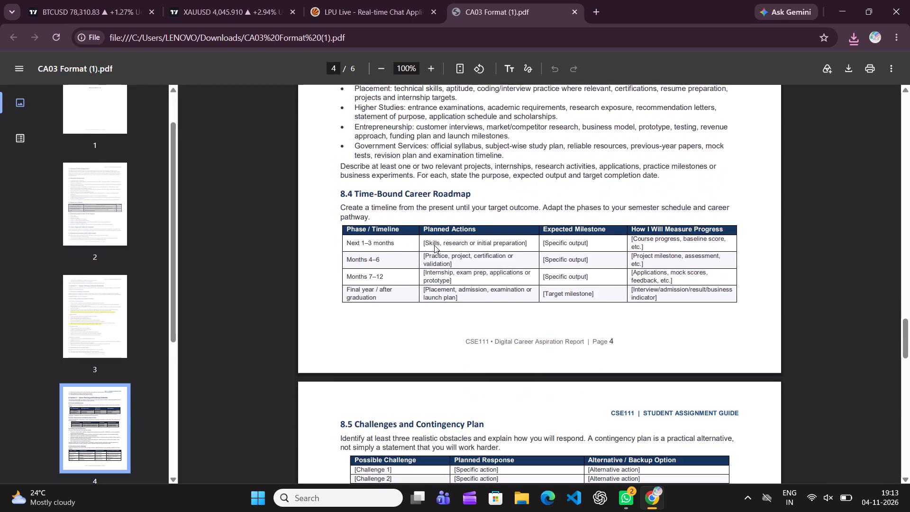
{"action": "scroll", "coordinate": [434, 245], "scroll_direction": "down", "scroll_amount": 10}
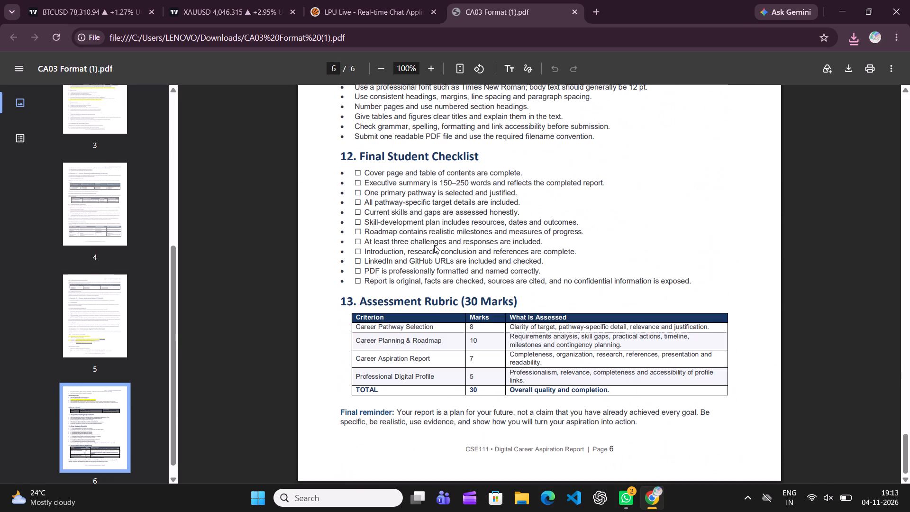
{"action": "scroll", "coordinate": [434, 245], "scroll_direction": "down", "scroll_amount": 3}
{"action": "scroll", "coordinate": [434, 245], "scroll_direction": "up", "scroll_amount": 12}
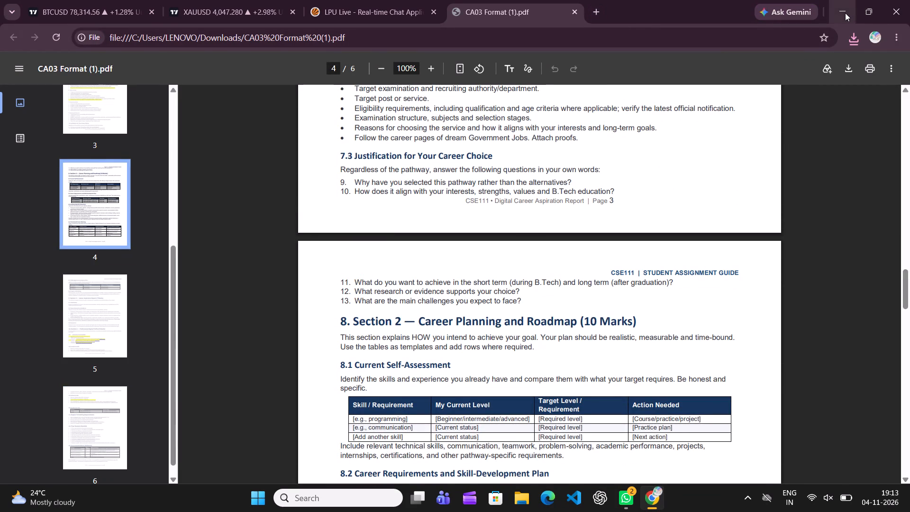
Minimize the browser and delete the duplicate CA03 Format (1) PDF from the Downloads folder.
{"action": "left_click", "coordinate": [845, 13]}
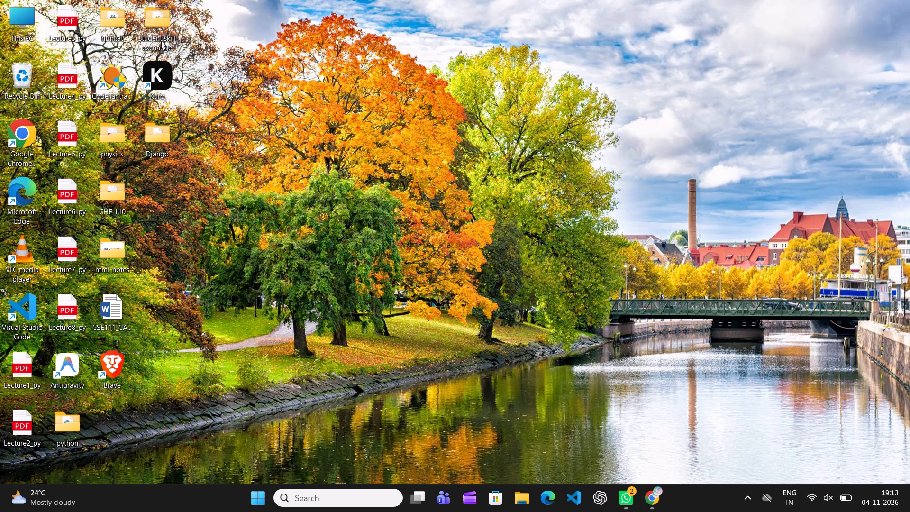
{"action": "double_click", "coordinate": [29, 23]}
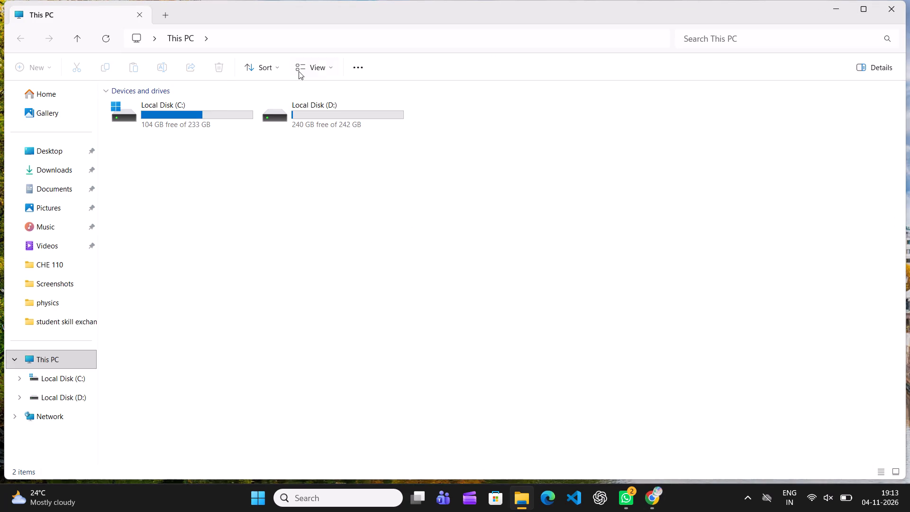
{"action": "left_click", "coordinate": [50, 161]}
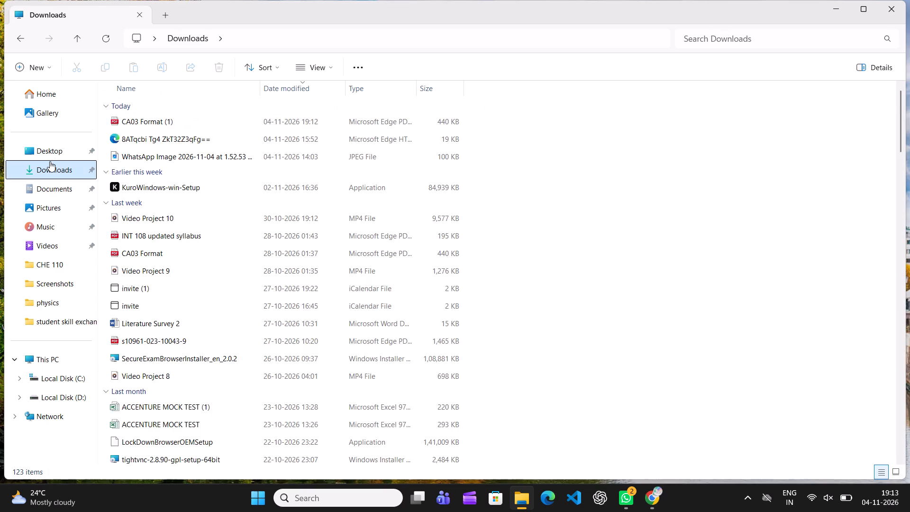
{"action": "right_click", "coordinate": [177, 125]}
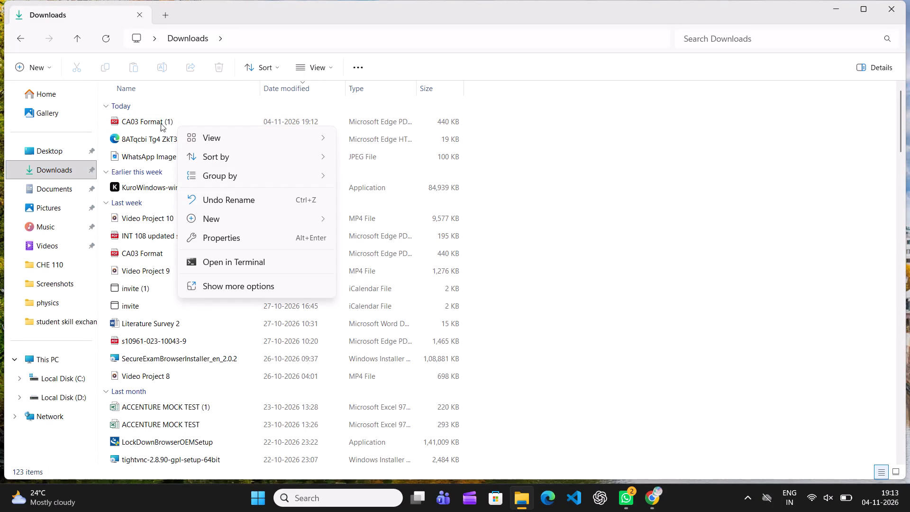
{"action": "left_click", "coordinate": [152, 121]}
{"action": "left_click", "coordinate": [220, 57]}
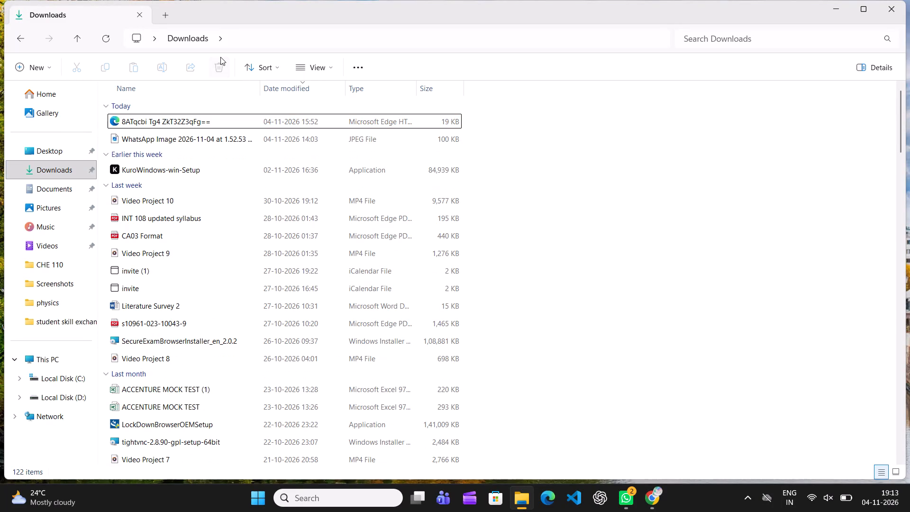
Open the remaining CA03 Format PDF from Downloads, check its cover page, and close it.
{"action": "double_click", "coordinate": [166, 231]}
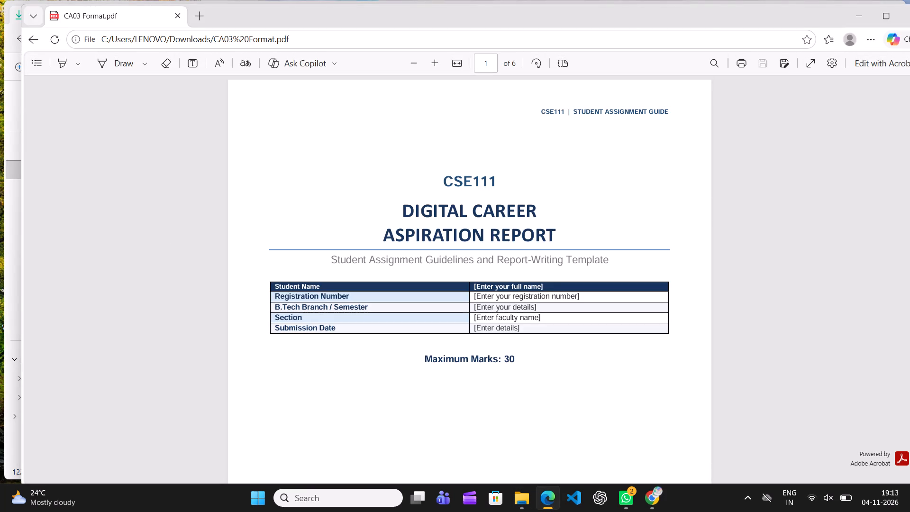
{"action": "left_click", "coordinate": [580, 296]}
{"action": "scroll", "coordinate": [675, 264], "scroll_direction": "down", "scroll_amount": 2}
{"action": "scroll", "coordinate": [675, 264], "scroll_direction": "up", "scroll_amount": 3}
{"action": "left_click", "coordinate": [909, 12]}
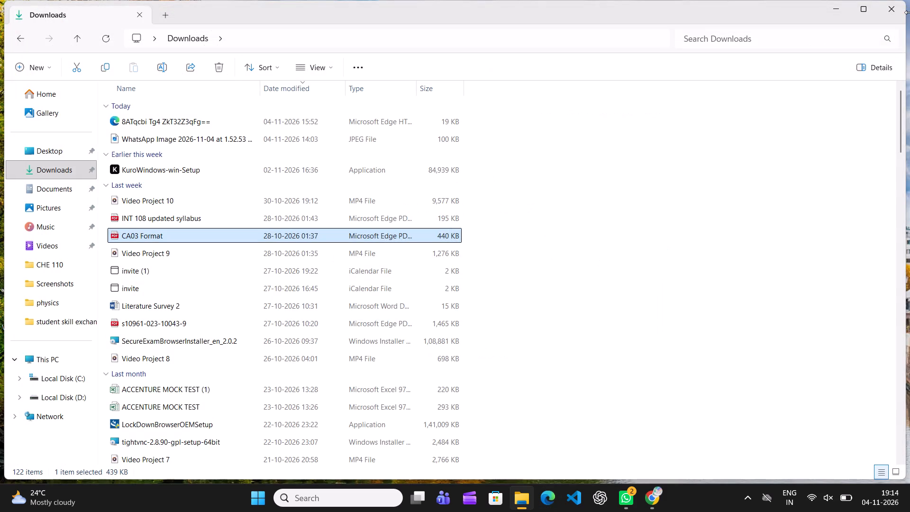
Reopen CA03 Format from Downloads, skim the report guidelines, and minimize the PDF and Downloads windows.
{"action": "double_click", "coordinate": [398, 239]}
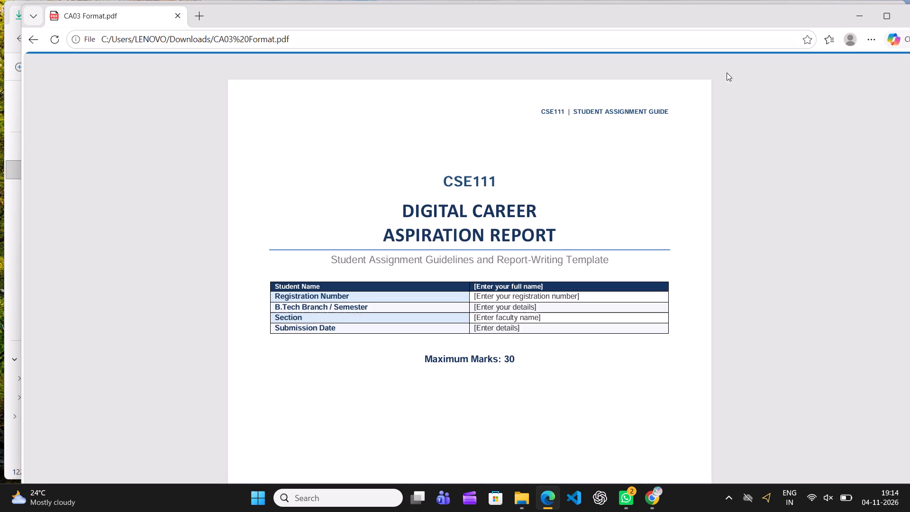
{"action": "scroll", "coordinate": [502, 294], "scroll_direction": "down", "scroll_amount": 7}
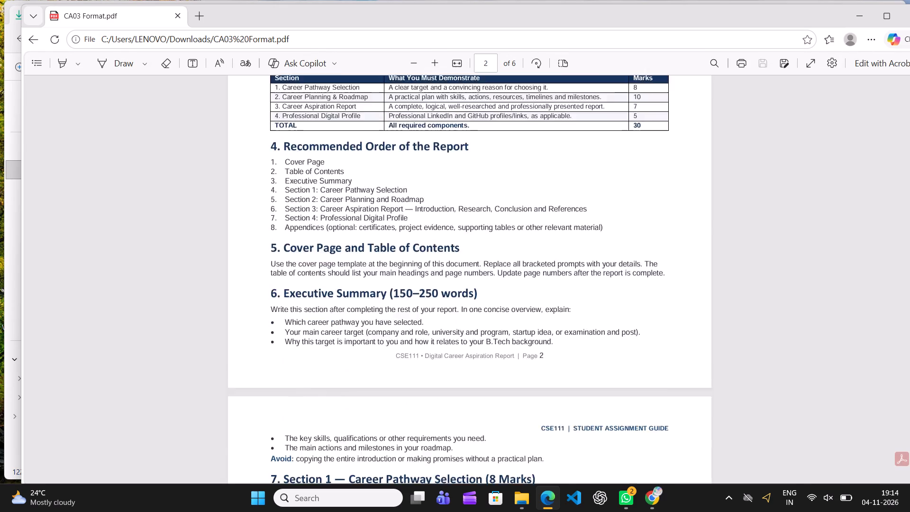
{"action": "scroll", "coordinate": [502, 294], "scroll_direction": "down", "scroll_amount": 11}
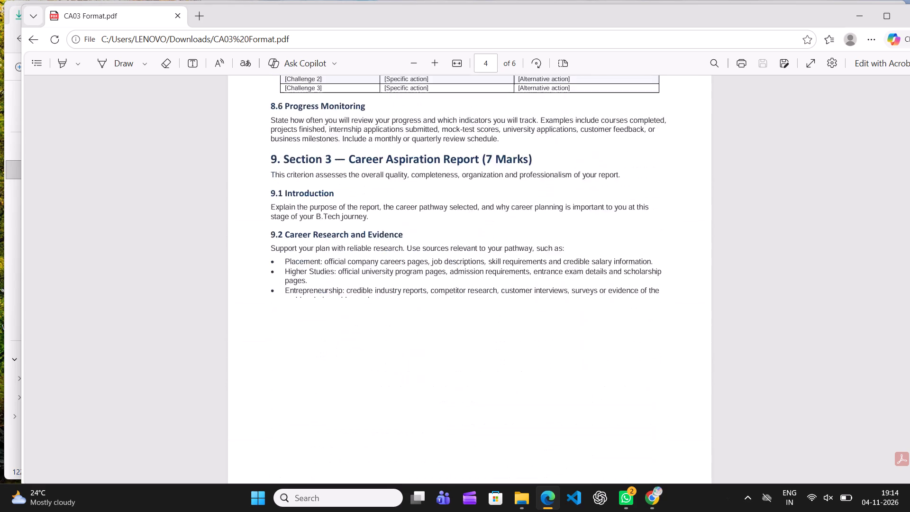
{"action": "scroll", "coordinate": [502, 294], "scroll_direction": "down", "scroll_amount": 2}
{"action": "scroll", "coordinate": [502, 294], "scroll_direction": "up", "scroll_amount": 20}
{"action": "scroll", "coordinate": [502, 294], "scroll_direction": "up", "scroll_amount": 2}
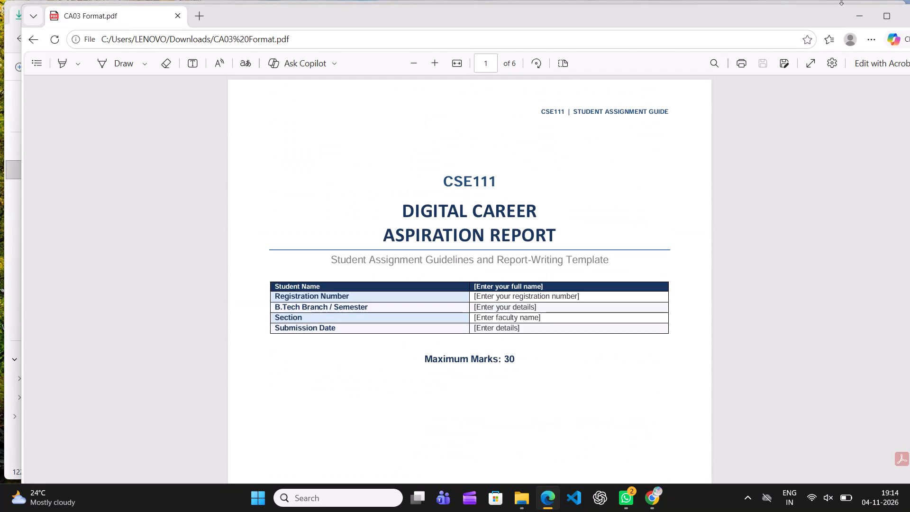
{"action": "left_click", "coordinate": [858, 17]}
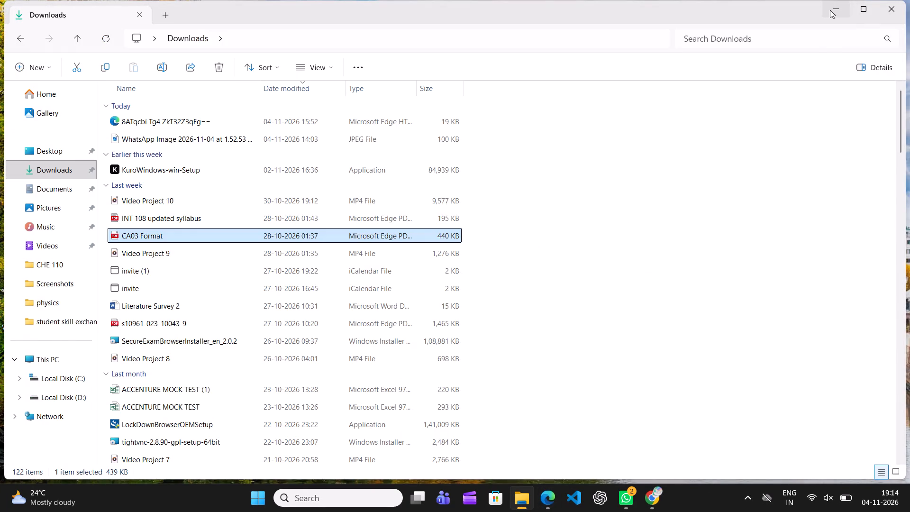
{"action": "left_click", "coordinate": [830, 10]}
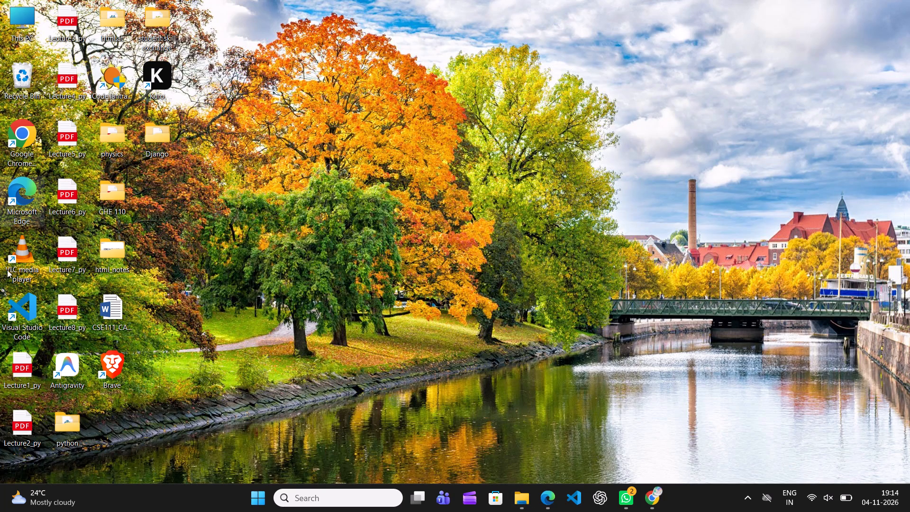
Find and launch Word 2013, dismiss the activation wizard, maximize the window, and create a blank document.
{"action": "left_click", "coordinate": [317, 489]}
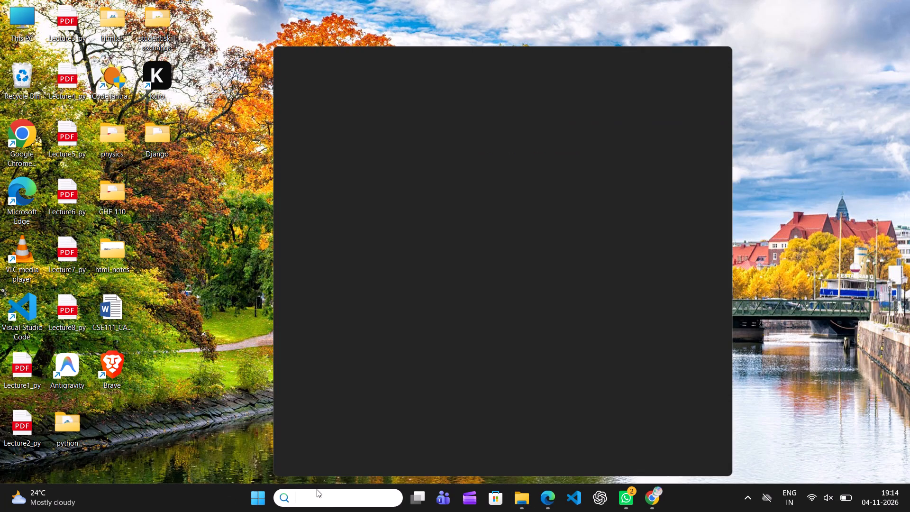
{"action": "type", "text": "ms"}
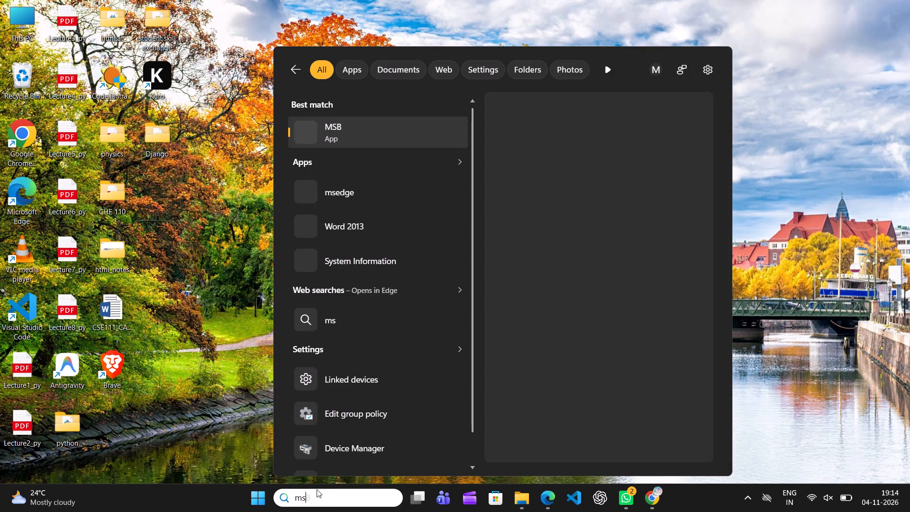
{"action": "type", "text": "wo"}
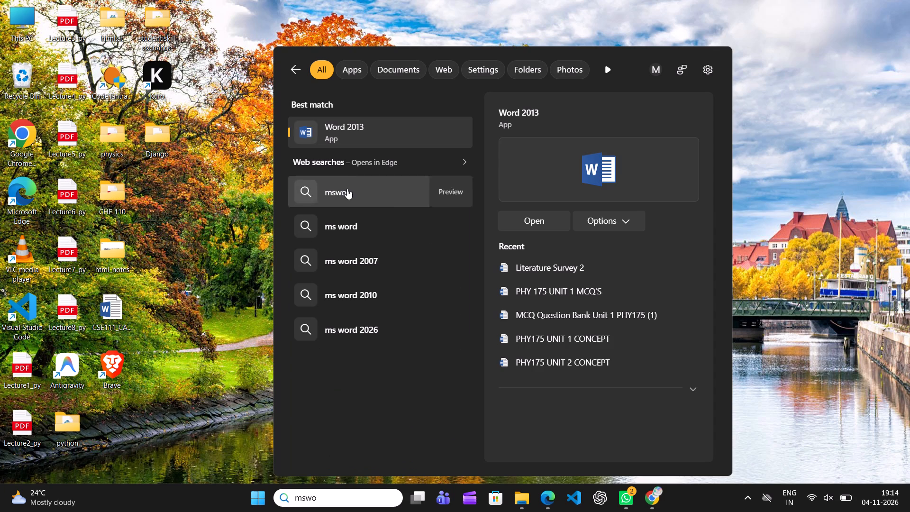
{"action": "double_click", "coordinate": [392, 136]}
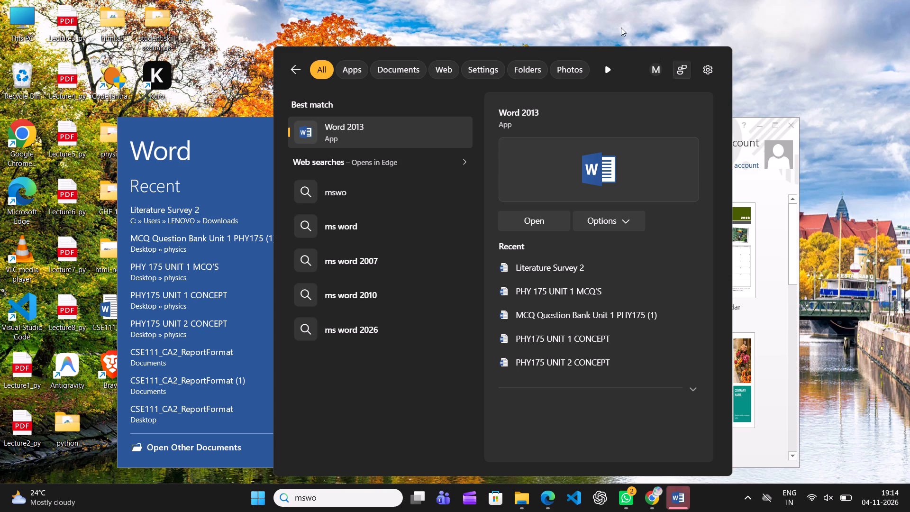
{"action": "left_click", "coordinate": [573, 0]}
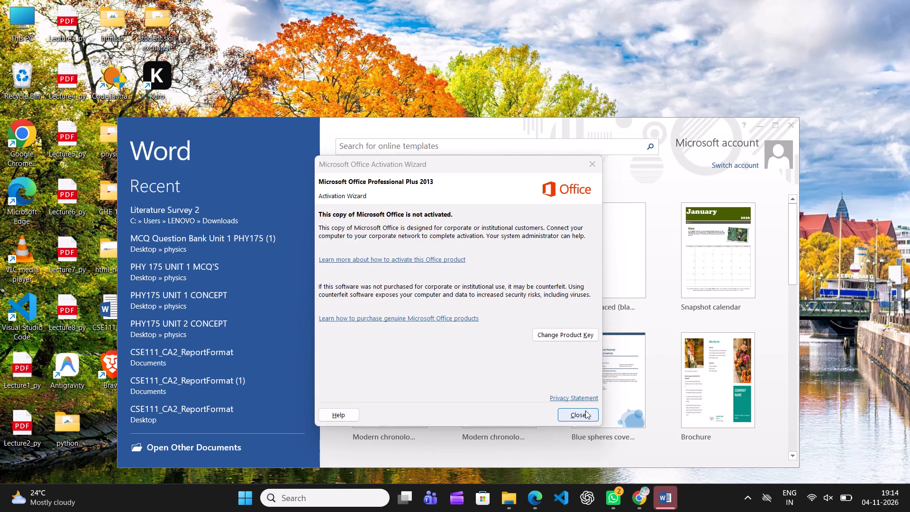
{"action": "left_click", "coordinate": [581, 415]}
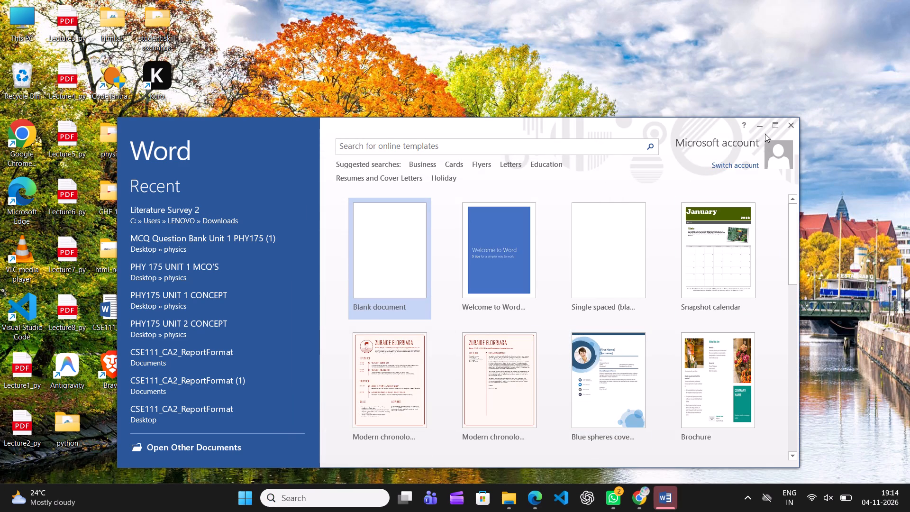
{"action": "left_click", "coordinate": [775, 125]}
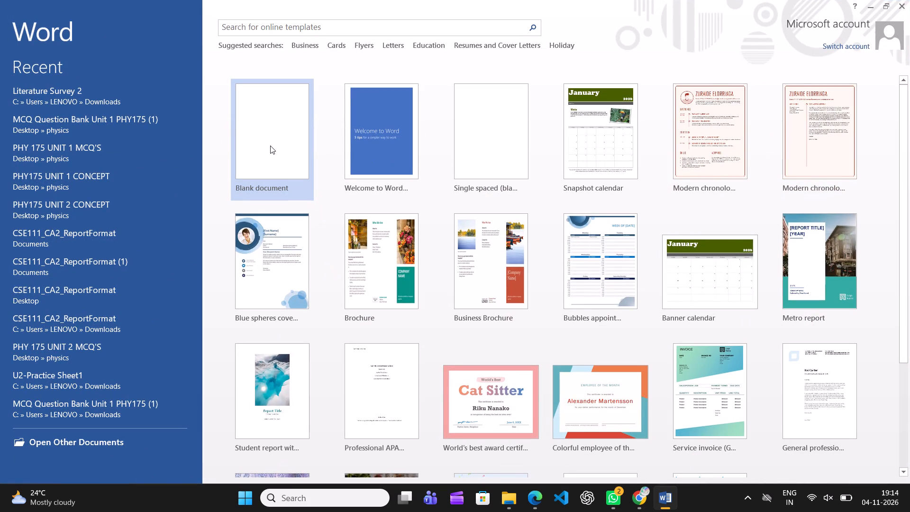
{"action": "left_click", "coordinate": [270, 146]}
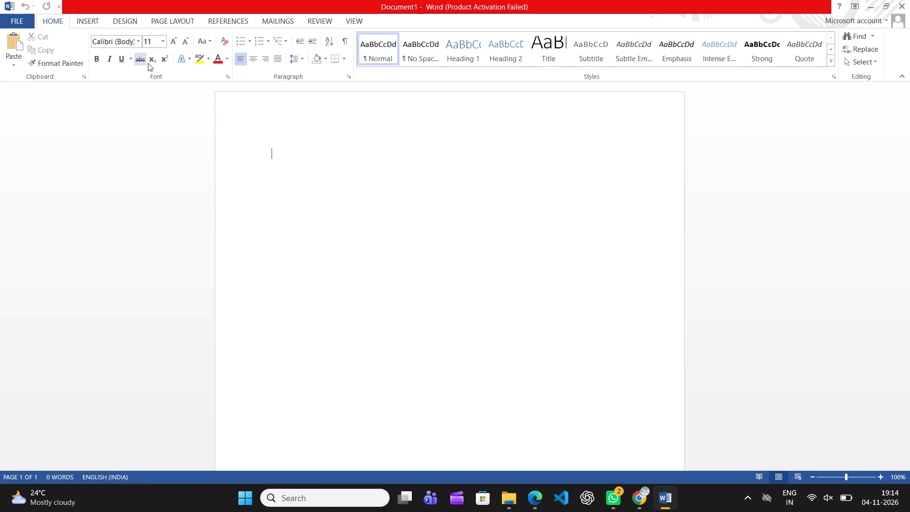
Insert a table with two columns and six rows in the blank document.
{"action": "left_click", "coordinate": [78, 17]}
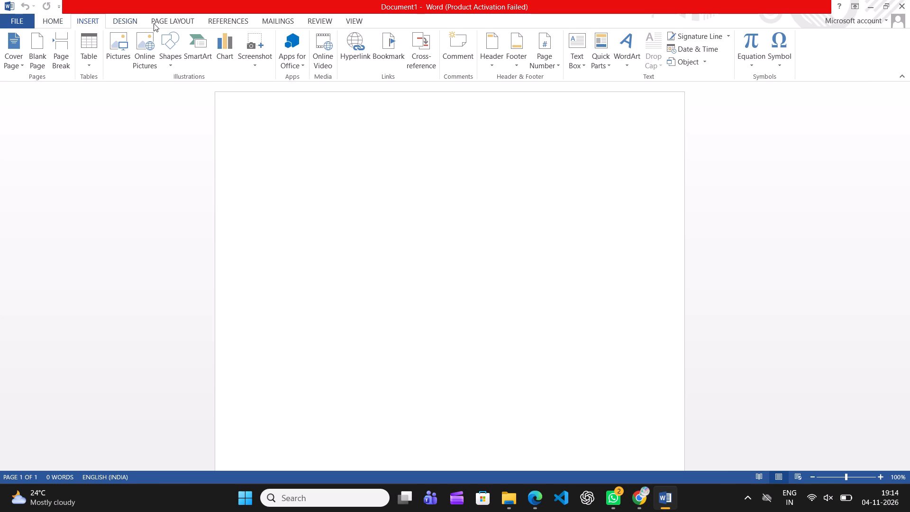
{"action": "left_click", "coordinate": [80, 50]}
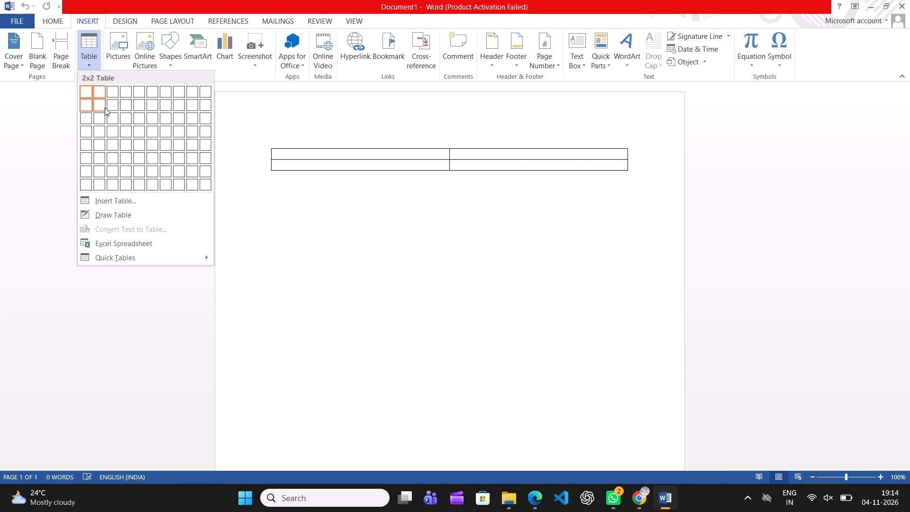
{"action": "left_click", "coordinate": [104, 153]}
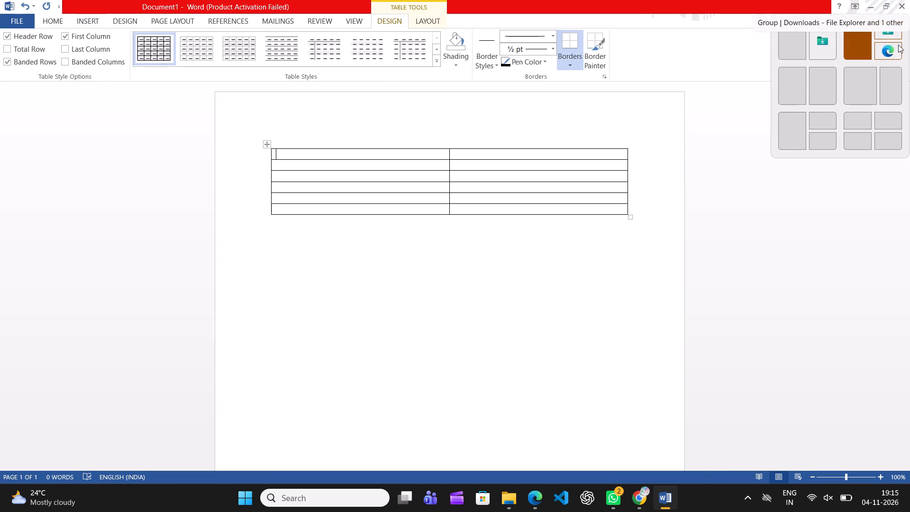
Close the Downloads window and arrange CA03 Format.pdf and the Word document side by side.
{"action": "left_click", "coordinate": [801, 46]}
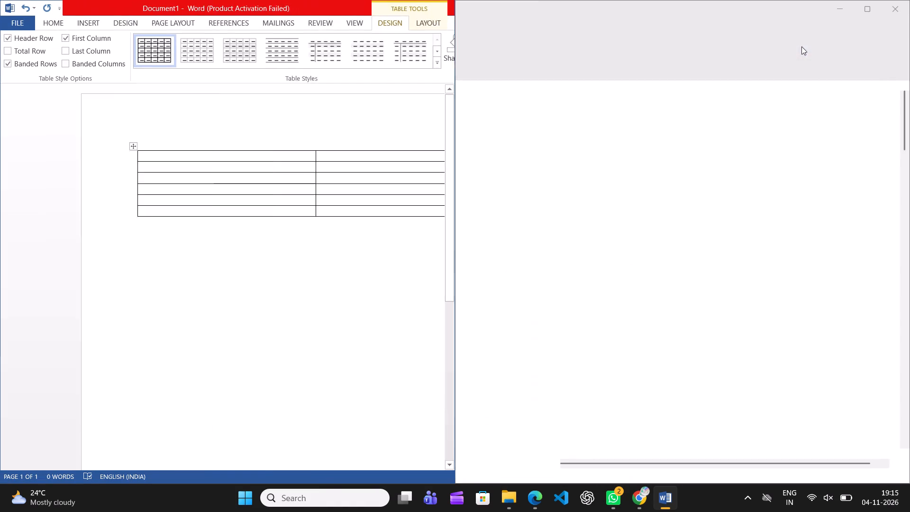
{"action": "left_click", "coordinate": [909, 10]}
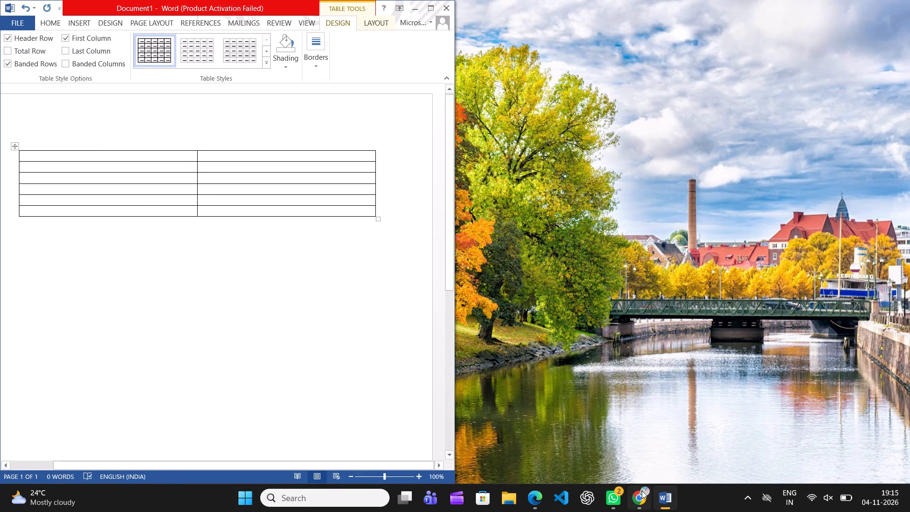
{"action": "left_click", "coordinate": [532, 508]}
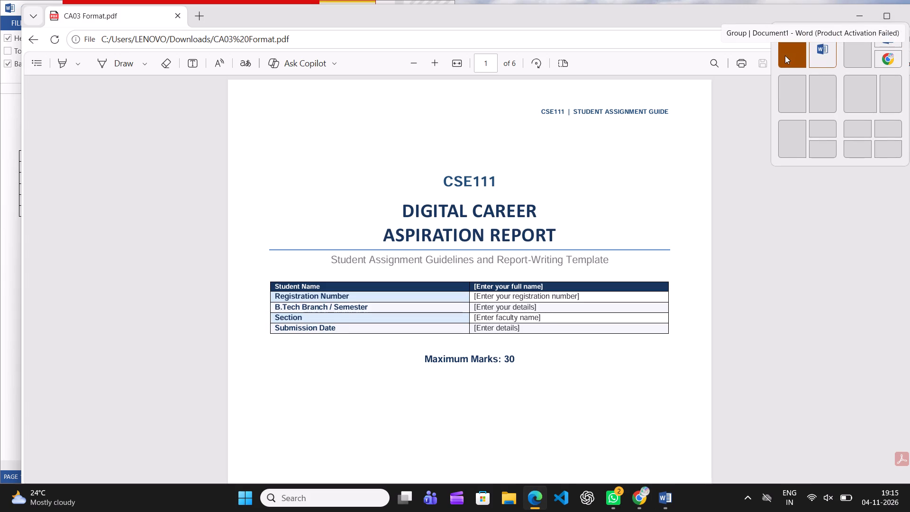
{"action": "left_click", "coordinate": [817, 55]}
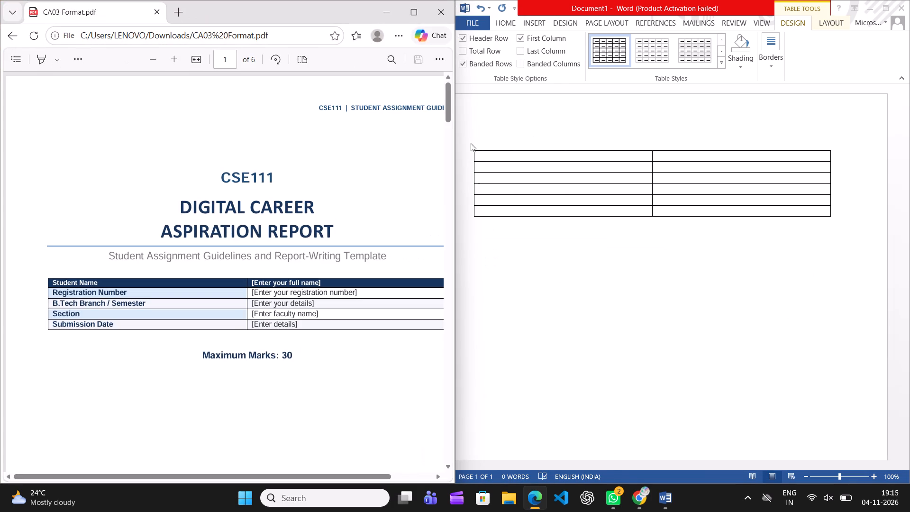
Close CA03 Format.pdf and minimize the unsaved Word document, keeping it open.
{"action": "left_click", "coordinate": [444, 17]}
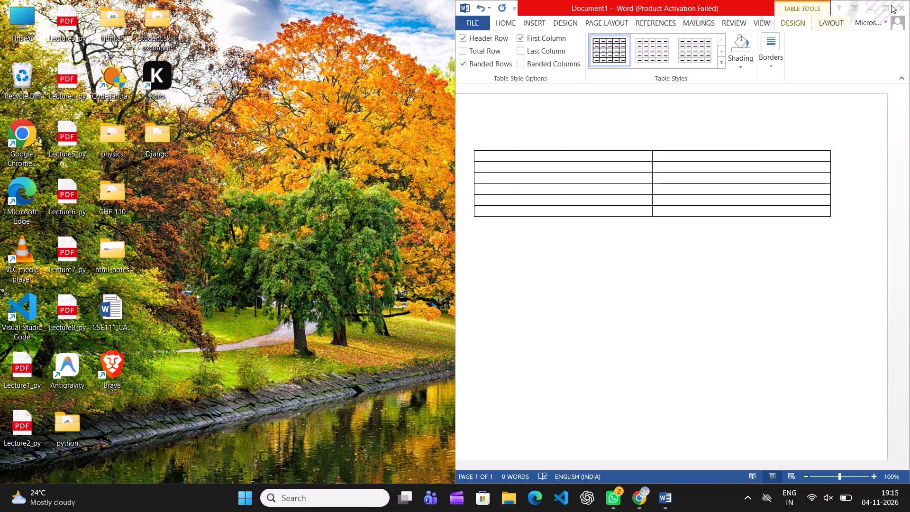
{"action": "left_click", "coordinate": [904, 7]}
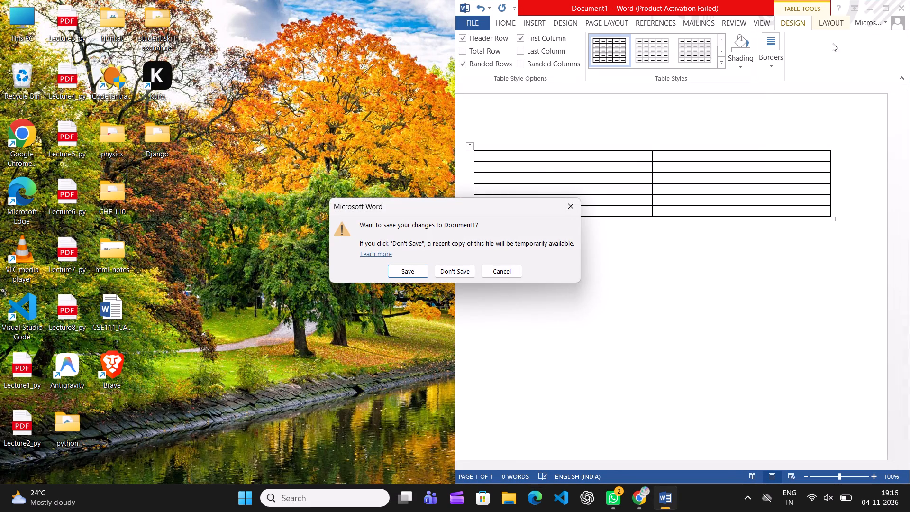
{"action": "left_click", "coordinate": [499, 268]}
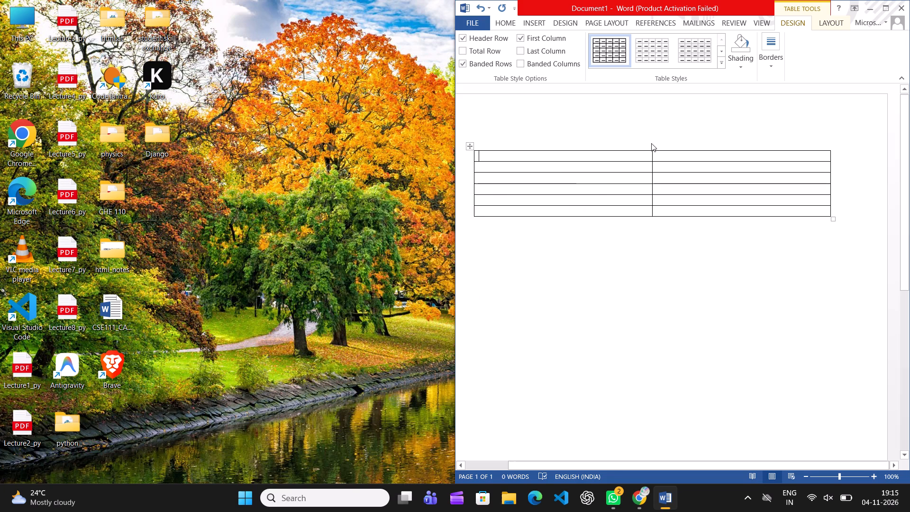
{"action": "left_click", "coordinate": [868, 9]}
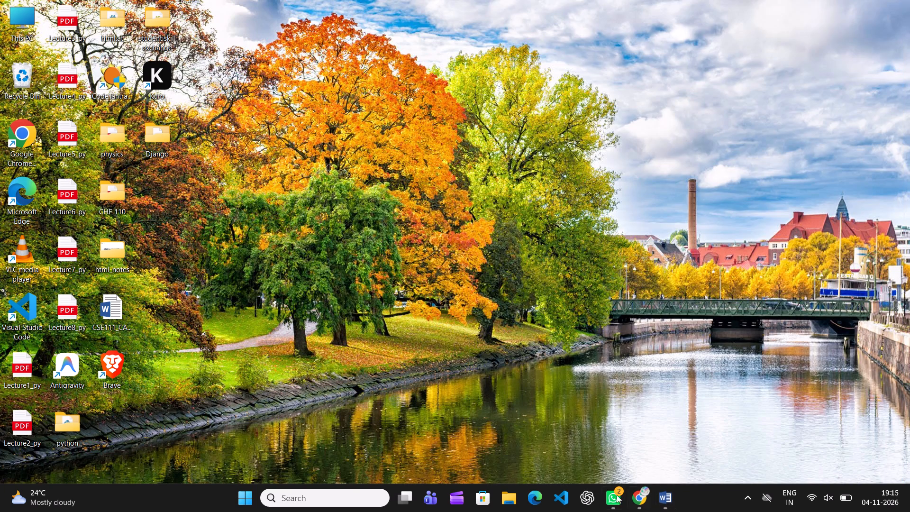
Reopen CA03 Format.pdf from the Downloads folder and close the folder window.
{"action": "left_click", "coordinate": [521, 505]}
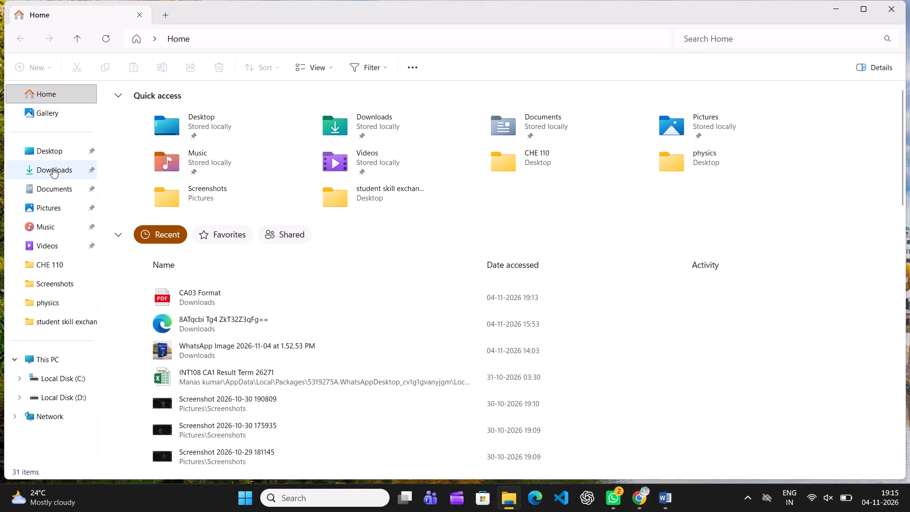
{"action": "left_click", "coordinate": [53, 168]}
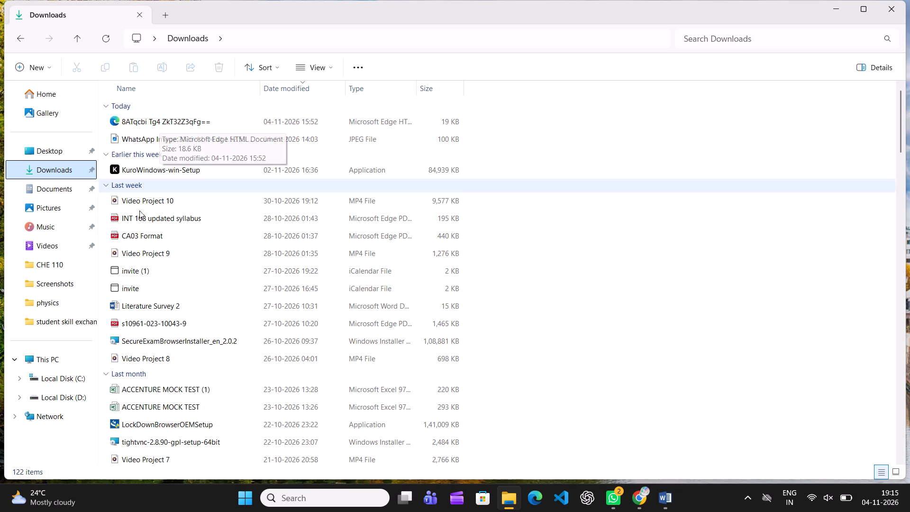
{"action": "double_click", "coordinate": [136, 238]}
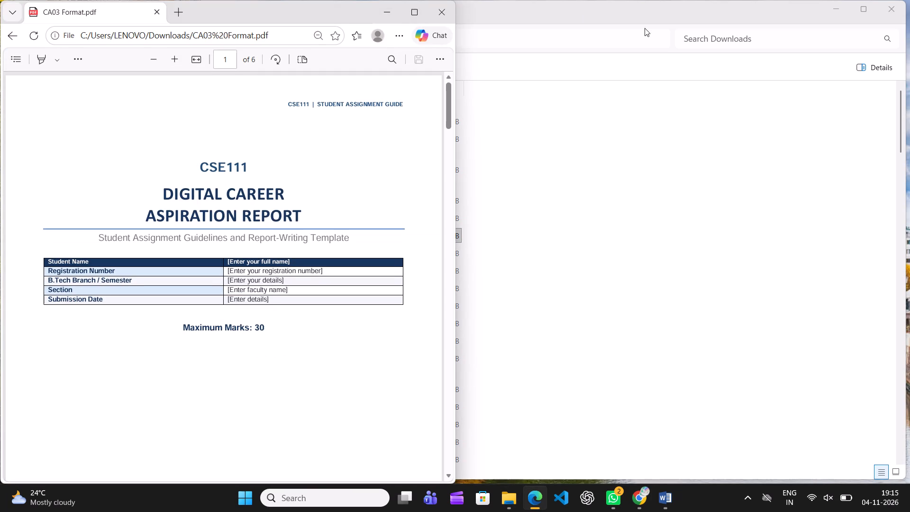
{"action": "left_click", "coordinate": [887, 7]}
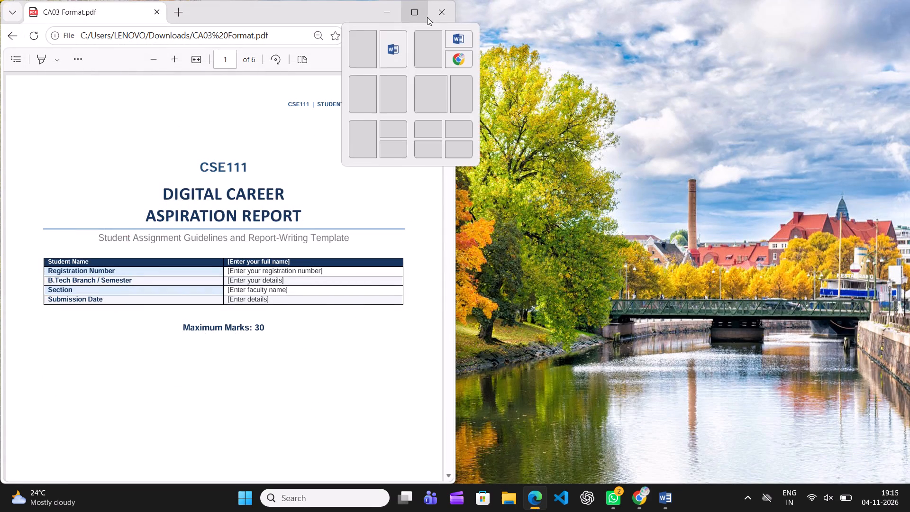
Arrange the Word document and CA03 Format.pdf side by side, with Word taking about two thirds of the screen width.
{"action": "left_click", "coordinate": [386, 14]}
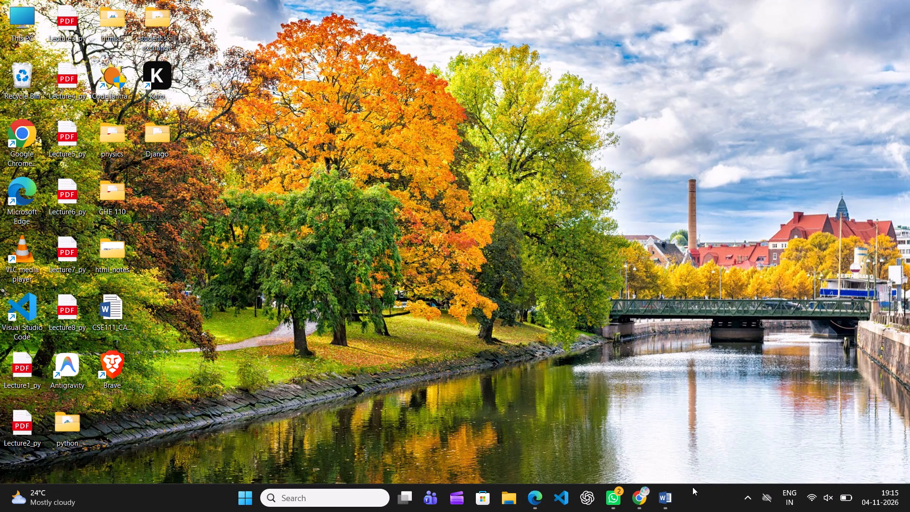
{"action": "left_click", "coordinate": [657, 495]}
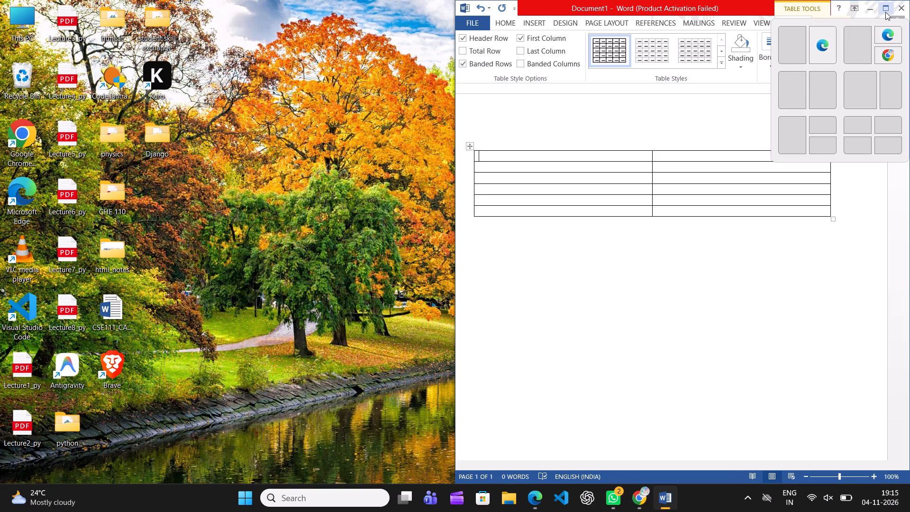
{"action": "left_click", "coordinate": [817, 46]}
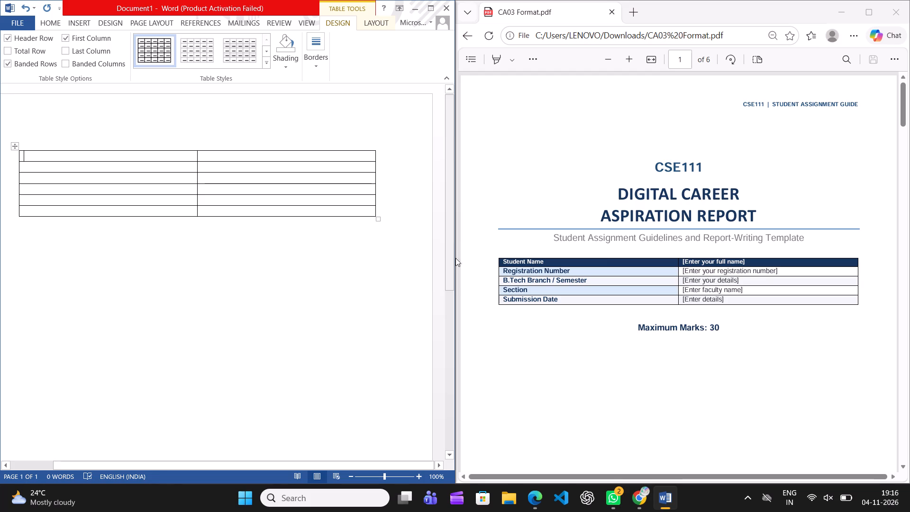
{"action": "left_click_drag", "start_coordinate": [457, 287], "coordinate": [483, 287]}
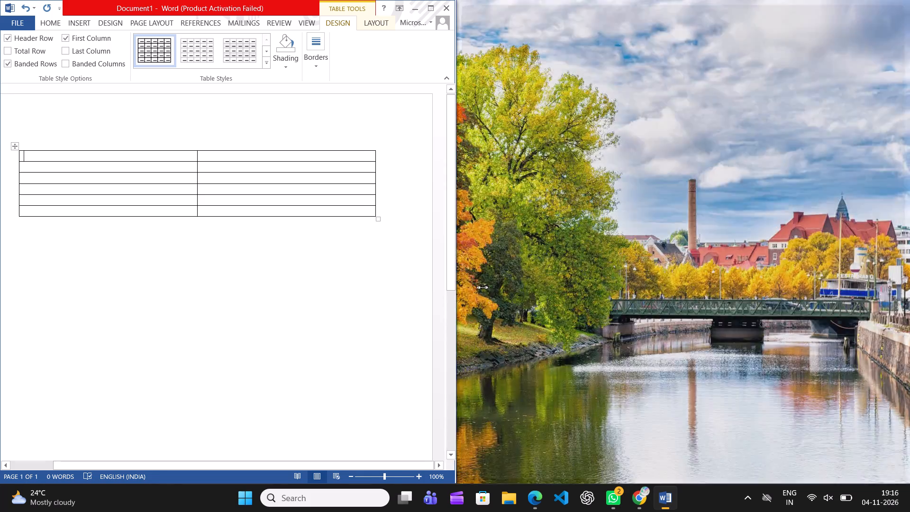
{"action": "left_click_drag", "start_coordinate": [483, 287], "coordinate": [617, 301]}
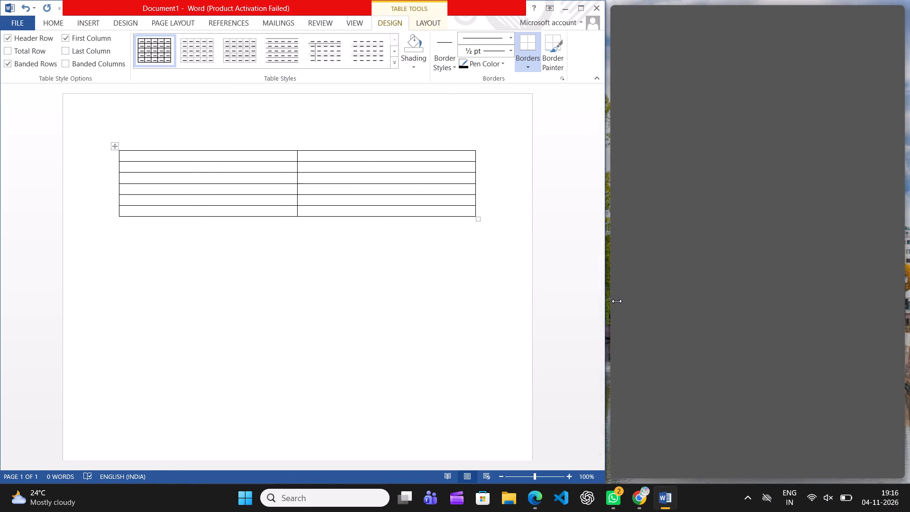
{"action": "left_click_drag", "start_coordinate": [617, 301], "coordinate": [617, 302]}
{"action": "scroll", "coordinate": [842, 258], "scroll_direction": "left", "scroll_amount": 1}
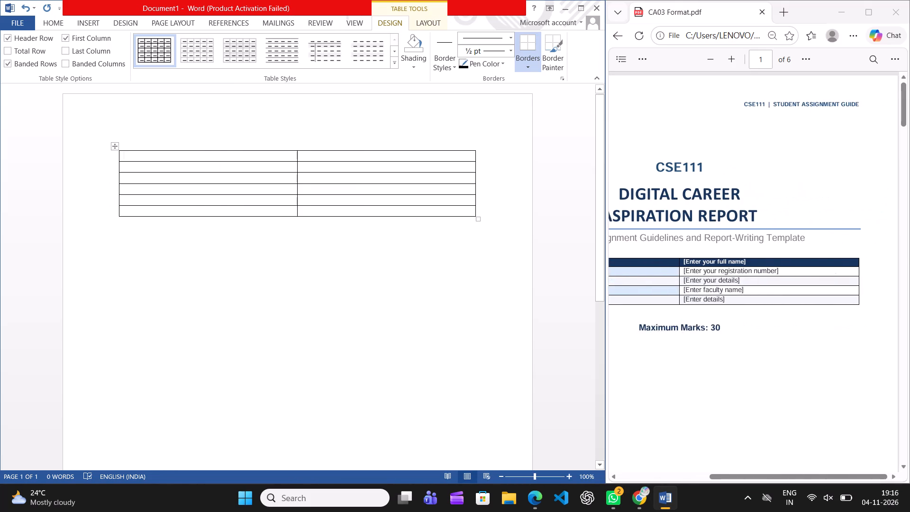
{"action": "scroll", "coordinate": [842, 258], "scroll_direction": "left", "scroll_amount": 1}
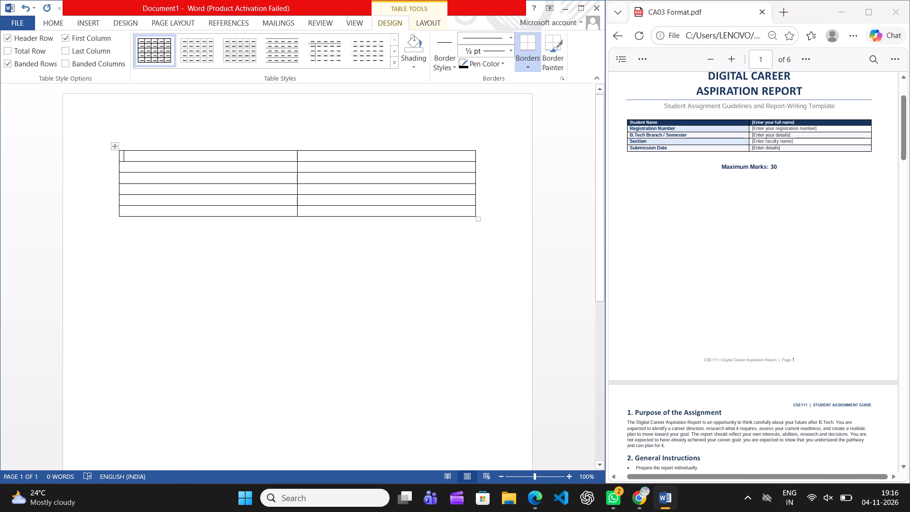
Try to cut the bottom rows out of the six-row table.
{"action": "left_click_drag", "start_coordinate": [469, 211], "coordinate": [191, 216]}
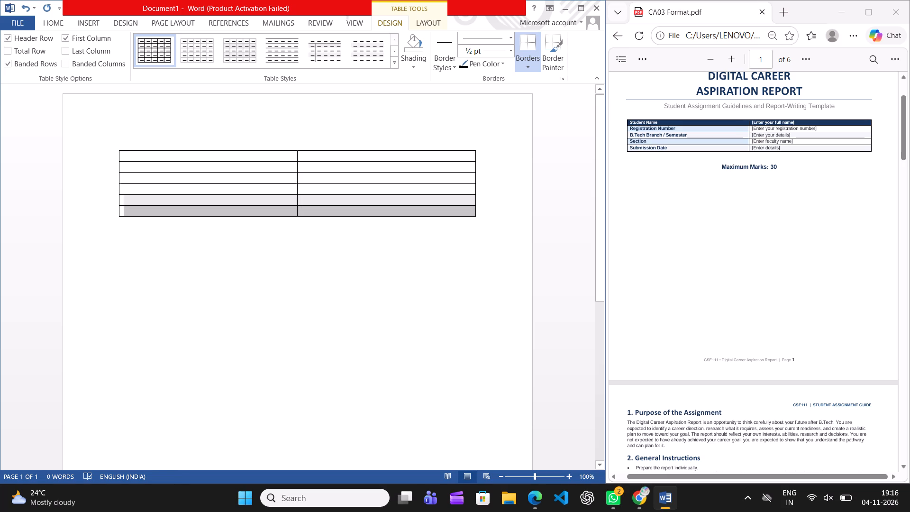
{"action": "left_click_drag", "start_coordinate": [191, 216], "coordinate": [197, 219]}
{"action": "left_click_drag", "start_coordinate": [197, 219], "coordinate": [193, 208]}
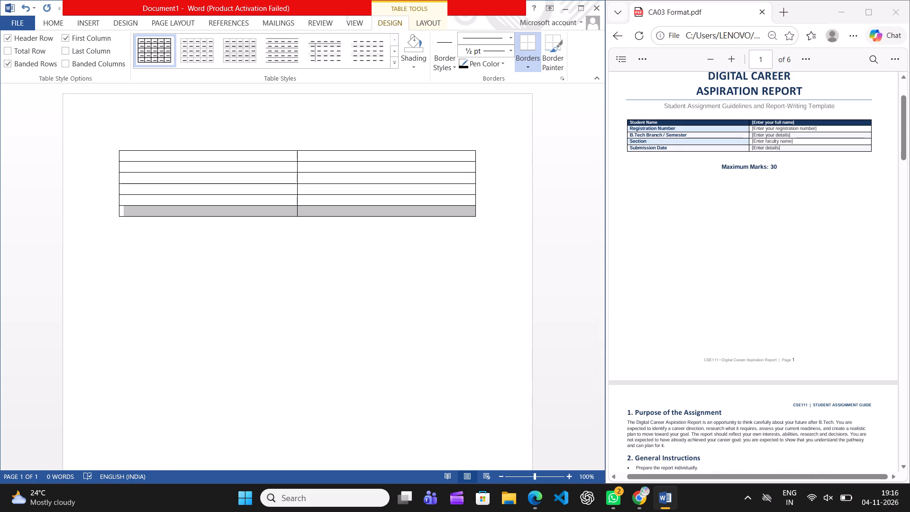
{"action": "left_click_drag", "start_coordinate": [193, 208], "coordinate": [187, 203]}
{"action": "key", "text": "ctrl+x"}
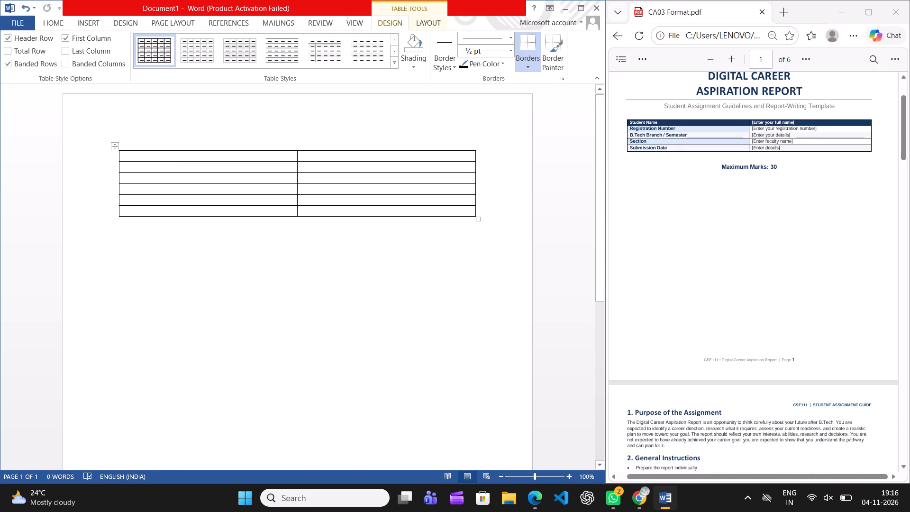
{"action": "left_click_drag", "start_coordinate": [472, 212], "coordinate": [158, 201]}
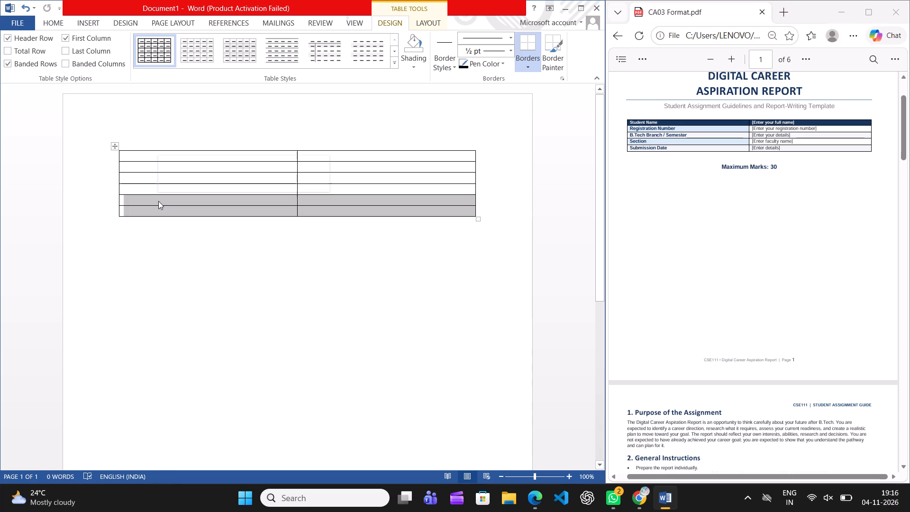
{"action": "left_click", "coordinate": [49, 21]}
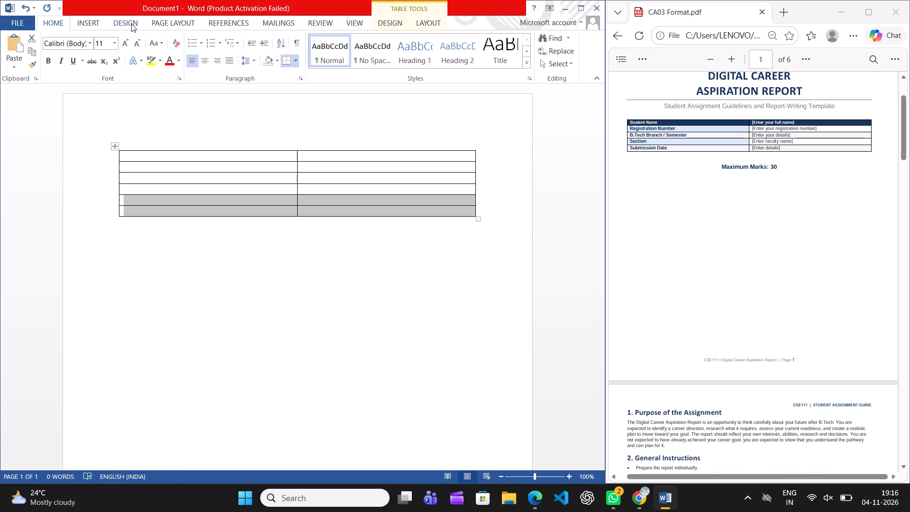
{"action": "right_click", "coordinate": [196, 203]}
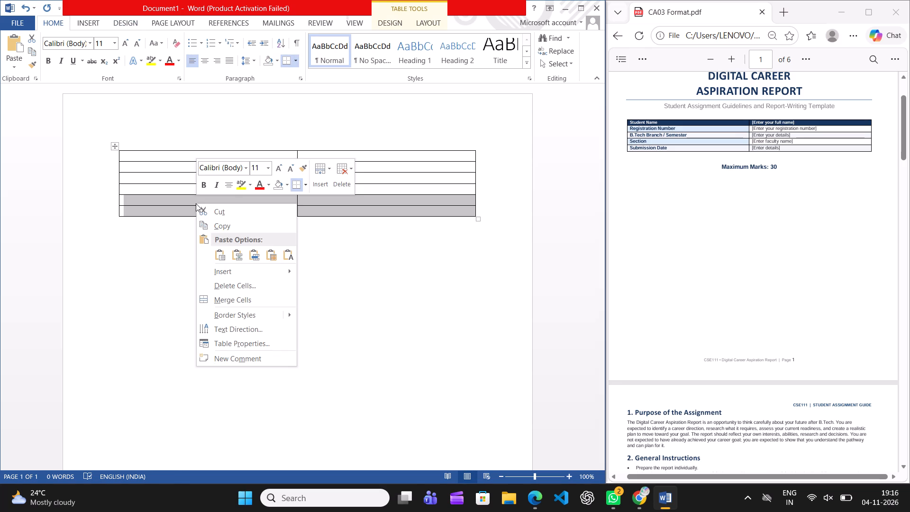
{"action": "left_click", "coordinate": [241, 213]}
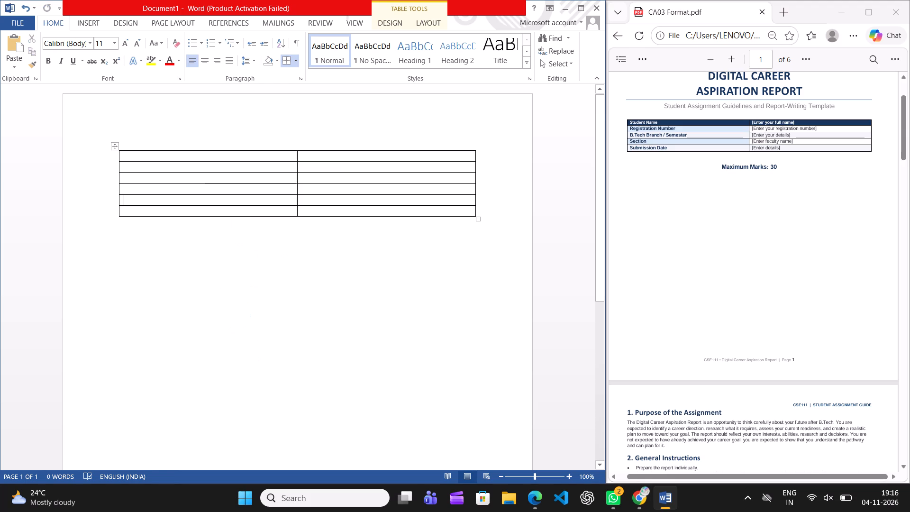
Delete the whole six-row table from the document.
{"action": "left_click_drag", "start_coordinate": [465, 209], "coordinate": [108, 194]}
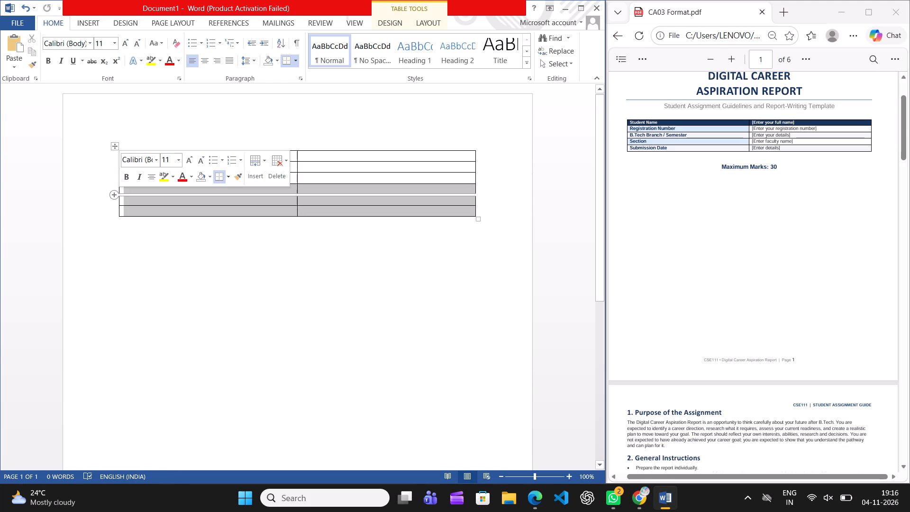
{"action": "right_click", "coordinate": [108, 194]}
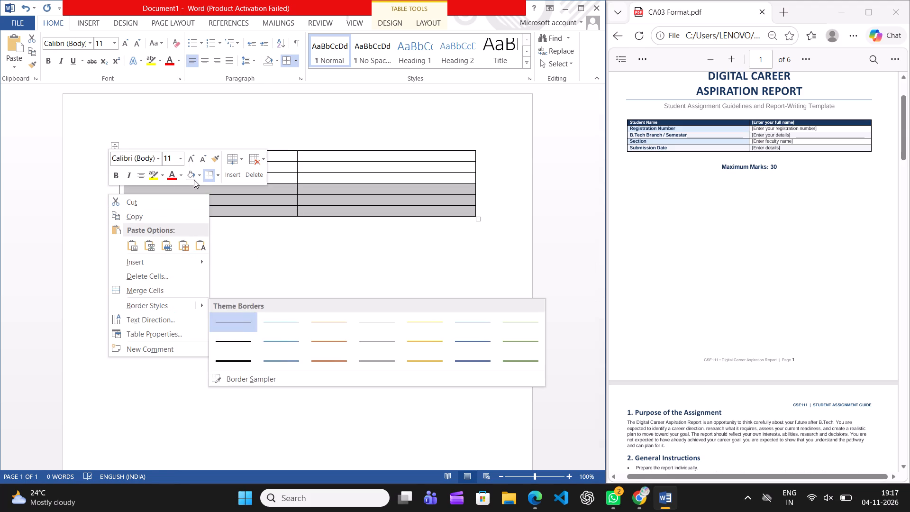
{"action": "left_click", "coordinate": [253, 165]}
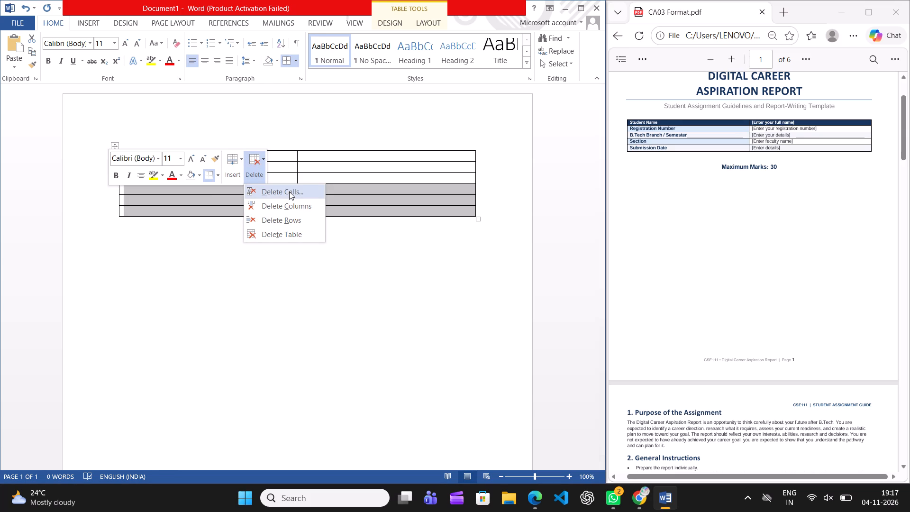
{"action": "left_click", "coordinate": [286, 233]}
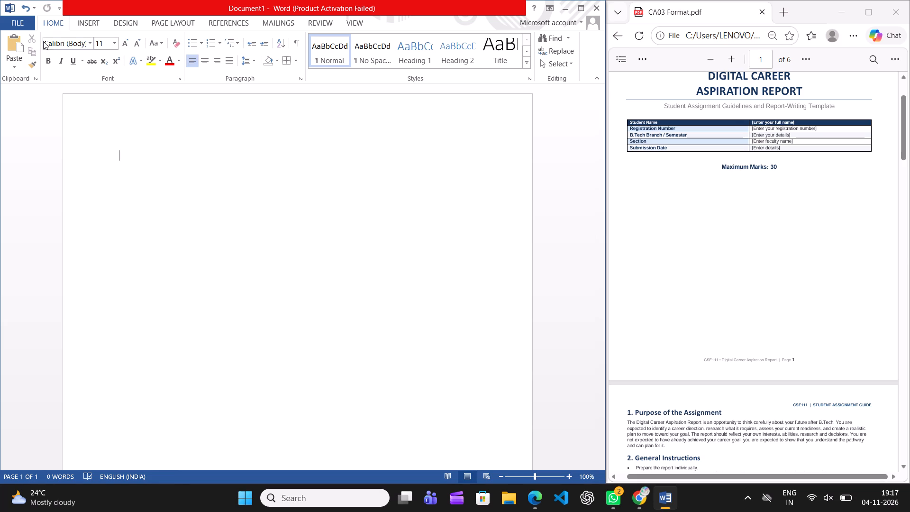
Insert a new table with two columns and four rows.
{"action": "left_click", "coordinate": [80, 25]}
{"action": "left_click", "coordinate": [80, 41]}
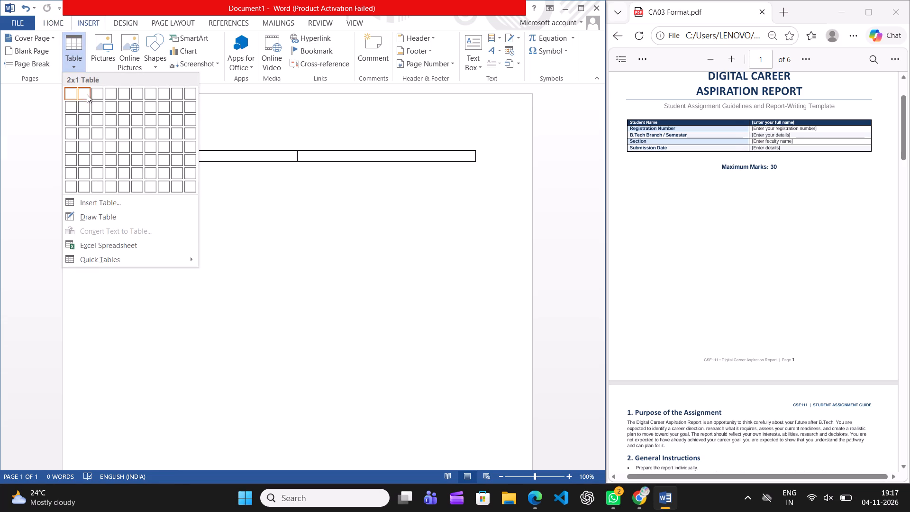
{"action": "left_click", "coordinate": [86, 134]}
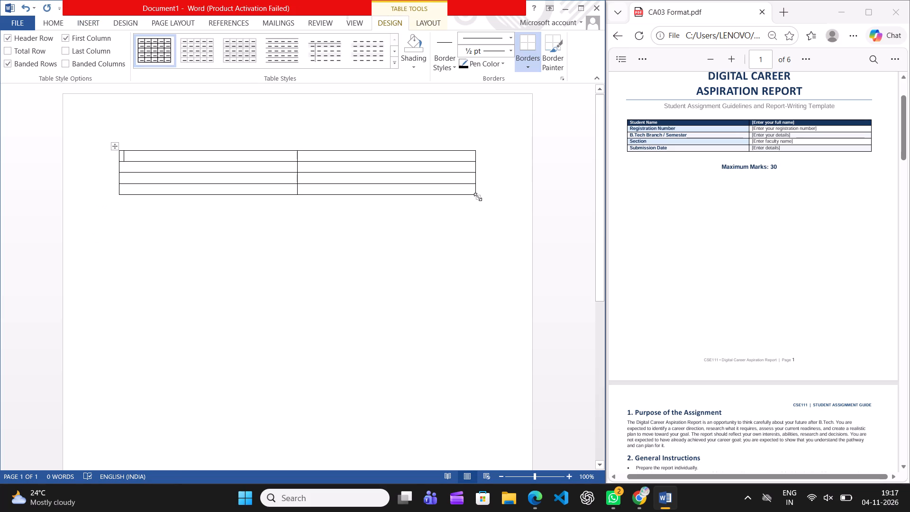
Enlarge the new table so its rows are much taller and its columns slightly wider.
{"action": "left_click_drag", "start_coordinate": [481, 198], "coordinate": [495, 271]}
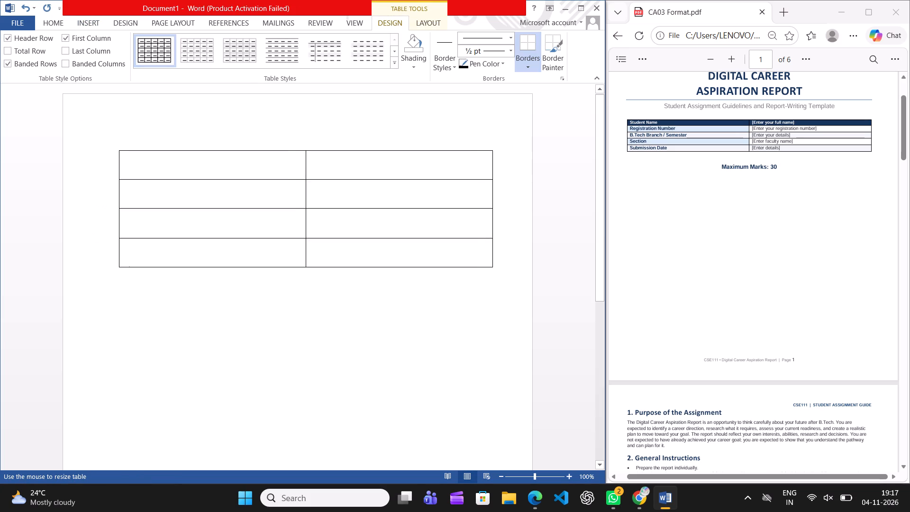
{"action": "left_click_drag", "start_coordinate": [495, 271], "coordinate": [509, 329]}
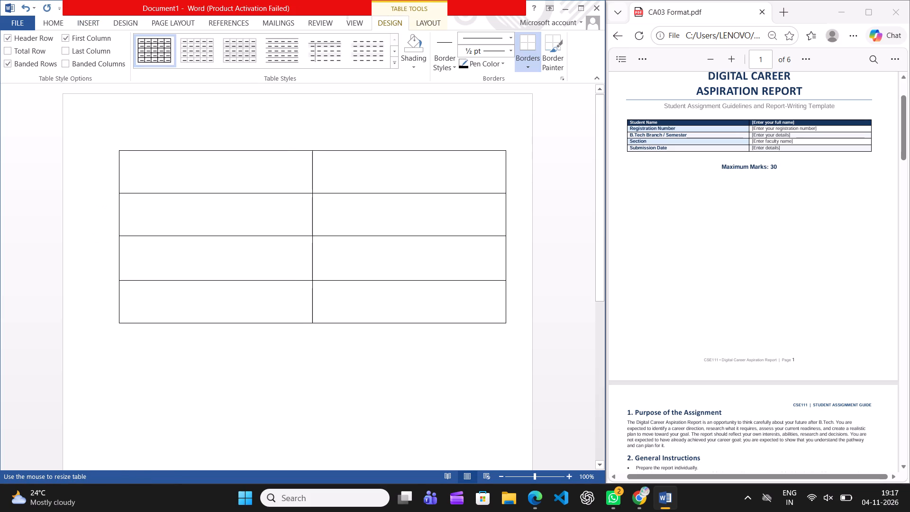
{"action": "left_click_drag", "start_coordinate": [509, 329], "coordinate": [494, 346]}
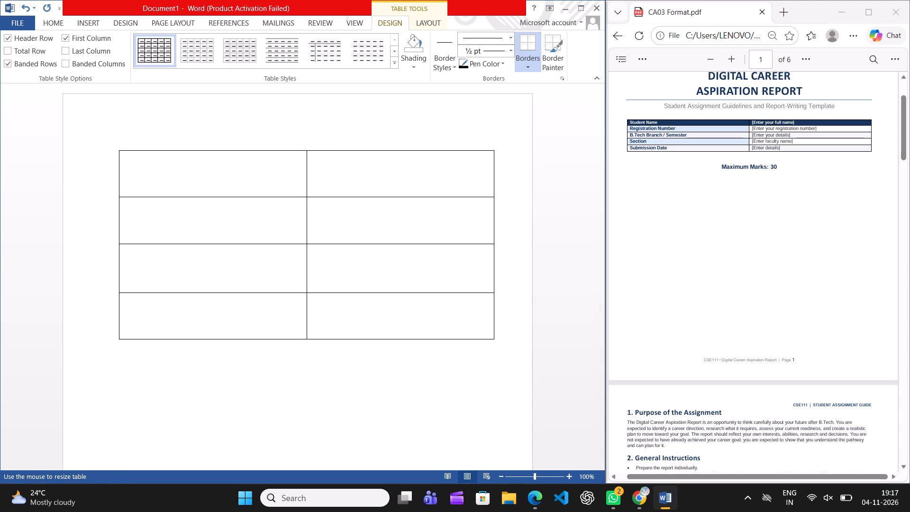
{"action": "left_click_drag", "start_coordinate": [494, 346], "coordinate": [495, 346]}
{"action": "scroll", "coordinate": [495, 346], "scroll_direction": "left", "scroll_amount": 2}
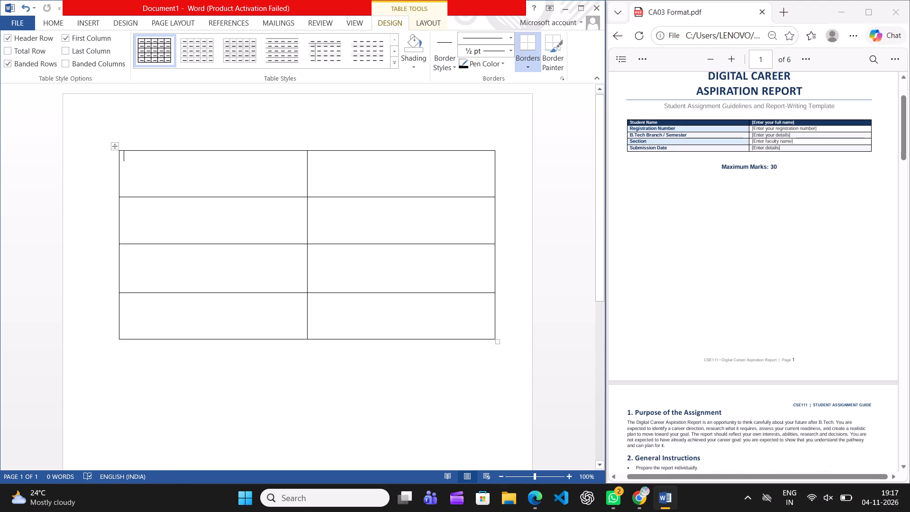
Move the table slightly down and toward the page's left edge, and put the cursor in its first cell.
{"action": "left_click_drag", "start_coordinate": [118, 150], "coordinate": [89, 158]}
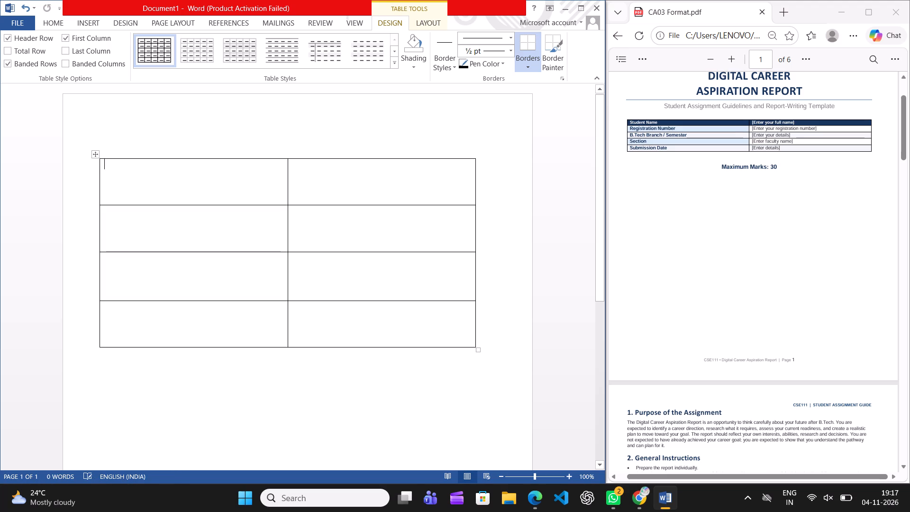
{"action": "left_click_drag", "start_coordinate": [89, 158], "coordinate": [71, 170]}
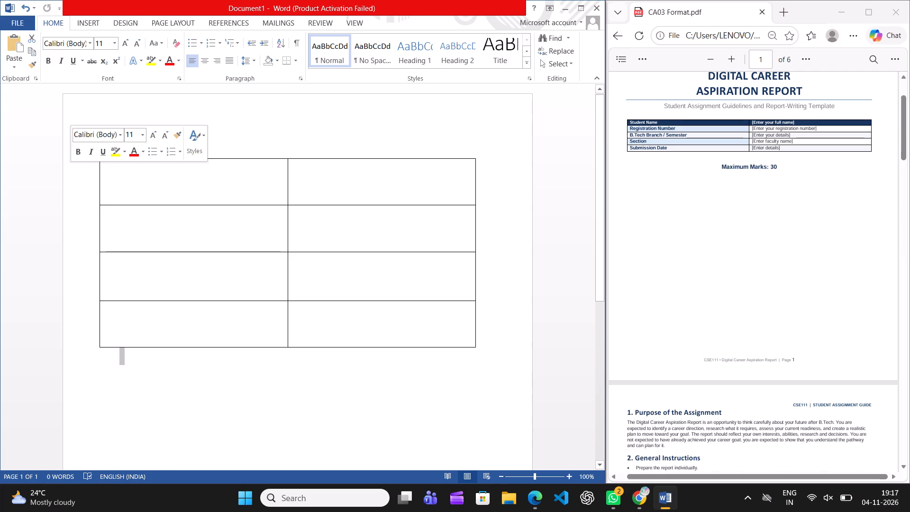
{"action": "left_click", "coordinate": [200, 192]}
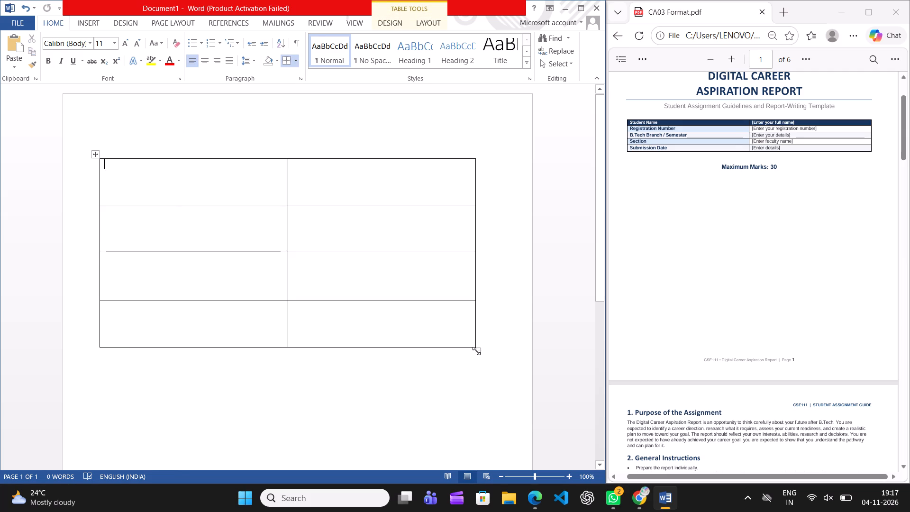
Shrink the table so its four rows are more compact, and put the cursor in its first cell.
{"action": "left_click_drag", "start_coordinate": [476, 351], "coordinate": [465, 286]}
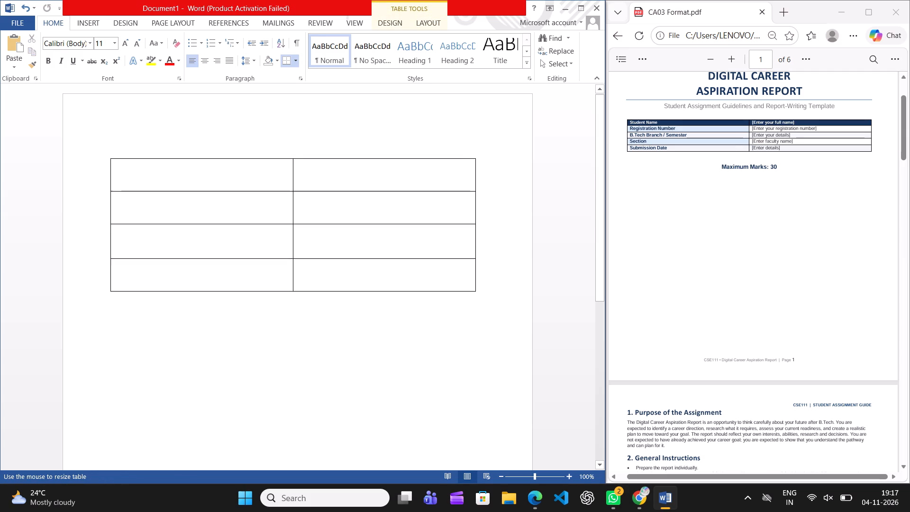
{"action": "left_click_drag", "start_coordinate": [465, 286], "coordinate": [472, 272]}
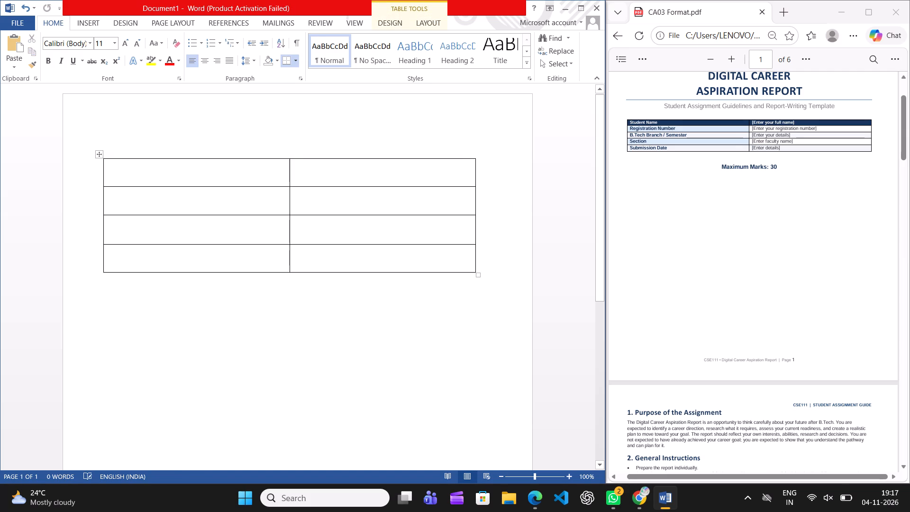
{"action": "left_click", "coordinate": [122, 181]}
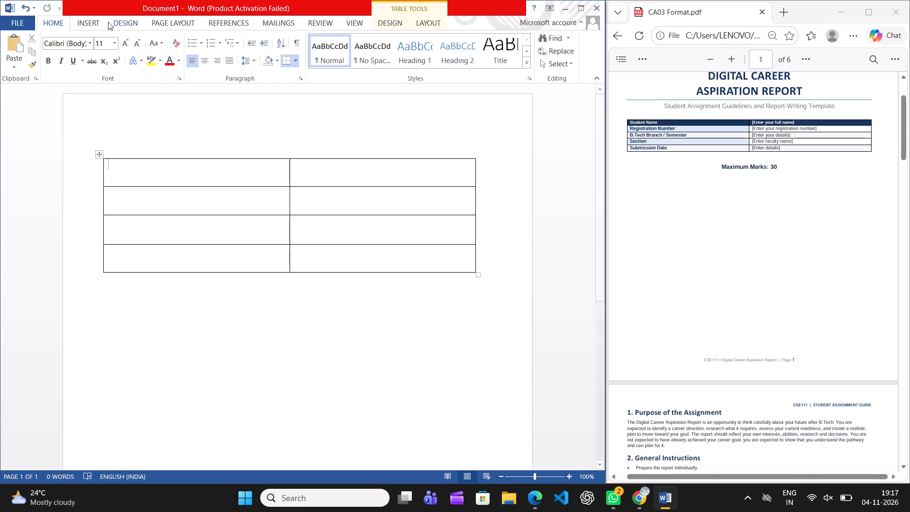
Enter "Registration Number" in the first cell of the table's top row at font size 16.
{"action": "left_click", "coordinate": [113, 40]}
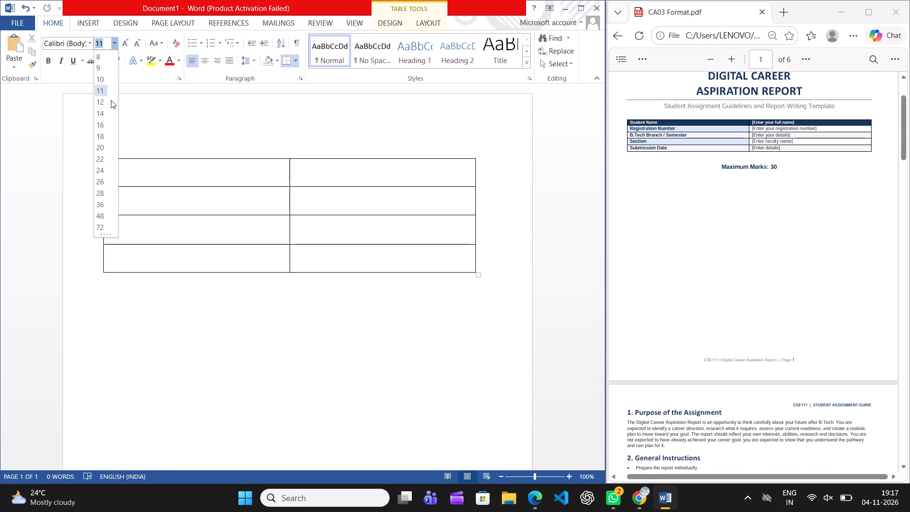
{"action": "left_click", "coordinate": [100, 123]}
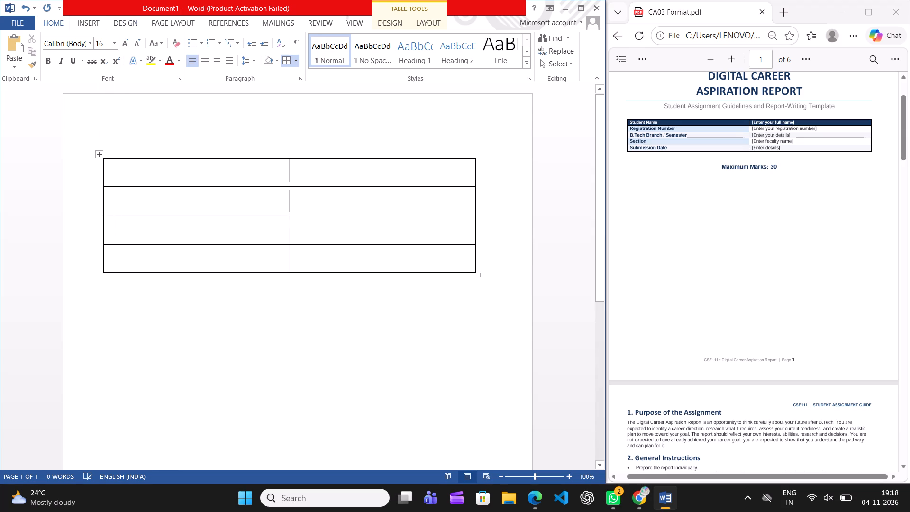
{"action": "left_click", "coordinate": [138, 156]}
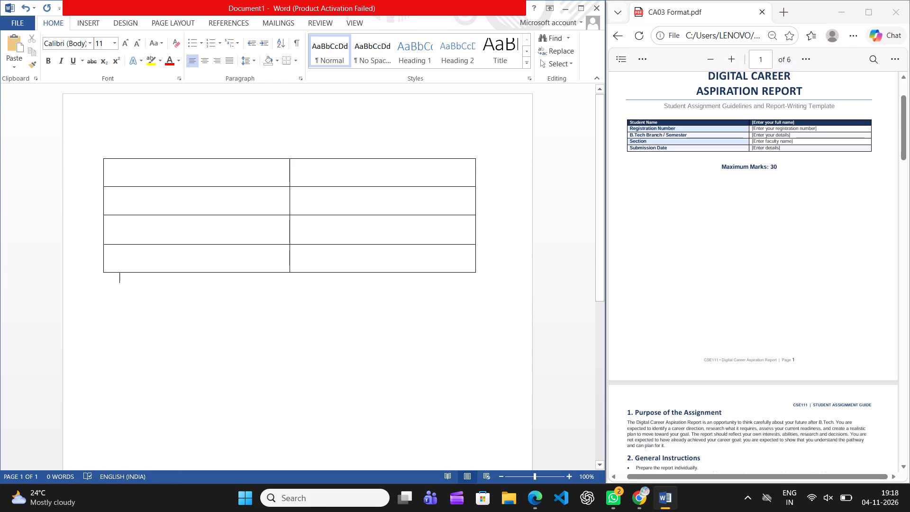
{"action": "left_click", "coordinate": [136, 178]}
{"action": "key", "text": "shift+r"}
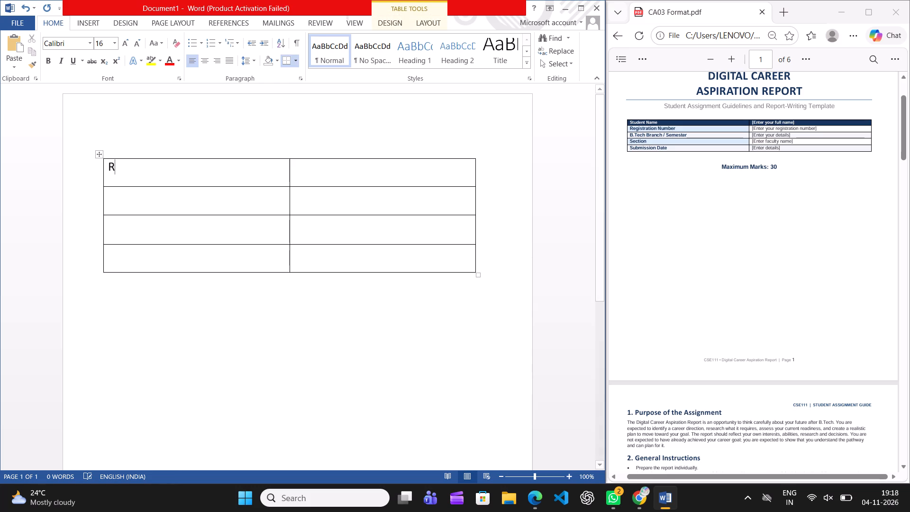
{"action": "key", "text": "e"}
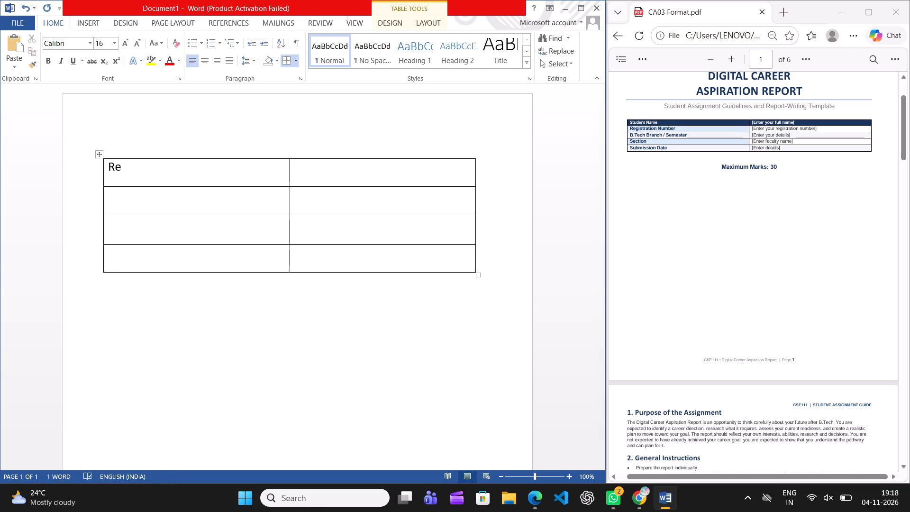
{"action": "left_click", "coordinate": [136, 178]}
{"action": "key", "text": "g"}
{"action": "type", "text": "istra"}
{"action": "type", "text": "tion"}
{"action": "key", "text": "space"}
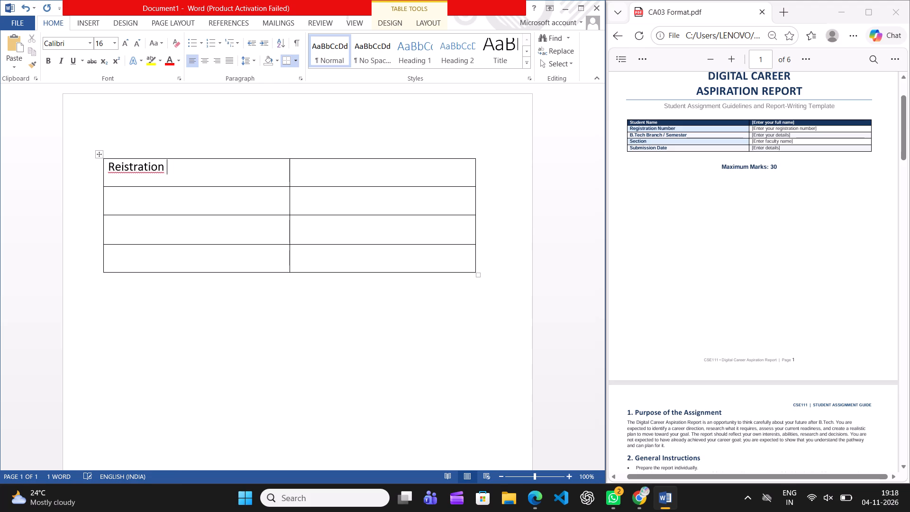
{"action": "key", "text": "shift+n"}
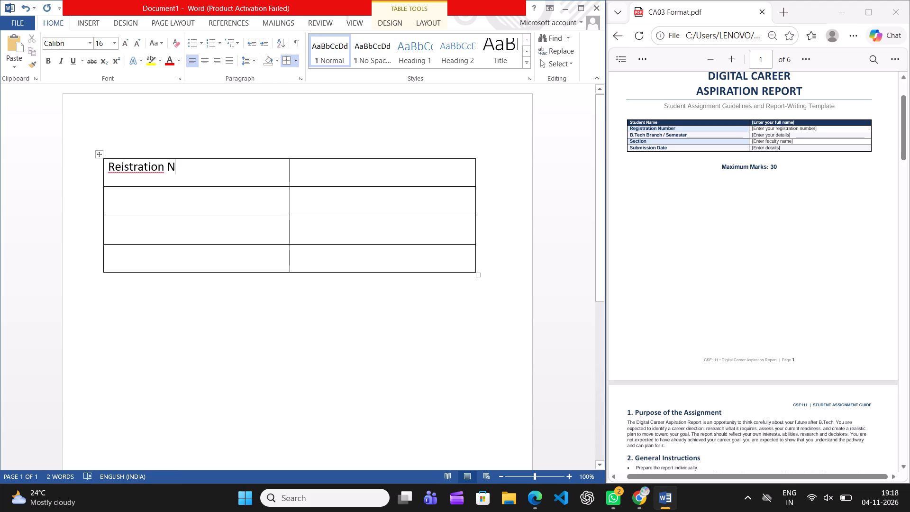
{"action": "left_click", "coordinate": [120, 168]}
{"action": "key", "text": "g"}
{"action": "left_click", "coordinate": [188, 169]}
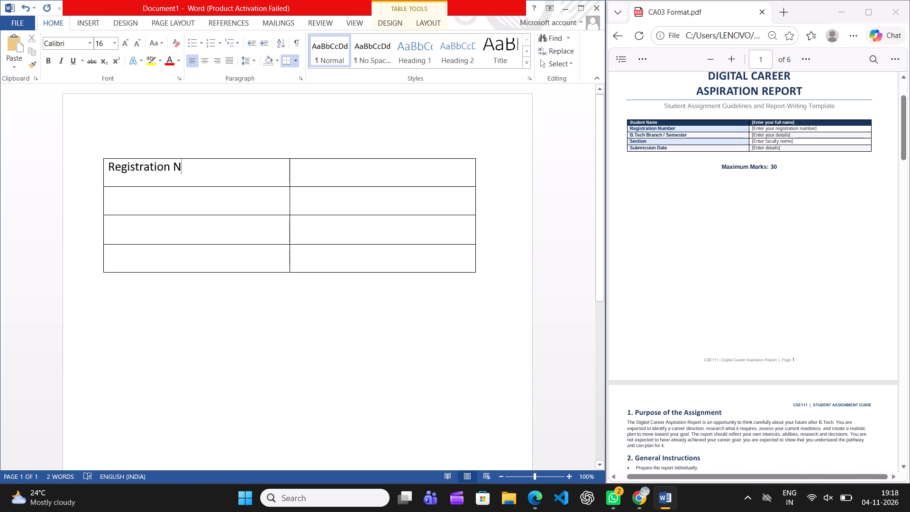
{"action": "type", "text": "umber"}
Enter "B.Tech Branch/Semester" in the first cell of the table's second row at font size 16.
{"action": "left_click", "coordinate": [164, 206]}
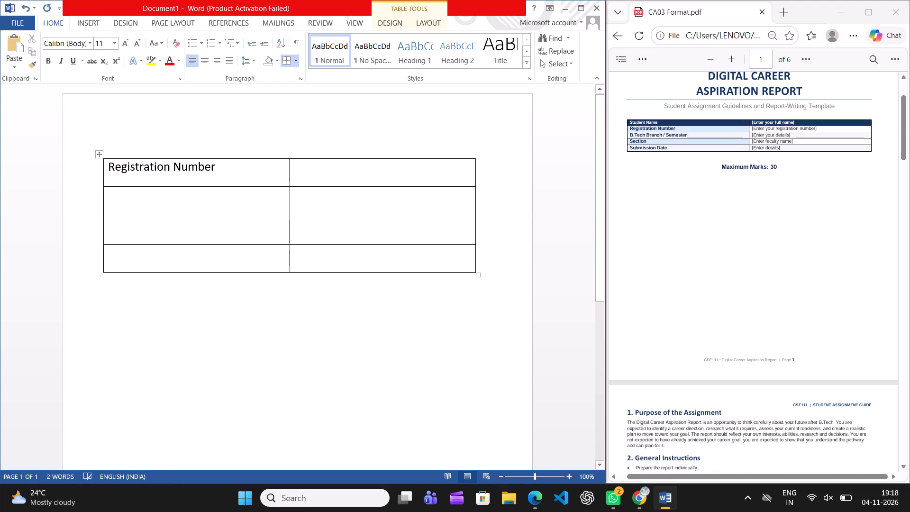
{"action": "left_click", "coordinate": [114, 45]}
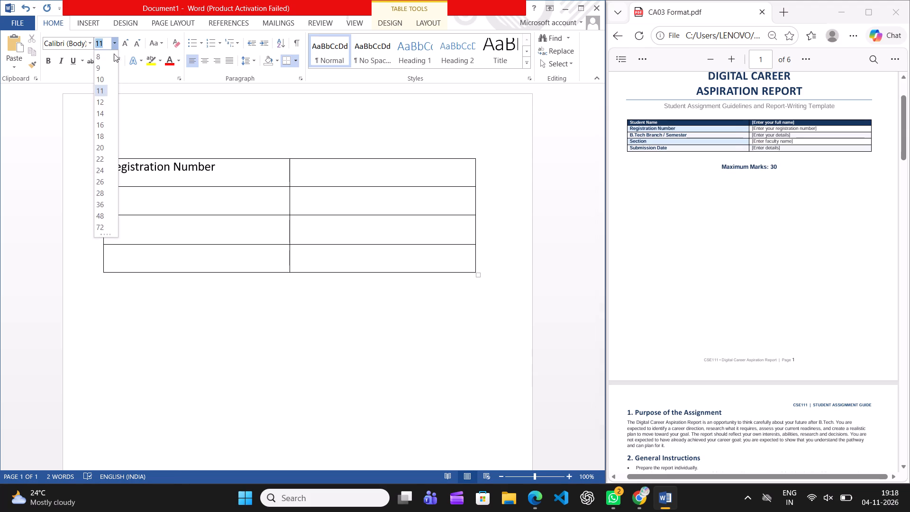
{"action": "left_click", "coordinate": [102, 125]}
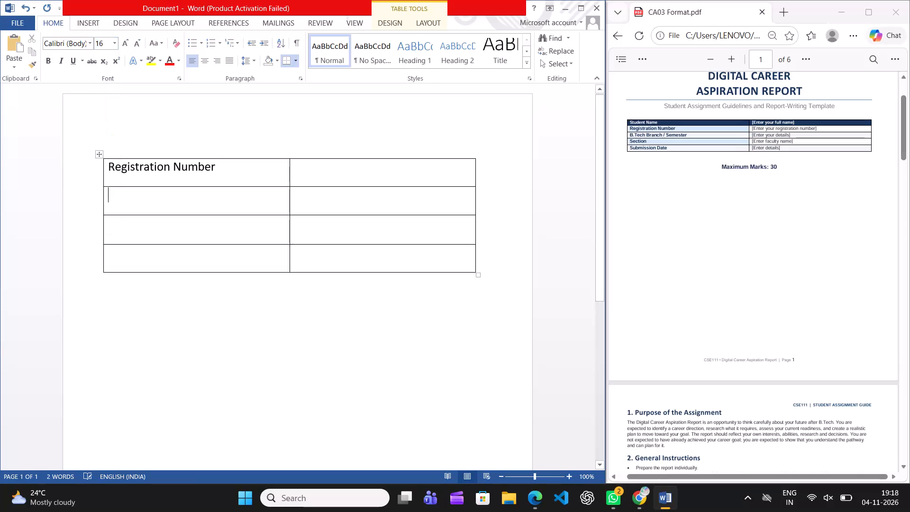
{"action": "key", "text": "shift+b"}
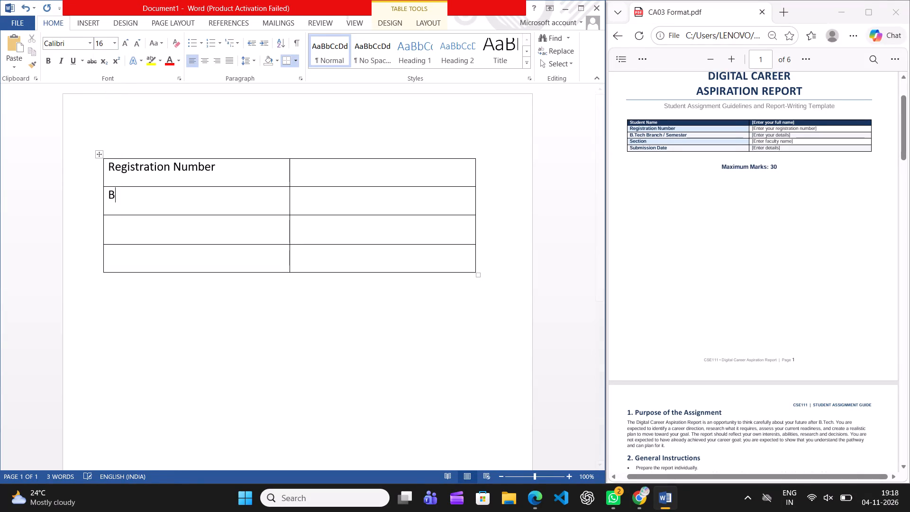
{"action": "key", "text": "period"}
{"action": "key", "text": "shift+t"}
{"action": "type", "text": "ech"}
{"action": "key", "text": "space"}
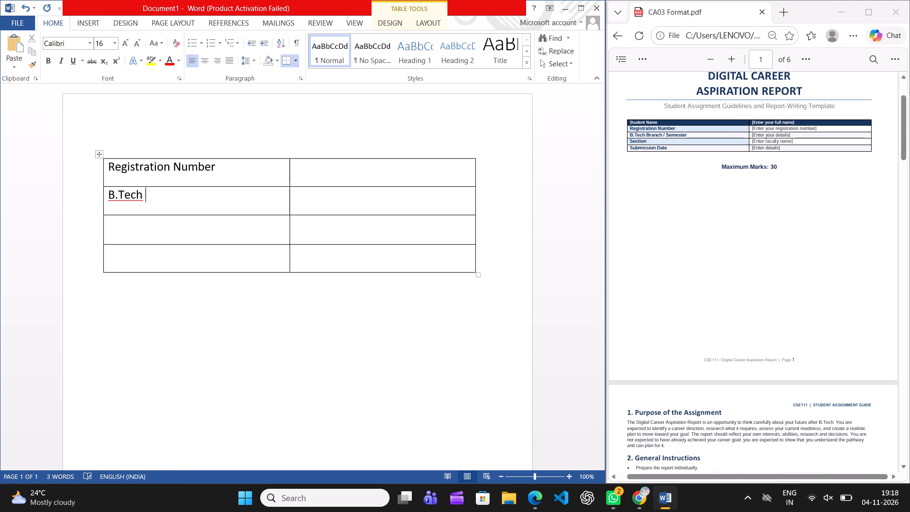
{"action": "key", "text": "shift+b"}
{"action": "type", "text": "ran"}
{"action": "type", "text": "ch"}
{"action": "key", "text": "space"}
{"action": "key", "text": "BackSpace"}
{"action": "key", "text": "shift+question"}
{"action": "key", "text": "BackSpace"}
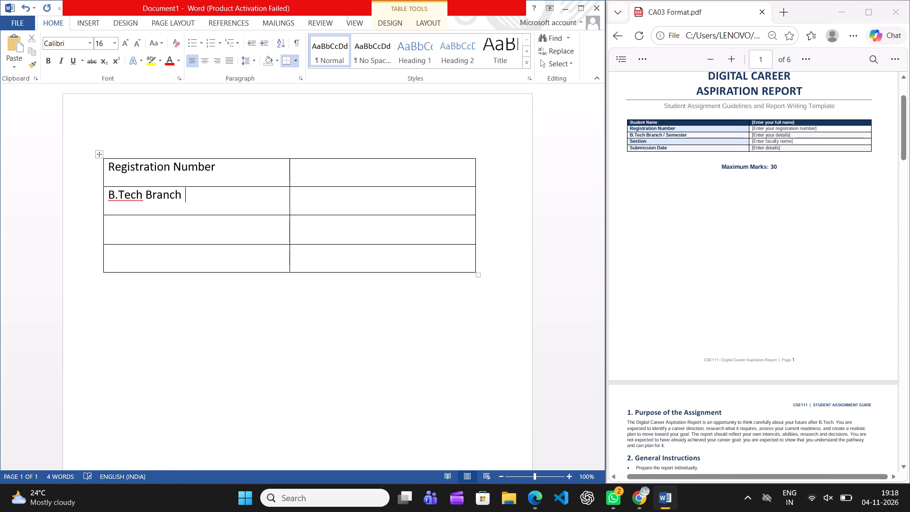
{"action": "key", "text": "slash"}
{"action": "type", "text": "Semester"}
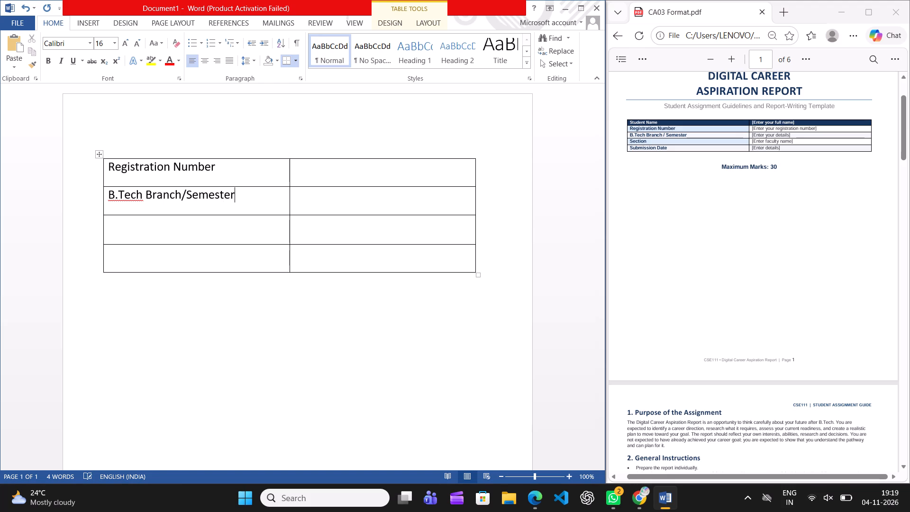
Enter "Section" in the first cell of the table's third row.
{"action": "left_click", "coordinate": [158, 238]}
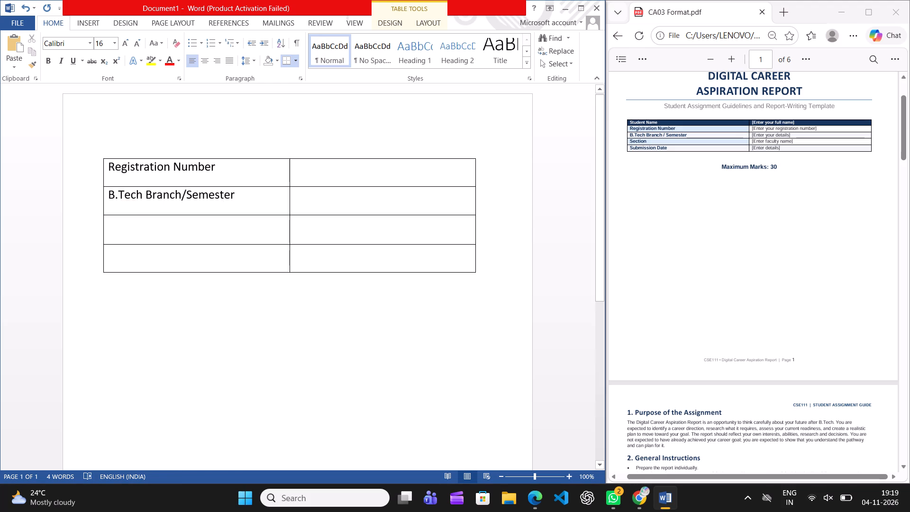
{"action": "key", "text": "shift+s"}
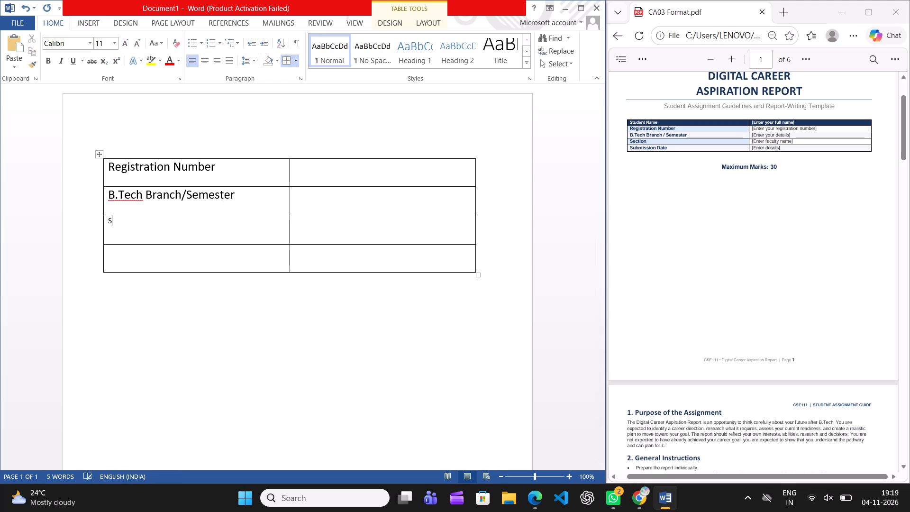
{"action": "key", "text": "e"}
{"action": "type", "text": "ction"}
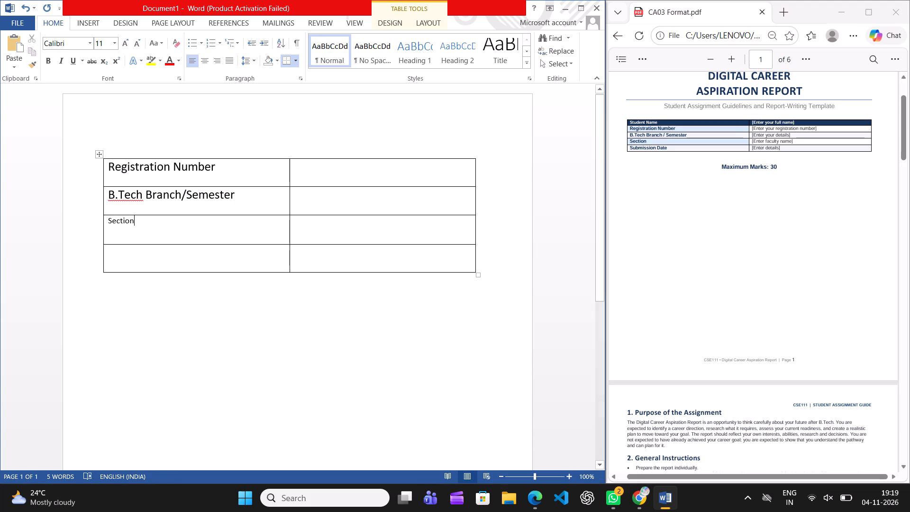
Enter "Submission Date" in the first cell of the table's fourth row.
{"action": "left_click", "coordinate": [190, 262]}
{"action": "key", "text": "s"}
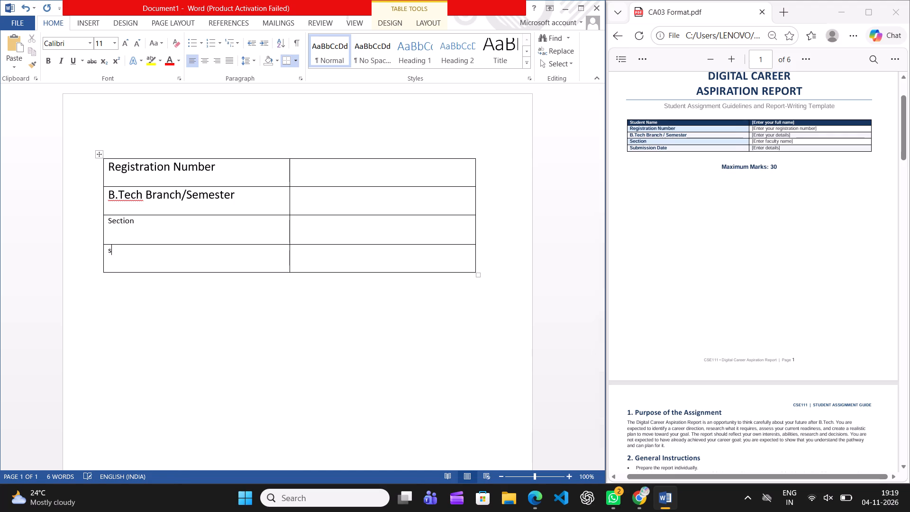
{"action": "key", "text": "BackSpace"}
{"action": "key", "text": "shift+s"}
{"action": "type", "text": "um"}
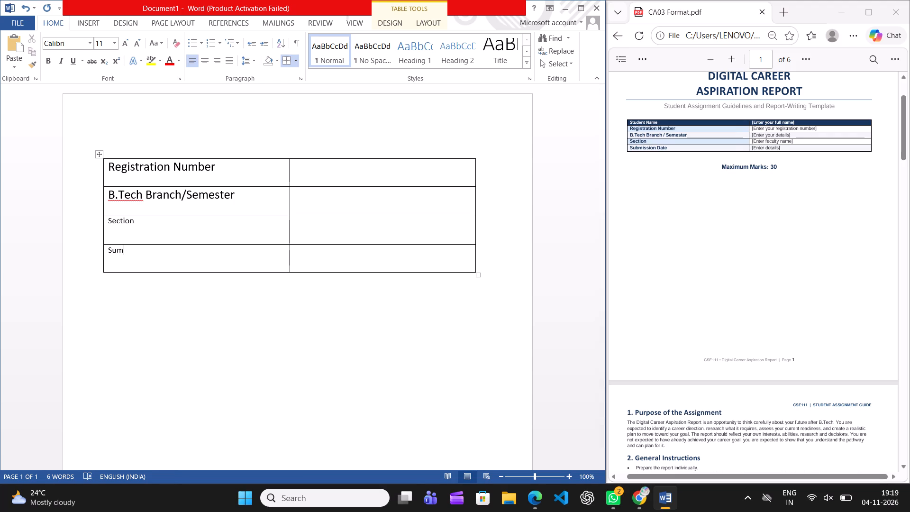
{"action": "key", "text": "BackSpace"}
{"action": "left_click", "coordinate": [190, 262]}
{"action": "key", "text": "b"}
{"action": "type", "text": "mission"}
{"action": "key", "text": "space"}
{"action": "type", "text": "Date"}
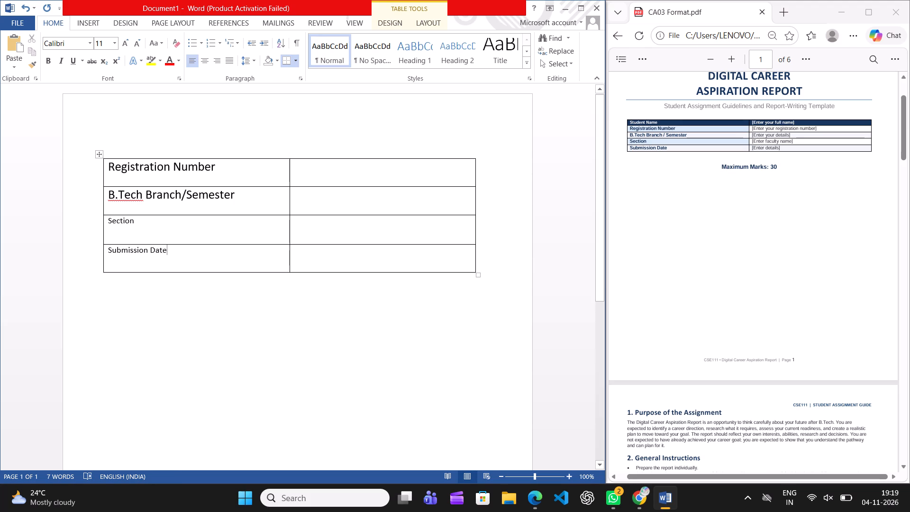
Set the "Section" and "Submission Date" labels in the table to font size 16.
{"action": "left_click_drag", "start_coordinate": [285, 265], "coordinate": [189, 260]}
{"action": "left_click_drag", "start_coordinate": [189, 260], "coordinate": [164, 252]}
{"action": "left_click", "coordinate": [170, 251]}
{"action": "left_click_drag", "start_coordinate": [170, 251], "coordinate": [104, 225]}
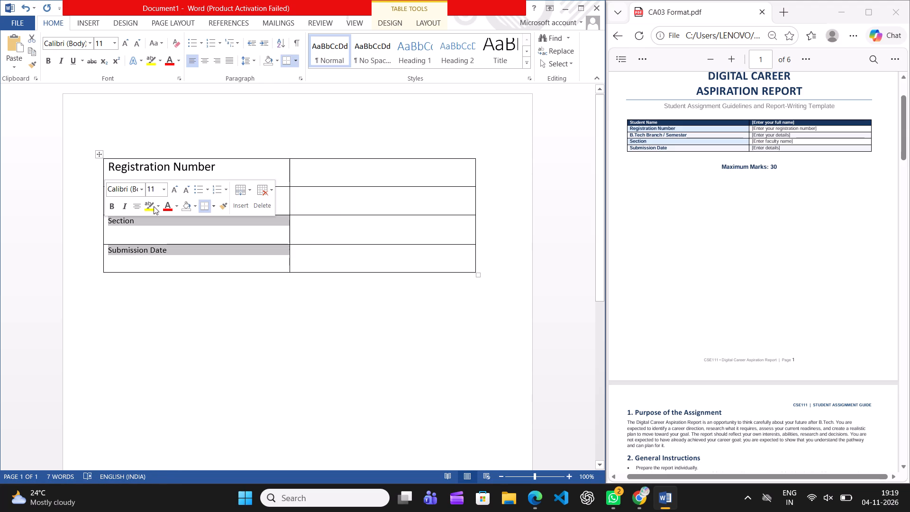
{"action": "left_click", "coordinate": [161, 191]}
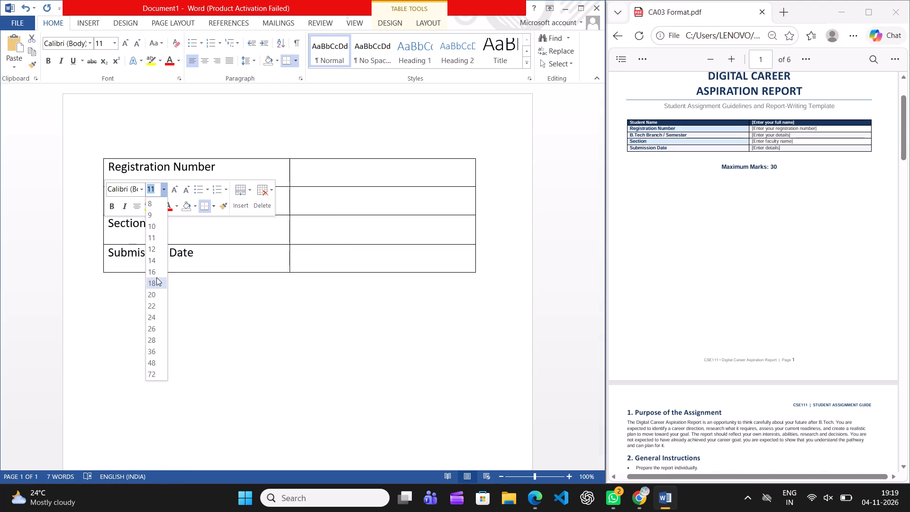
{"action": "left_click", "coordinate": [155, 271]}
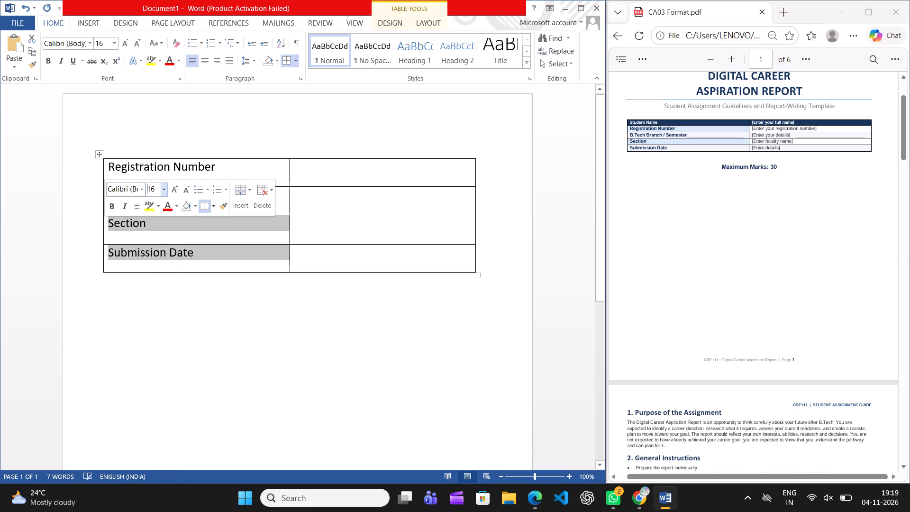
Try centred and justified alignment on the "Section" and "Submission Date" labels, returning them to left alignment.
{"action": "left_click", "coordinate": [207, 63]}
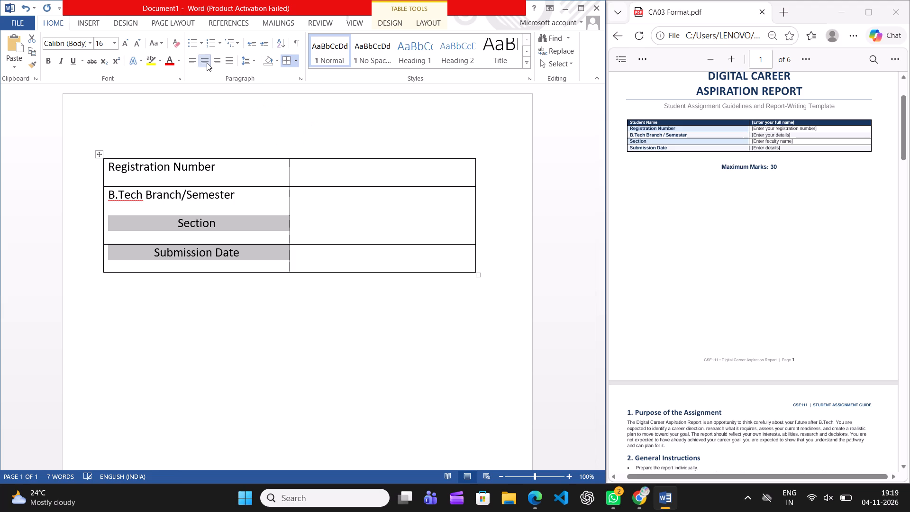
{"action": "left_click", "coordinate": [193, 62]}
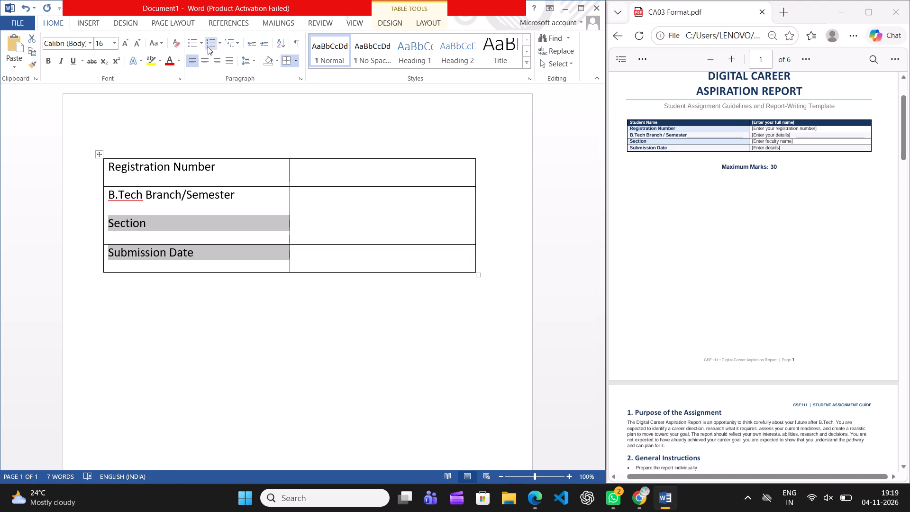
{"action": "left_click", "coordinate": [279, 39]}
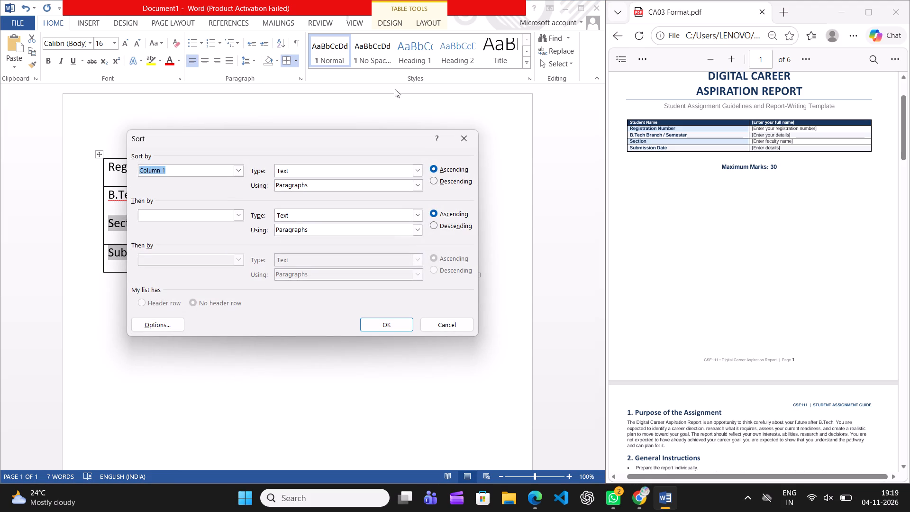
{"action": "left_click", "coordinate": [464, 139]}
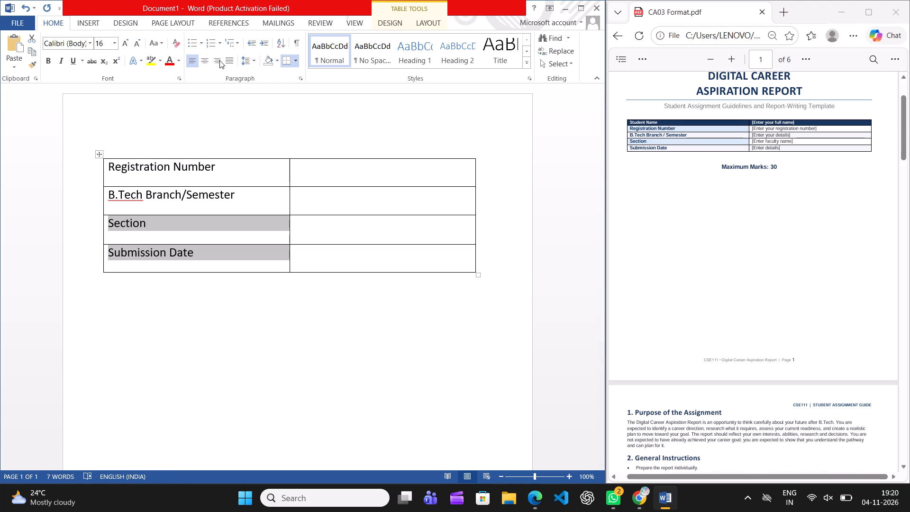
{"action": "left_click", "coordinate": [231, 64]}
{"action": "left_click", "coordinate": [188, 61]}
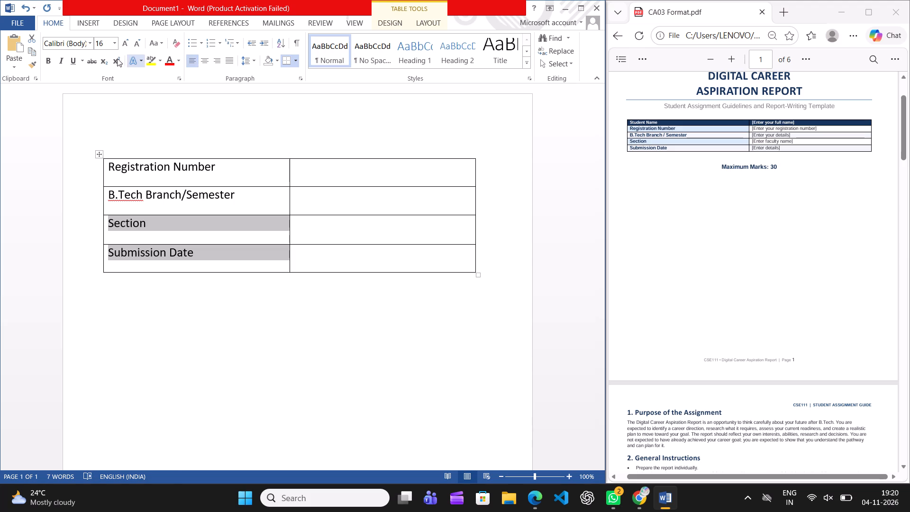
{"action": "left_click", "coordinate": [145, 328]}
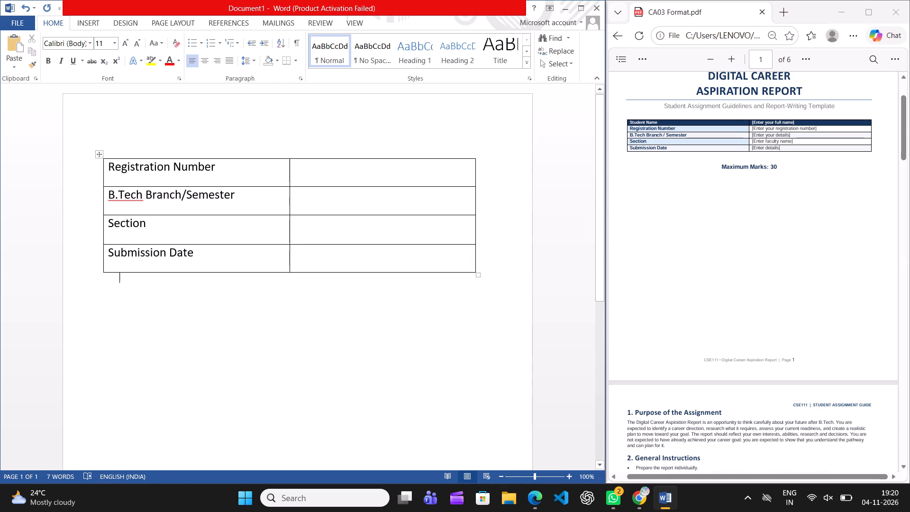
Resize the whole details table so it is slightly wider and slightly shorter.
{"action": "left_click_drag", "start_coordinate": [476, 277], "coordinate": [441, 256]}
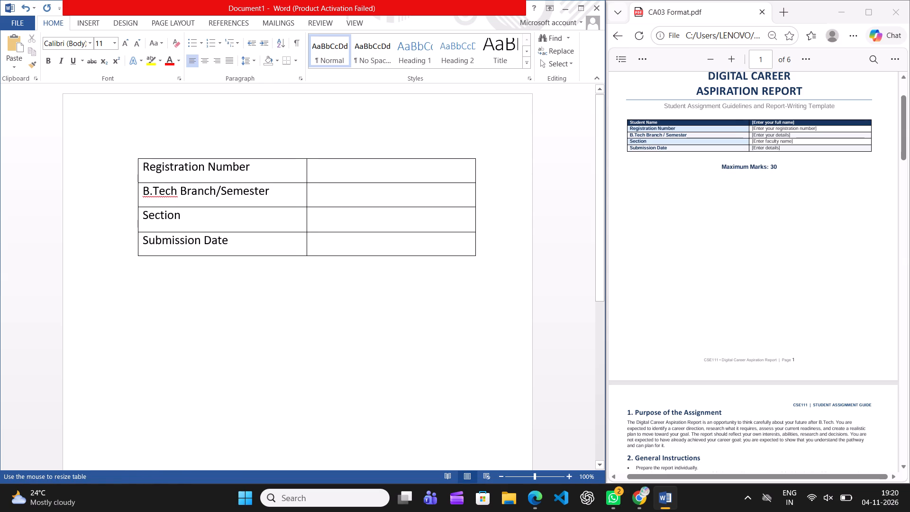
{"action": "left_click_drag", "start_coordinate": [441, 256], "coordinate": [517, 271]}
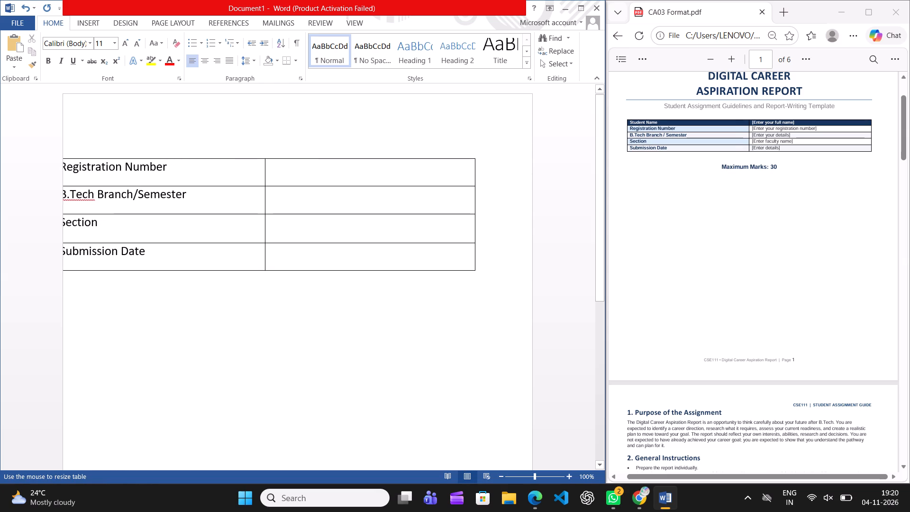
{"action": "left_click_drag", "start_coordinate": [517, 271], "coordinate": [486, 267]}
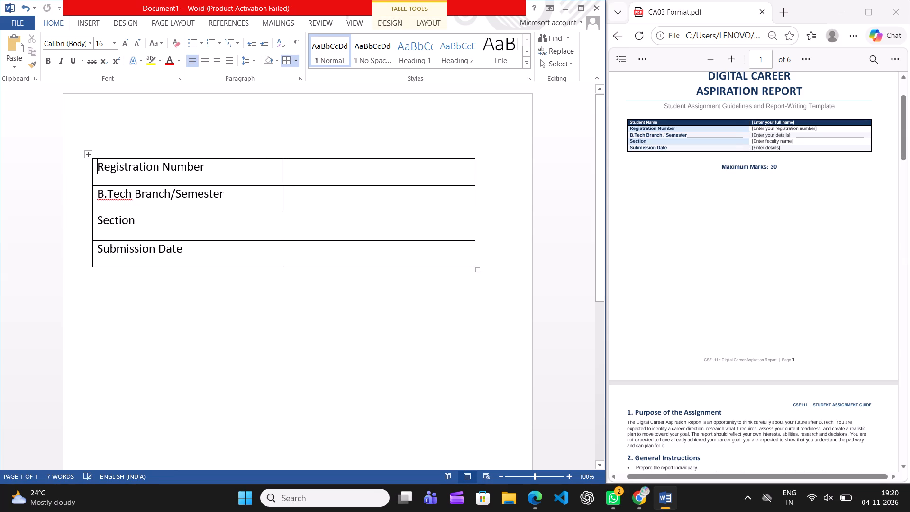
Enter the student's full name in the second cell of the "Registration Number" row.
{"action": "left_click", "coordinate": [353, 173]}
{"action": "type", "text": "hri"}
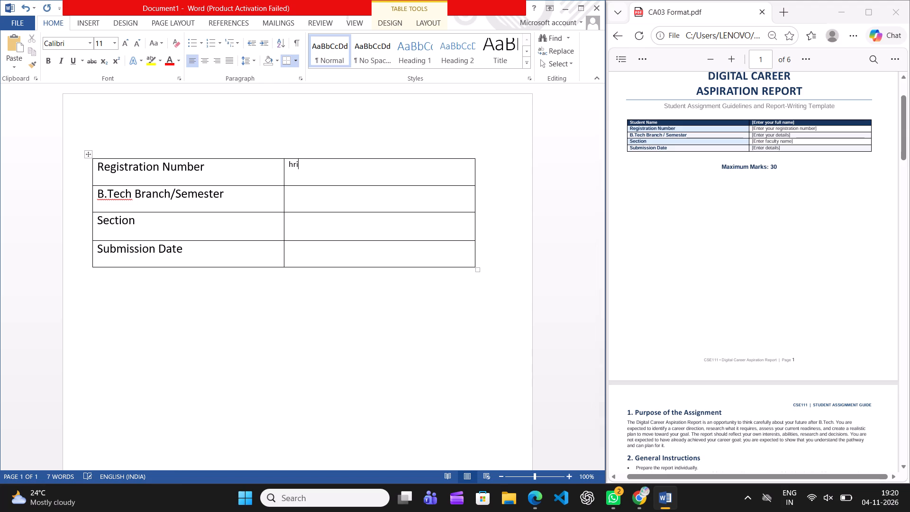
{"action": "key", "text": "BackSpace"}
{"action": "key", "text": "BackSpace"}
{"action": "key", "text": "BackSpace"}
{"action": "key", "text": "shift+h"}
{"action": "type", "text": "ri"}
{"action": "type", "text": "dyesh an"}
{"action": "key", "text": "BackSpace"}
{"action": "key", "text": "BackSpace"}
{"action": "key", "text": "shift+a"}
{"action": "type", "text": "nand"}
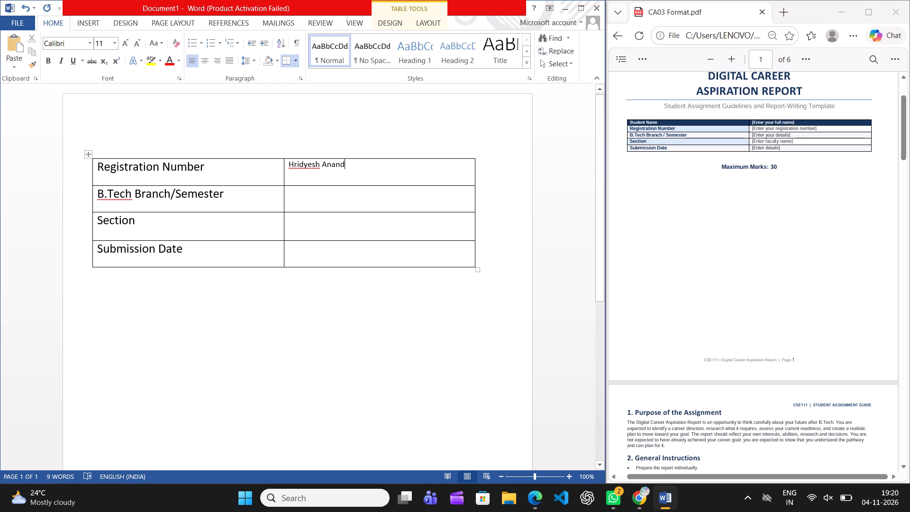
Enter "CSE AI/ML" in the second cell of the "B.Tech Branch/Semester" row.
{"action": "left_click", "coordinate": [312, 192]}
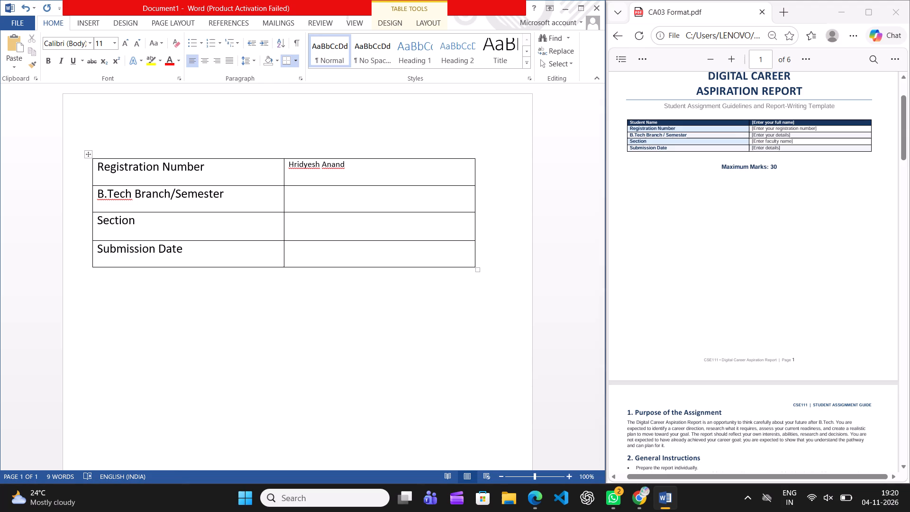
{"action": "key", "text": "shift+c"}
{"action": "type", "text": "se"}
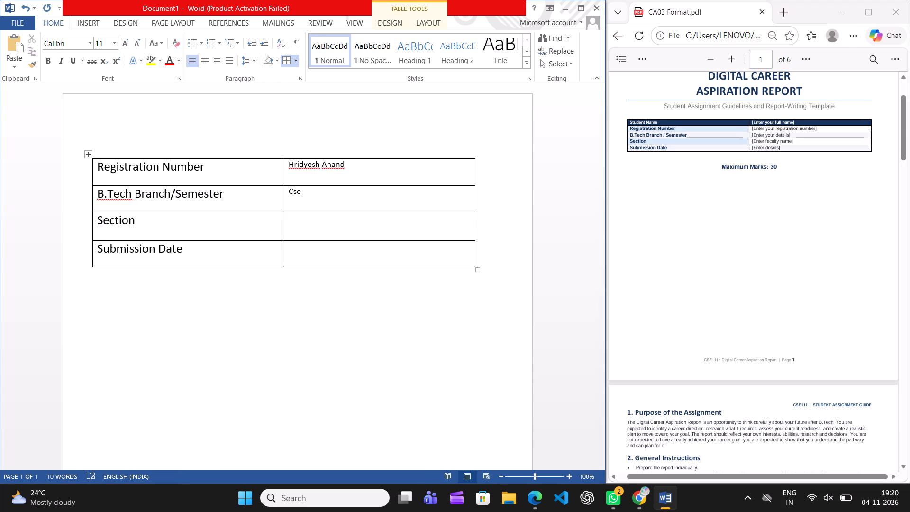
{"action": "key", "text": "BackSpace"}
{"action": "key", "text": "BackSpace"}
{"action": "type", "text": "SE"}
{"action": "key", "text": "space"}
{"action": "key", "text": "shift+a"}
{"action": "key", "text": "shift+i"}
{"action": "key", "text": "period"}
{"action": "key", "text": "BackSpace"}
{"action": "key", "text": "slash"}
{"action": "type", "text": "ML"}
Append a comma and "1st semester" after the branch in the "B.Tech Branch/Semester" row.
{"action": "key", "text": "shift+question"}
{"action": "key", "text": "shift+BackSpace"}
{"action": "key", "text": "space"}
{"action": "key", "text": "space"}
{"action": "key", "text": "BackSpace"}
{"action": "type", "text": ", j"}
{"action": "key", "text": "BackSpace"}
{"action": "key", "text": "BackSpace"}
{"action": "key", "text": "space"}
{"action": "key", "text": "space"}
{"action": "type", "text": "1st"}
{"action": "key", "text": "space"}
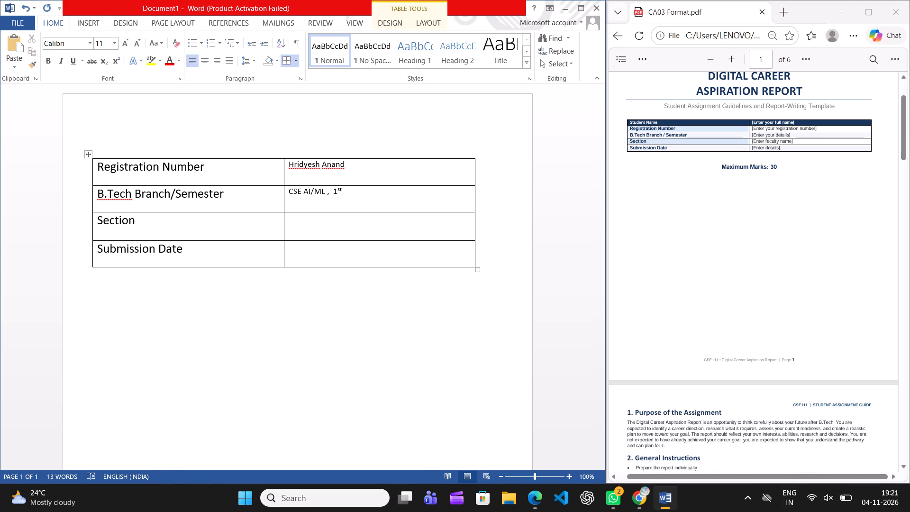
{"action": "type", "text": "sems"}
{"action": "key", "text": "BackSpace"}
{"action": "type", "text": "ester"}
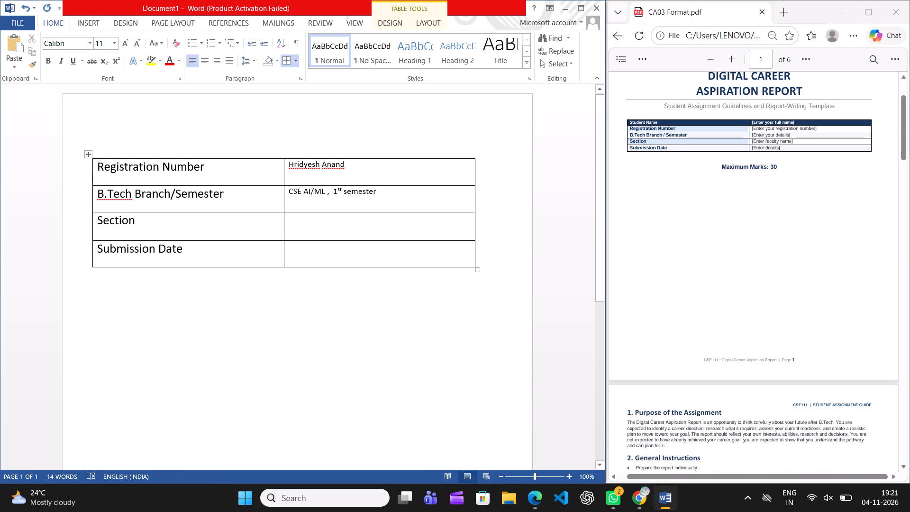
Set the student name and the branch/semester entries in the table's second column to font size 16.
{"action": "left_click_drag", "start_coordinate": [384, 192], "coordinate": [291, 172]}
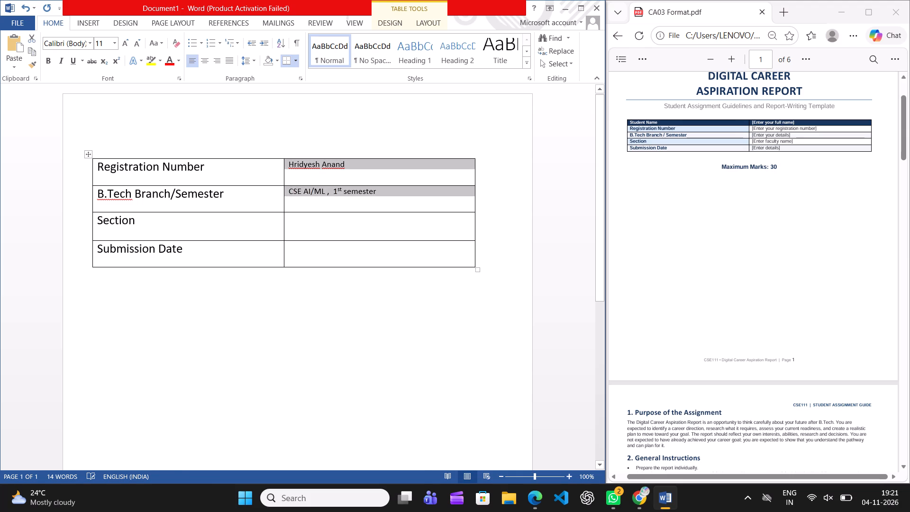
{"action": "left_click", "coordinate": [115, 40]}
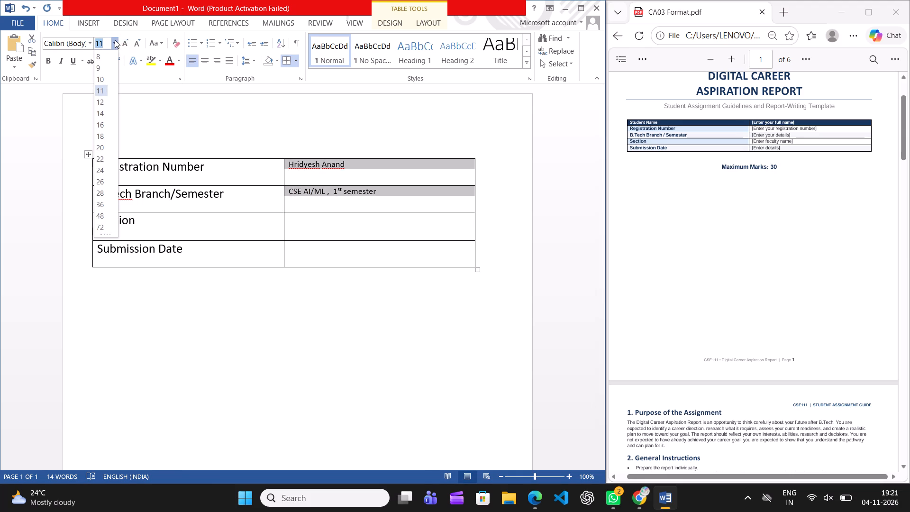
{"action": "left_click", "coordinate": [102, 128]}
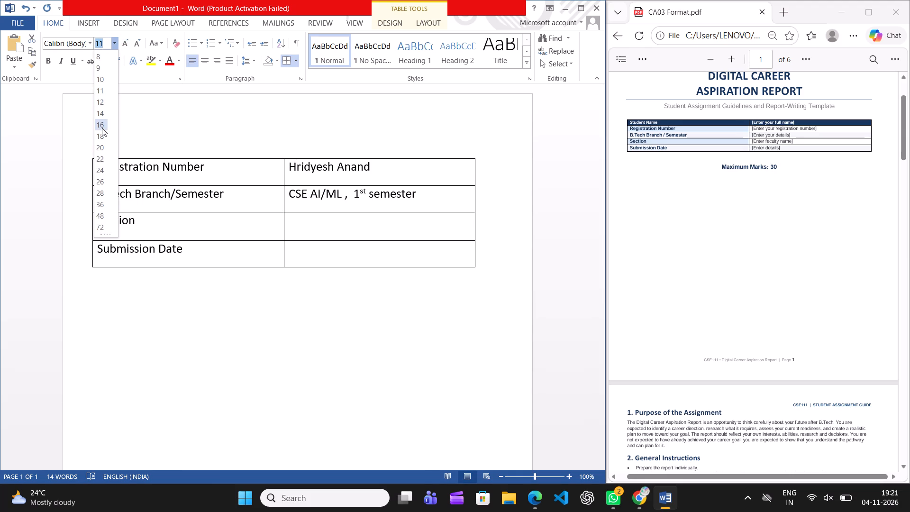
{"action": "left_click", "coordinate": [390, 351]}
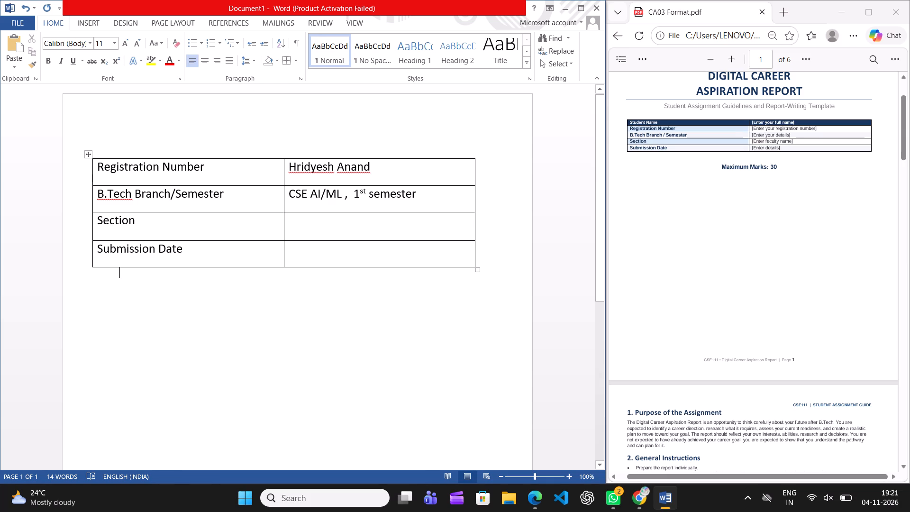
Enter "K3P26AT" in the second cell of the "Section" row.
{"action": "left_click", "coordinate": [304, 227]}
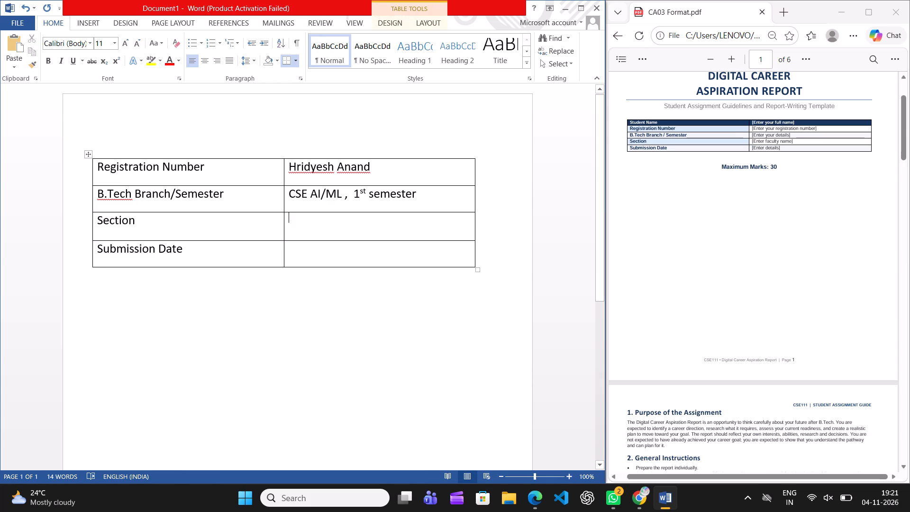
{"action": "key", "text": "k"}
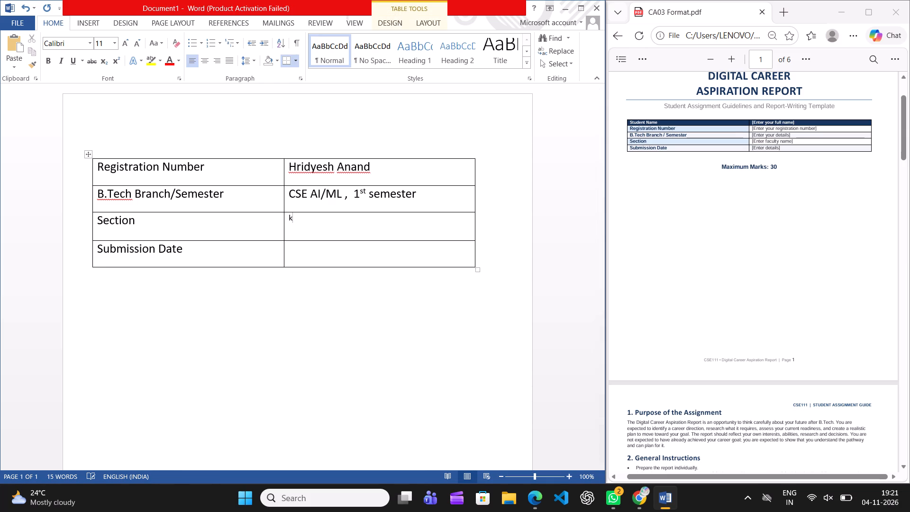
{"action": "key", "text": "BackSpace"}
{"action": "key", "text": "k"}
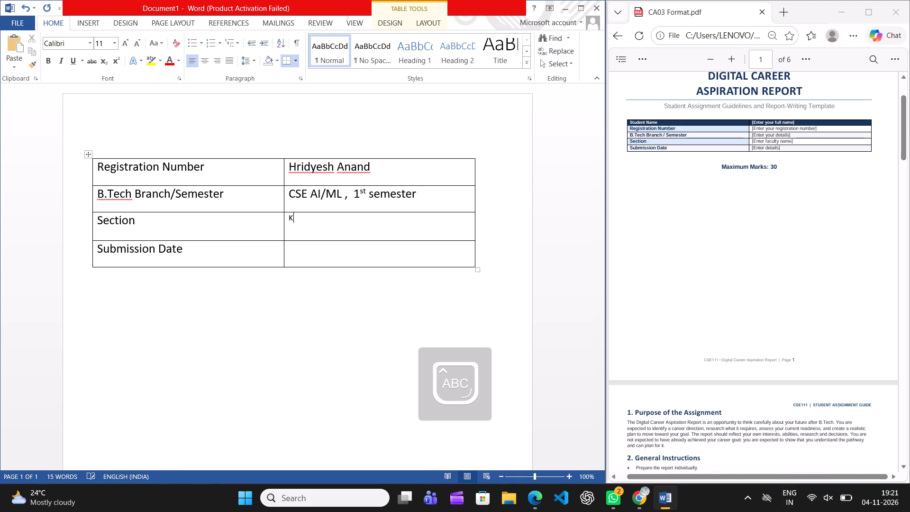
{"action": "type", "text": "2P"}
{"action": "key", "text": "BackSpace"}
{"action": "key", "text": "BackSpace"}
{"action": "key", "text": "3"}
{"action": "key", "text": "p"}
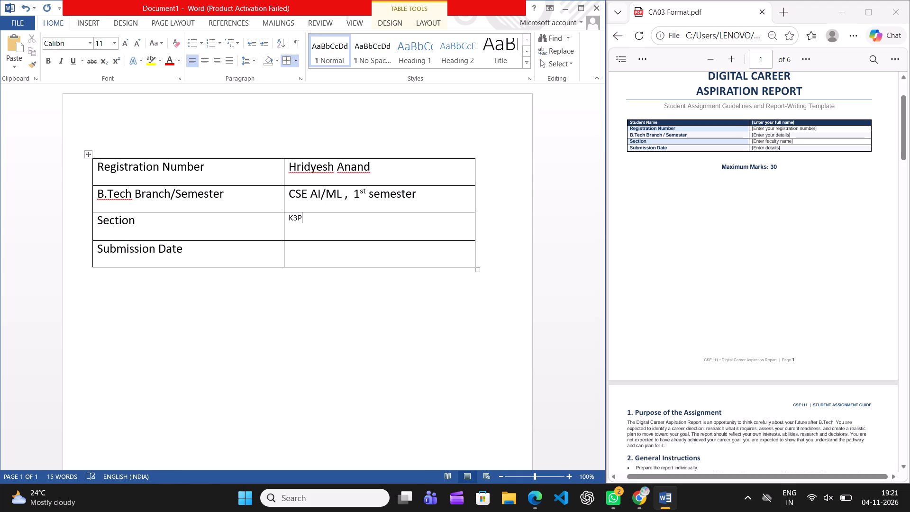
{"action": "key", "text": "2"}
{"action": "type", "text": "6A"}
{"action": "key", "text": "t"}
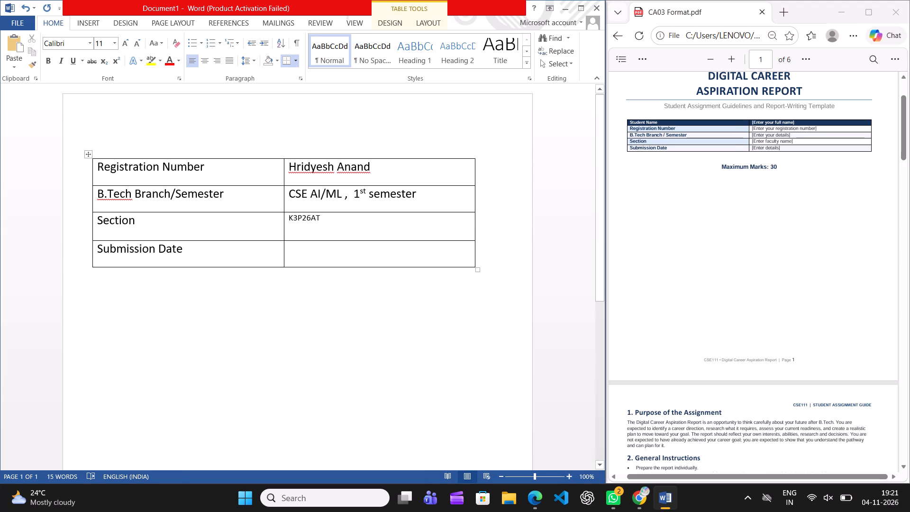
Set the section code in the table's second column to font size 16.
{"action": "left_click_drag", "start_coordinate": [339, 228], "coordinate": [264, 211]}
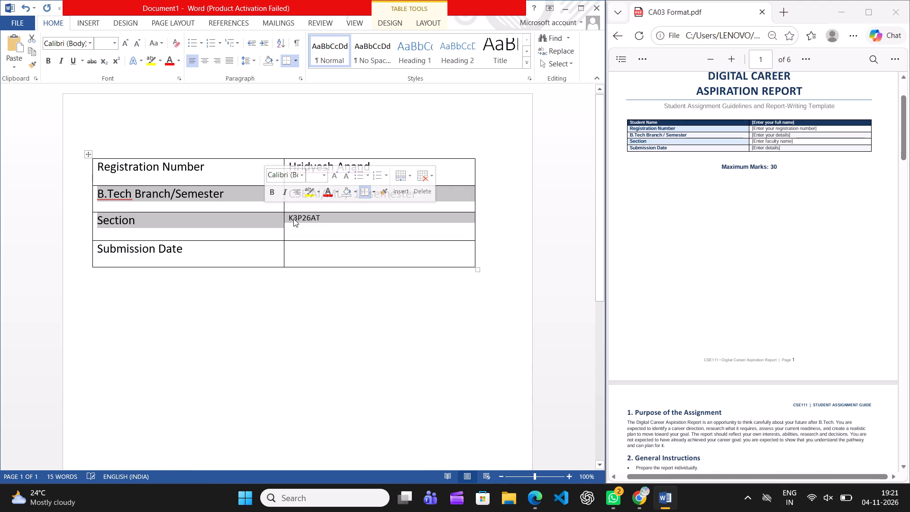
{"action": "left_click", "coordinate": [294, 219]}
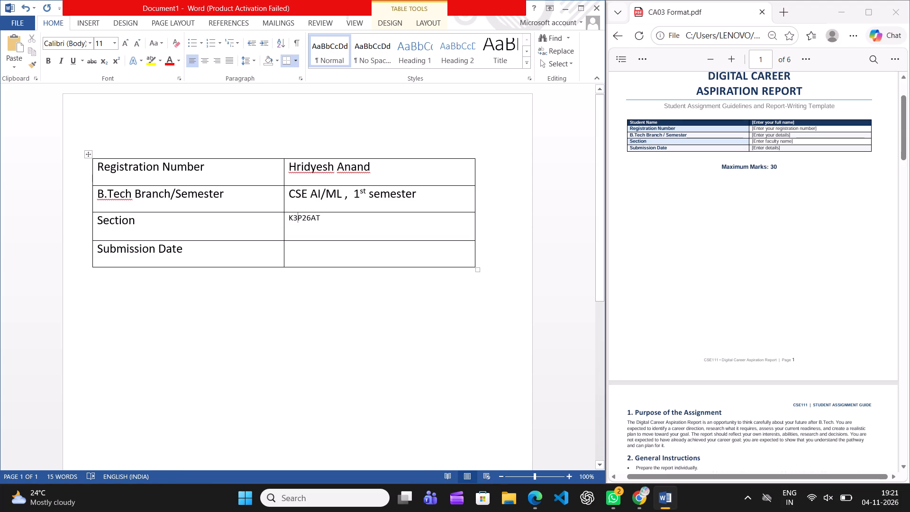
{"action": "left_click_drag", "start_coordinate": [333, 222], "coordinate": [289, 224]}
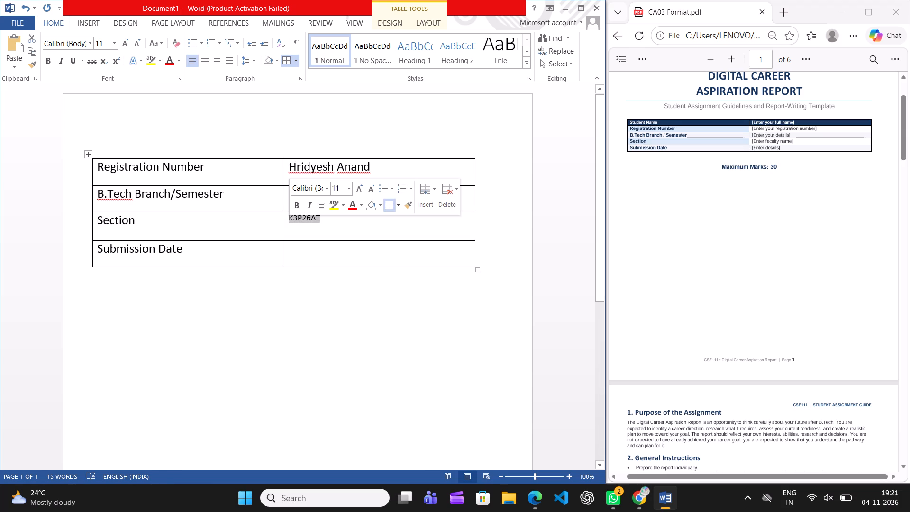
{"action": "left_click", "coordinate": [350, 189]}
{"action": "left_click", "coordinate": [345, 269]}
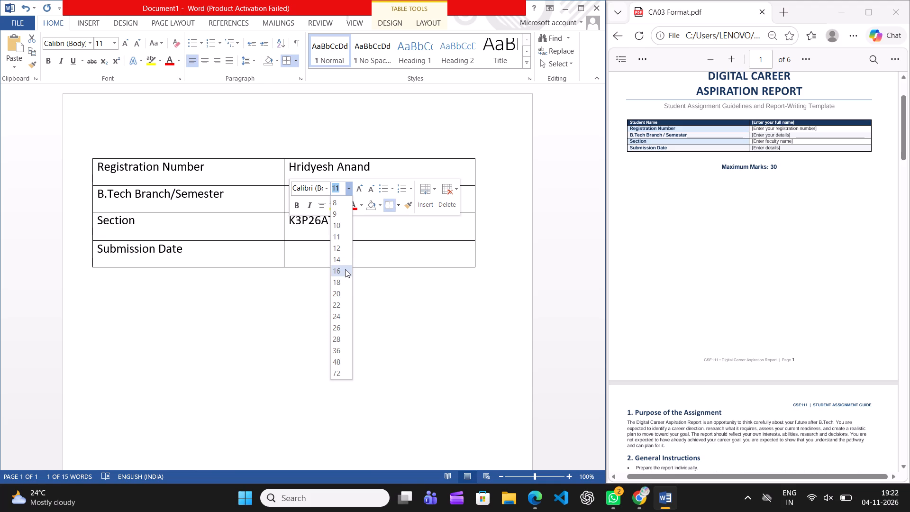
{"action": "left_click", "coordinate": [457, 311]}
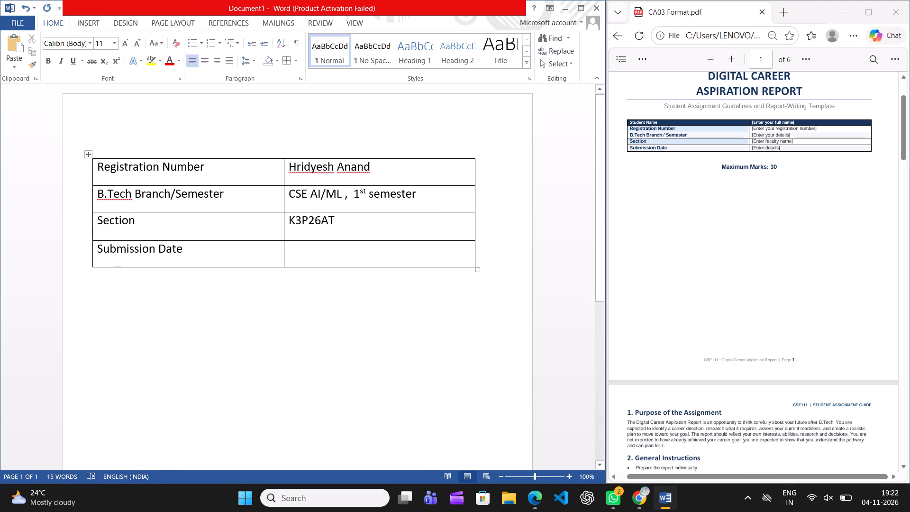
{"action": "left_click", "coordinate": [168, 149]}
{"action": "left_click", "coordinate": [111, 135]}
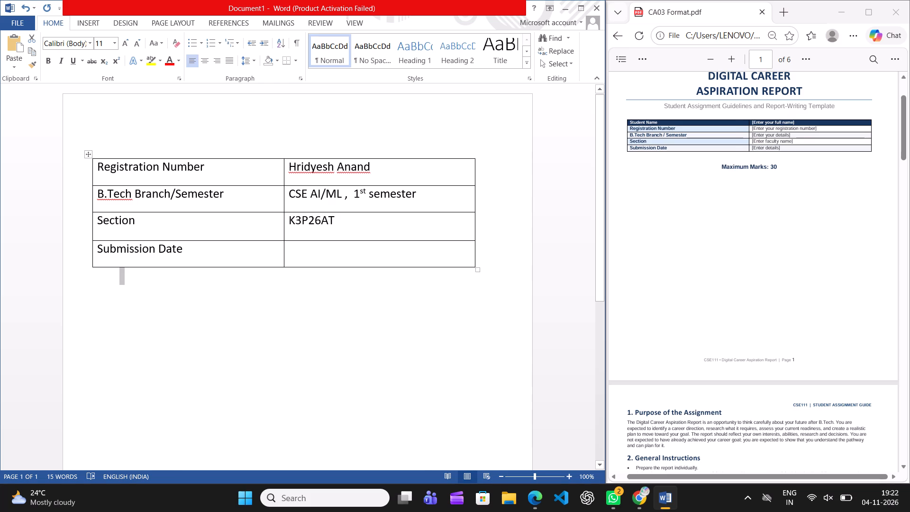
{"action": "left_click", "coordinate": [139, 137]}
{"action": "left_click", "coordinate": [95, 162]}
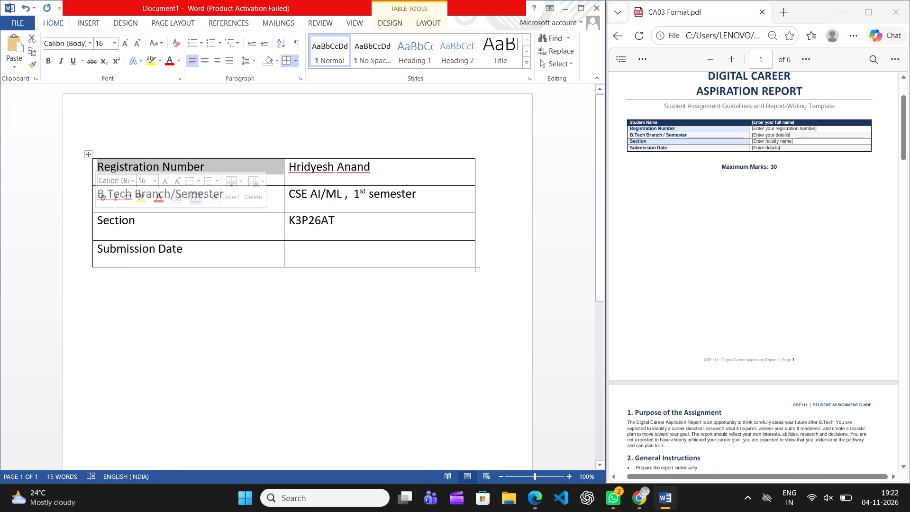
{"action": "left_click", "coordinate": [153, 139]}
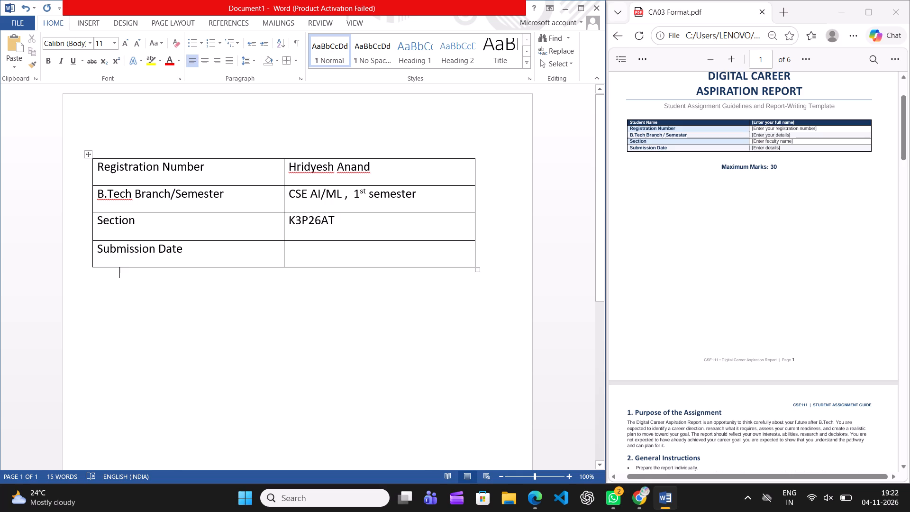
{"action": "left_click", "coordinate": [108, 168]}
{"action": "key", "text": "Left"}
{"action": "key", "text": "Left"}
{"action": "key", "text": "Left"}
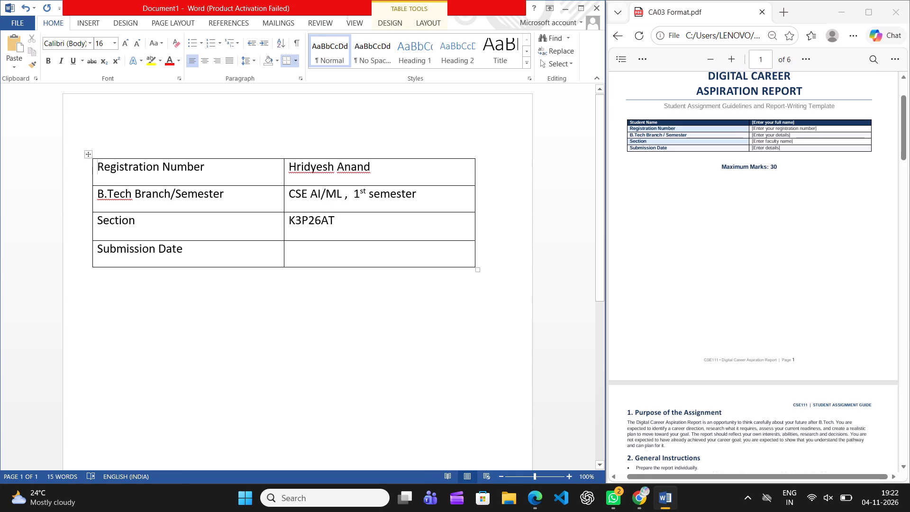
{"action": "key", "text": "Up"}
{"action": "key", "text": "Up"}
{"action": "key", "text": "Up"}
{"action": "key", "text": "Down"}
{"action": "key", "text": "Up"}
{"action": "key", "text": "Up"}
Move the whole details table further down the page, leaving blank space above it for a title.
{"action": "left_click", "coordinate": [100, 156]}
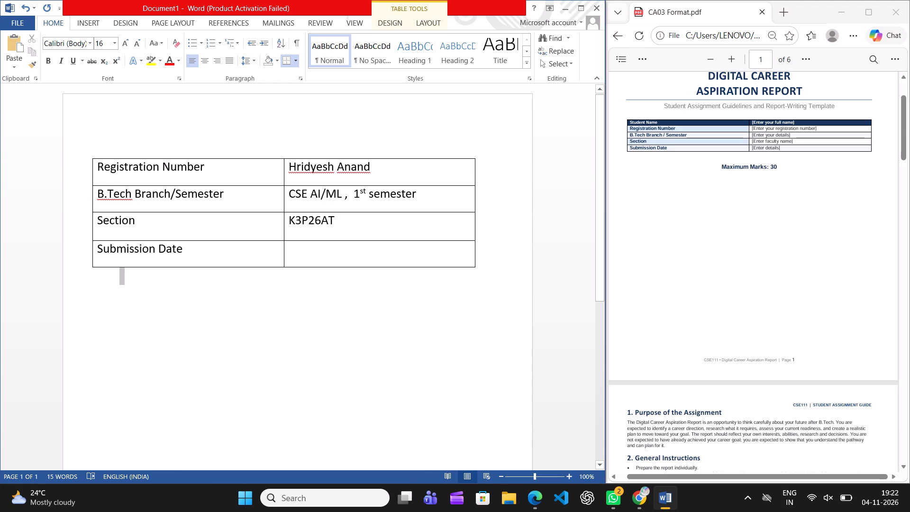
{"action": "left_click", "coordinate": [89, 158]}
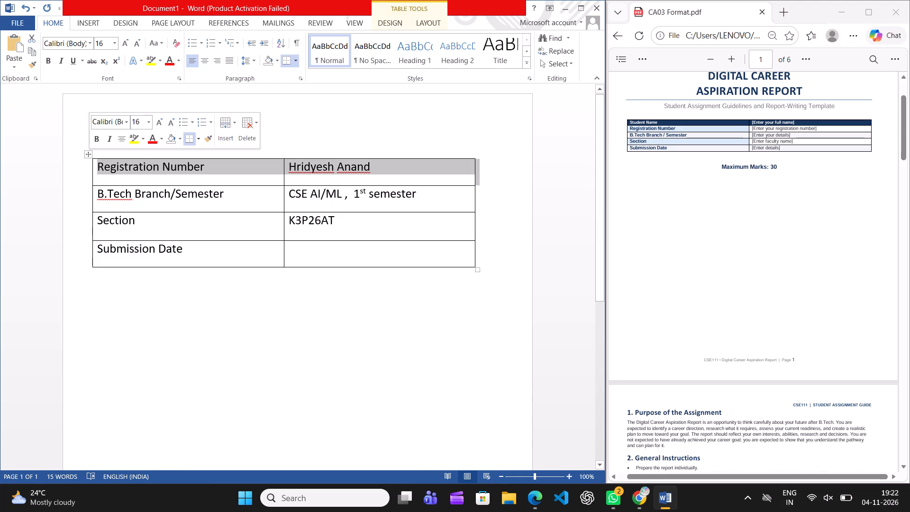
{"action": "left_click_drag", "start_coordinate": [88, 155], "coordinate": [85, 235]}
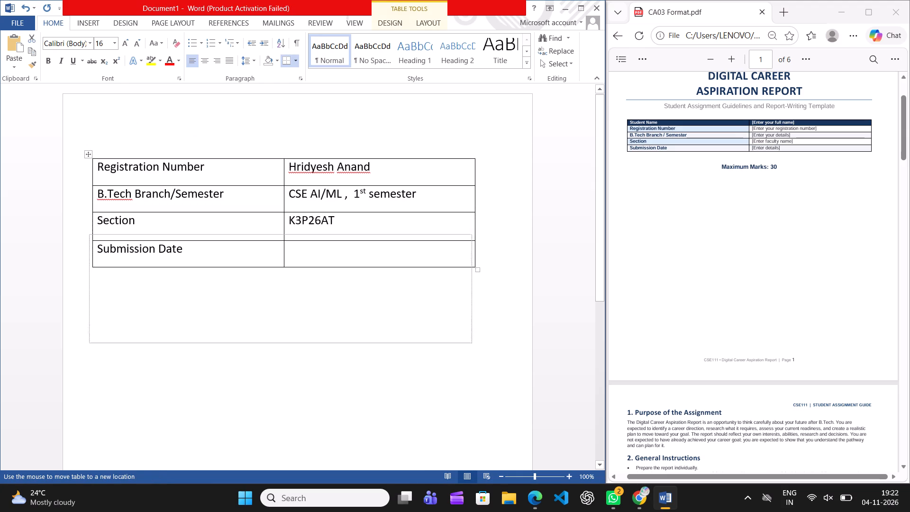
{"action": "left_click_drag", "start_coordinate": [85, 235], "coordinate": [80, 279]}
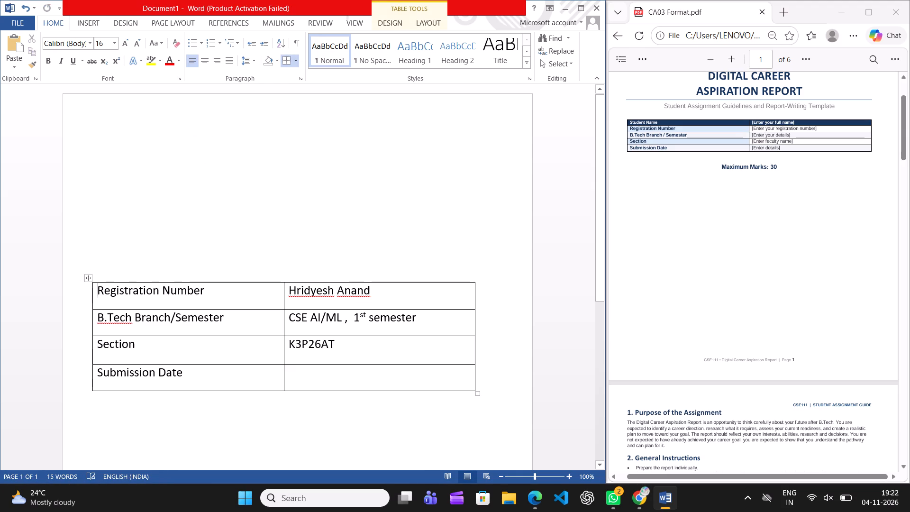
Enter the report title above the table on two lines, "DIGITAL CAREER" and "ASPIRATION REPORT", following the PDF cover page.
{"action": "left_click", "coordinate": [98, 232]}
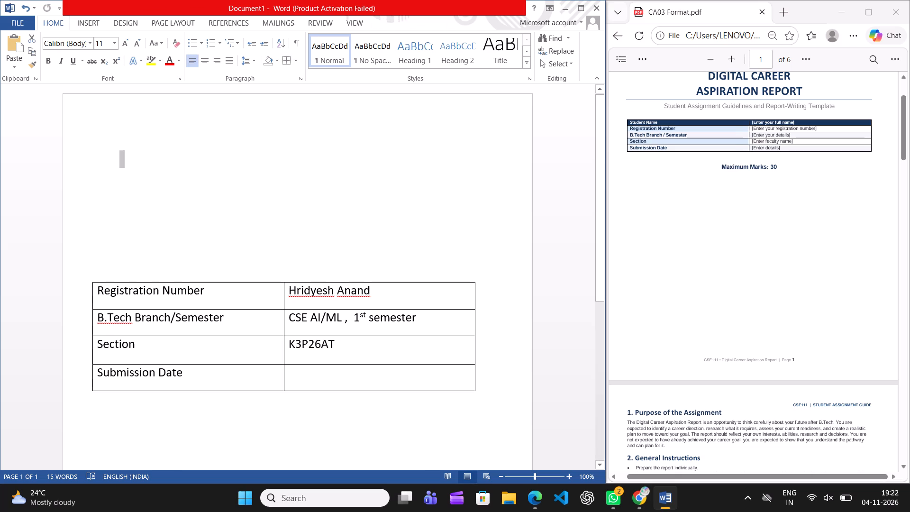
{"action": "scroll", "coordinate": [824, 131], "scroll_direction": "up", "scroll_amount": 1}
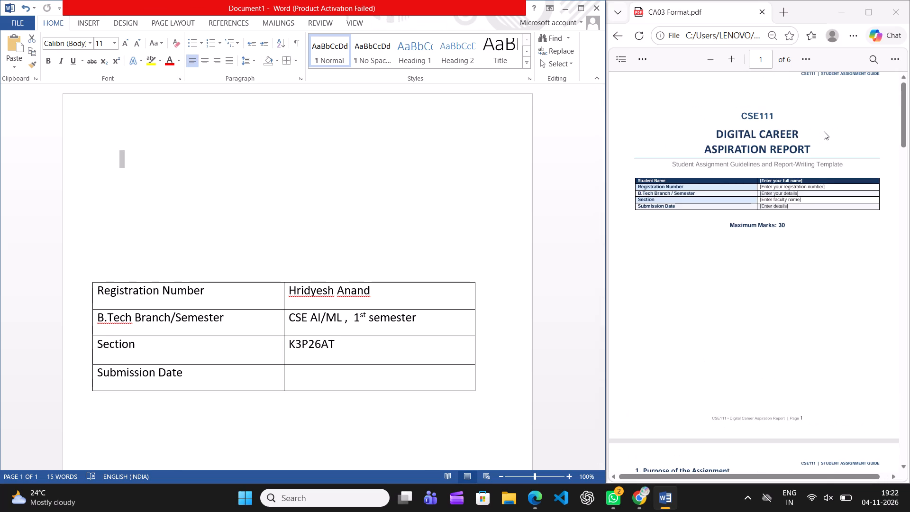
{"action": "type", "text": "DI"}
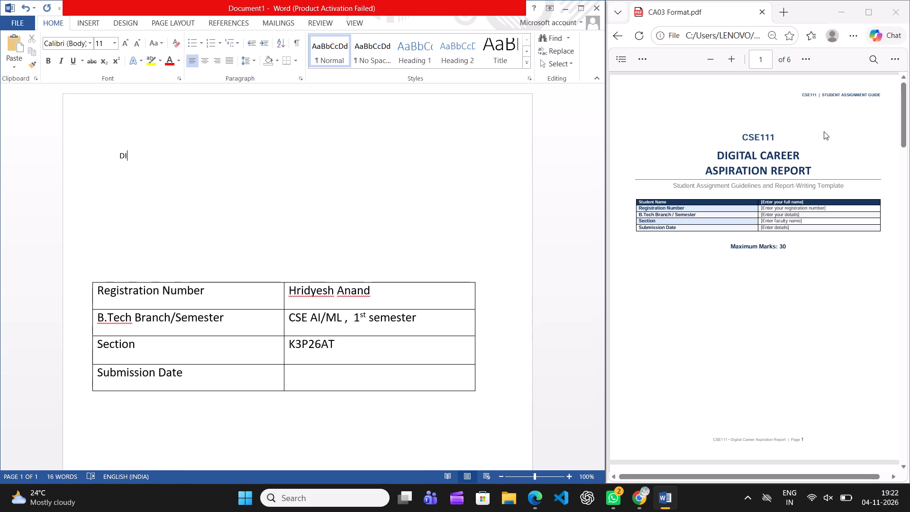
{"action": "type", "text": "GITAL"}
{"action": "key", "text": "space"}
{"action": "key", "text": "c"}
{"action": "type", "text": "AR"}
{"action": "type", "text": "EE"}
{"action": "key", "text": "r"}
{"action": "key", "text": "space"}
{"action": "key", "text": "Return"}
{"action": "type", "text": "ASP"}
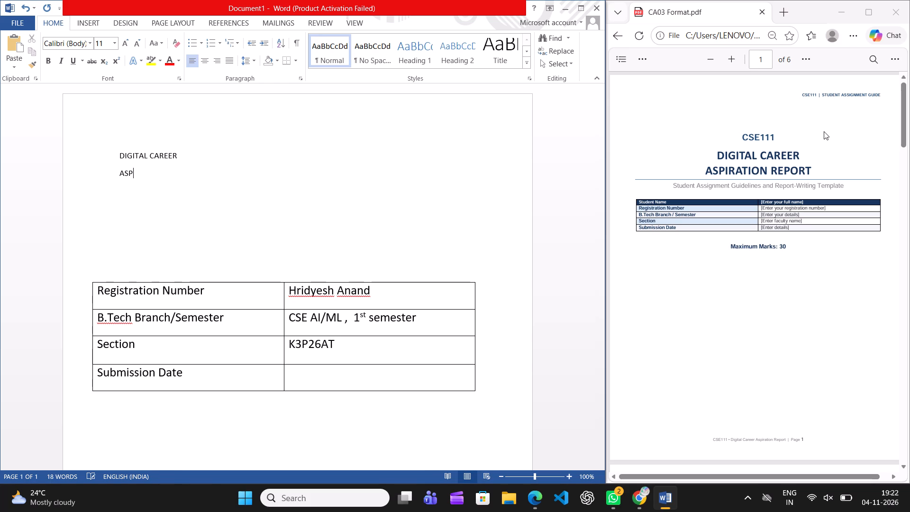
{"action": "type", "text": "IRATION"}
{"action": "key", "text": "space"}
{"action": "key", "text": "shift+r"}
{"action": "key", "text": "BackSpace"}
{"action": "type", "text": "REPORT"}
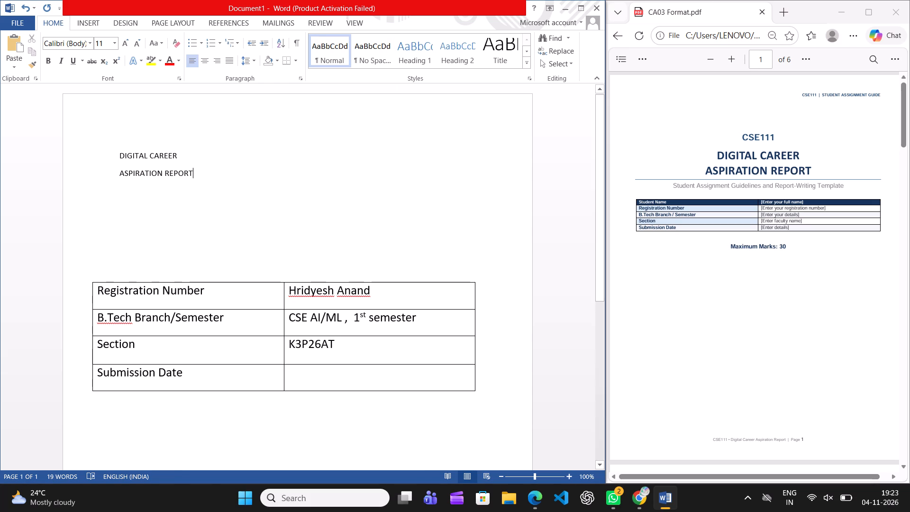
Format both title lines in size 22 bold with the blue text effect that has a dark shadow.
{"action": "left_click_drag", "start_coordinate": [197, 168], "coordinate": [134, 165]}
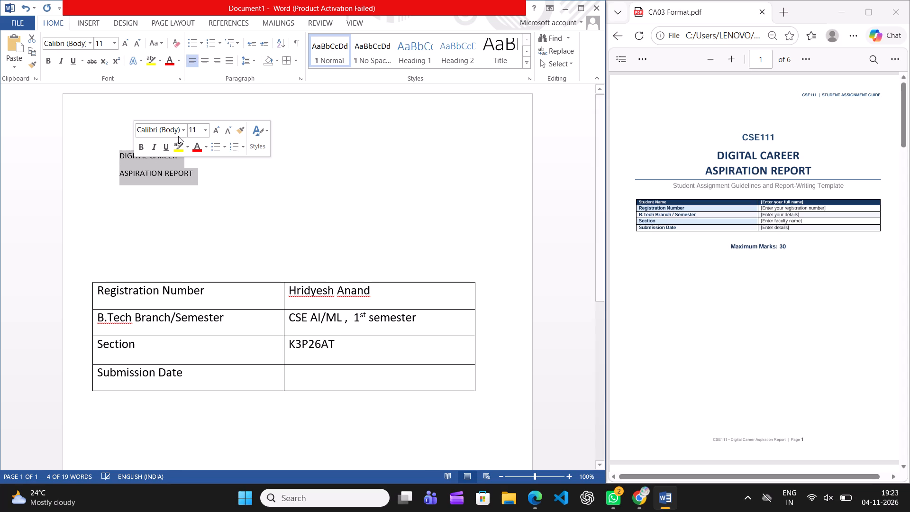
{"action": "left_click", "coordinate": [206, 125]}
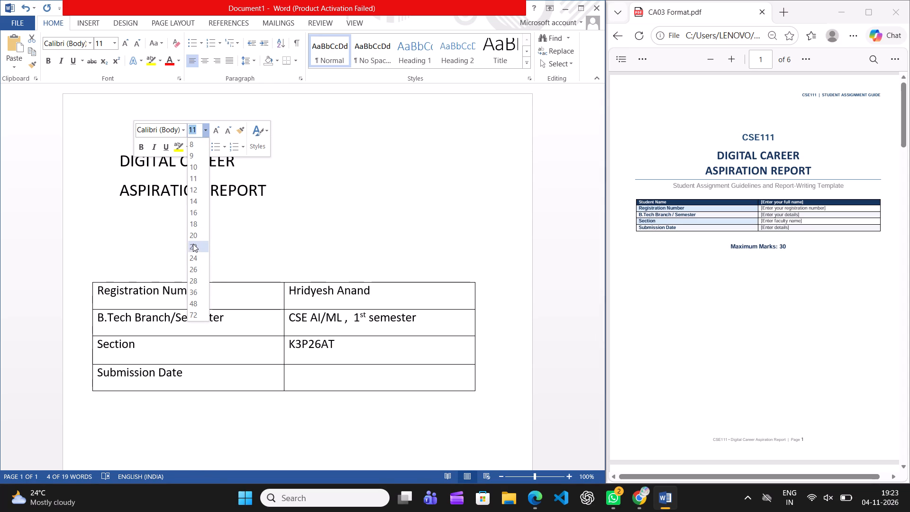
{"action": "left_click", "coordinate": [193, 242]}
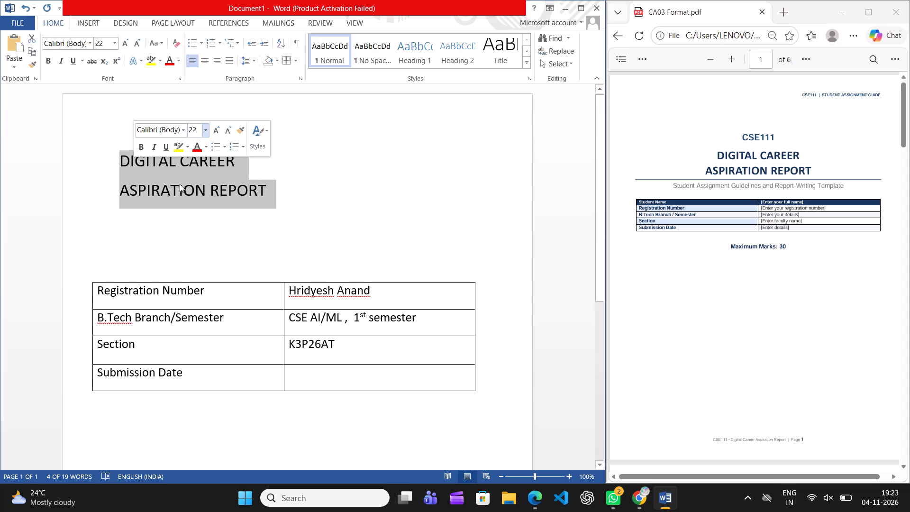
{"action": "left_click", "coordinate": [143, 146]}
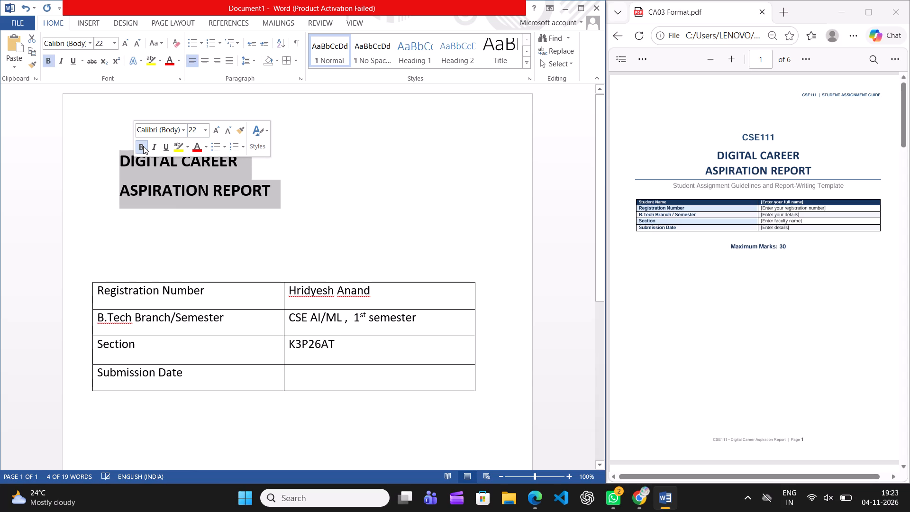
{"action": "left_click", "coordinate": [136, 64]}
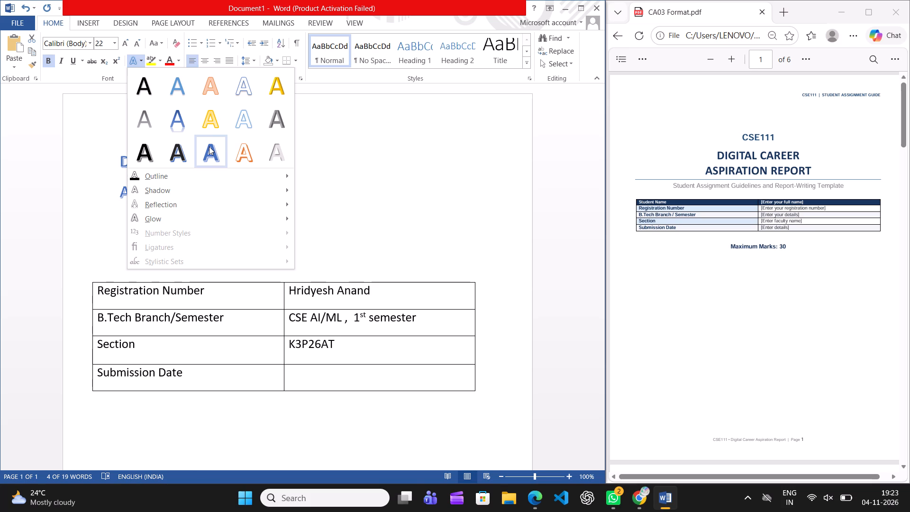
{"action": "left_click", "coordinate": [209, 146]}
{"action": "left_click", "coordinate": [431, 185]}
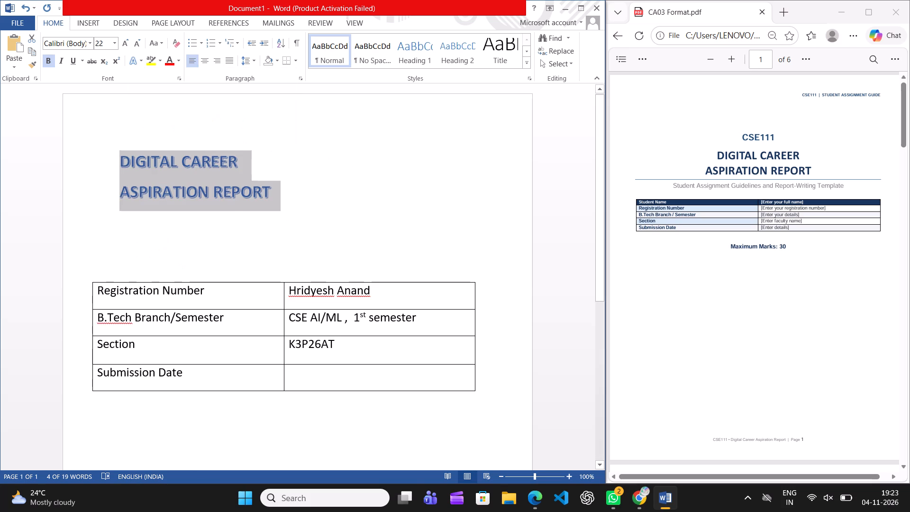
Centre the two title lines, "DIGITAL CAREER" and "ASPIRATION REPORT", horizontally on the page.
{"action": "left_click_drag", "start_coordinate": [283, 201], "coordinate": [267, 200]}
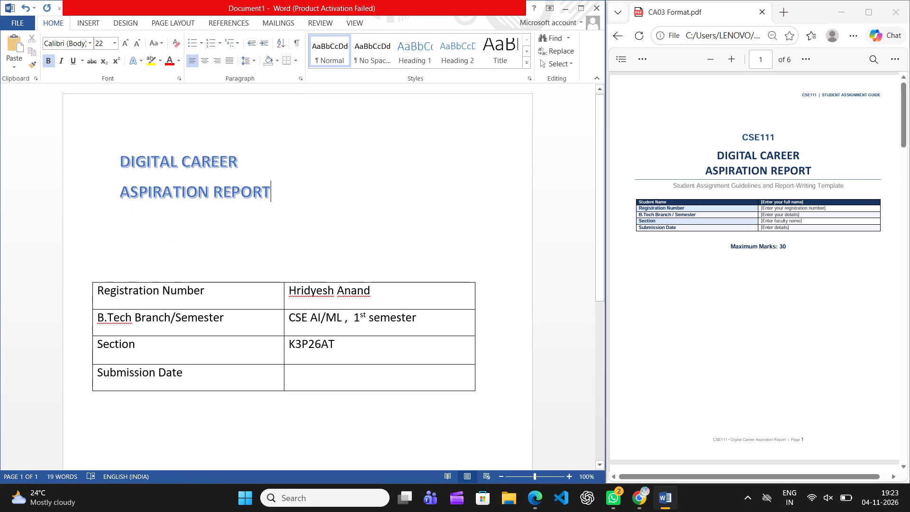
{"action": "left_click_drag", "start_coordinate": [241, 159], "coordinate": [140, 162]}
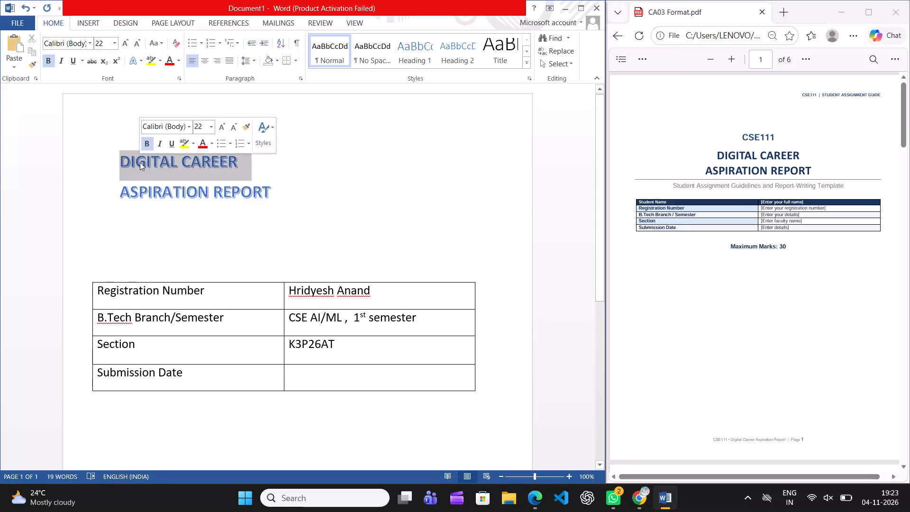
{"action": "left_click", "coordinate": [206, 57]}
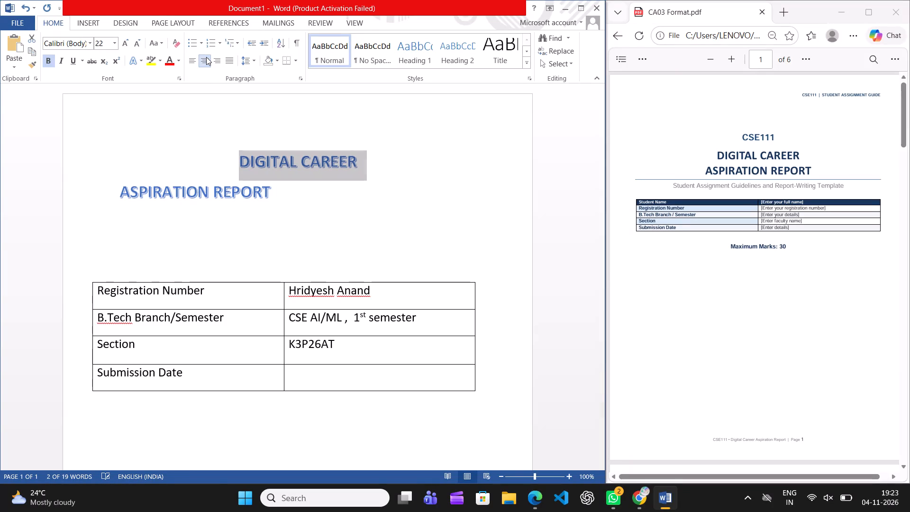
{"action": "left_click", "coordinate": [291, 193]}
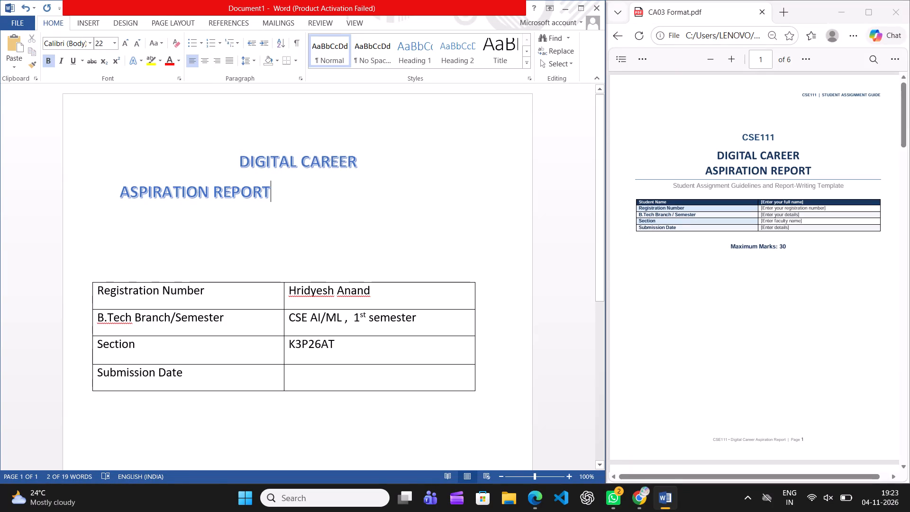
{"action": "left_click_drag", "start_coordinate": [291, 193], "coordinate": [138, 195]}
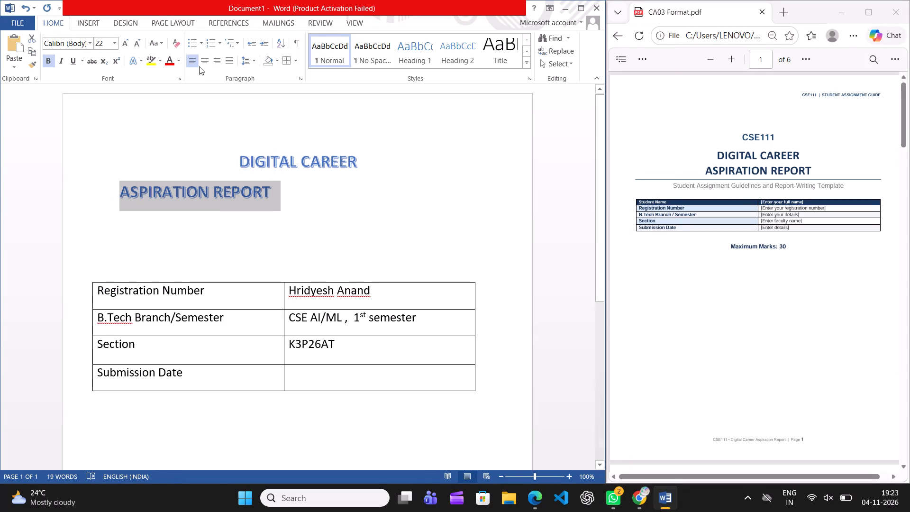
{"action": "left_click", "coordinate": [201, 63]}
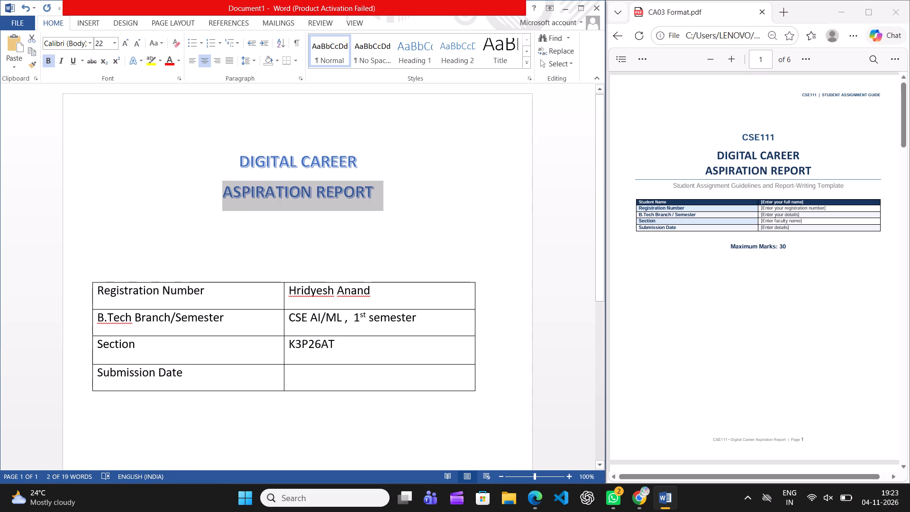
{"action": "left_click", "coordinate": [481, 195]}
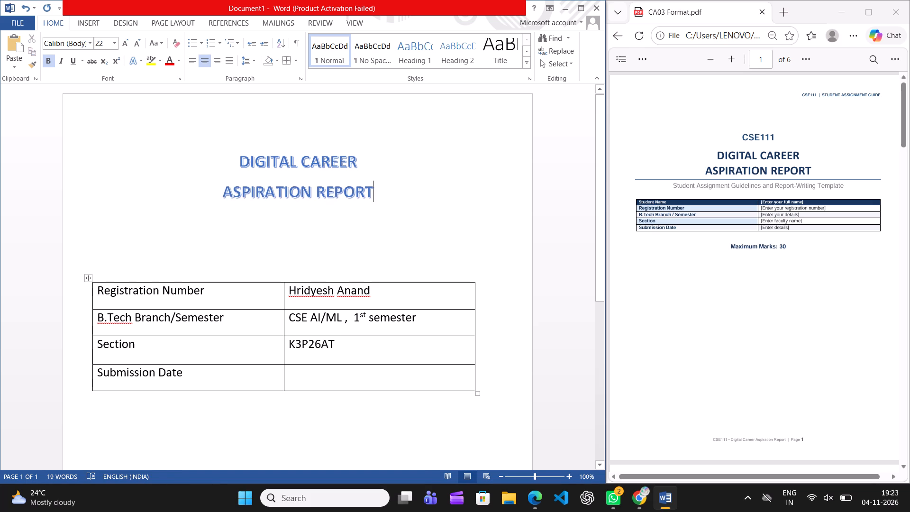
Move the student details table up so it sits directly below the "ASPIRATION REPORT" title line.
{"action": "left_click_drag", "start_coordinate": [88, 282], "coordinate": [77, 253]}
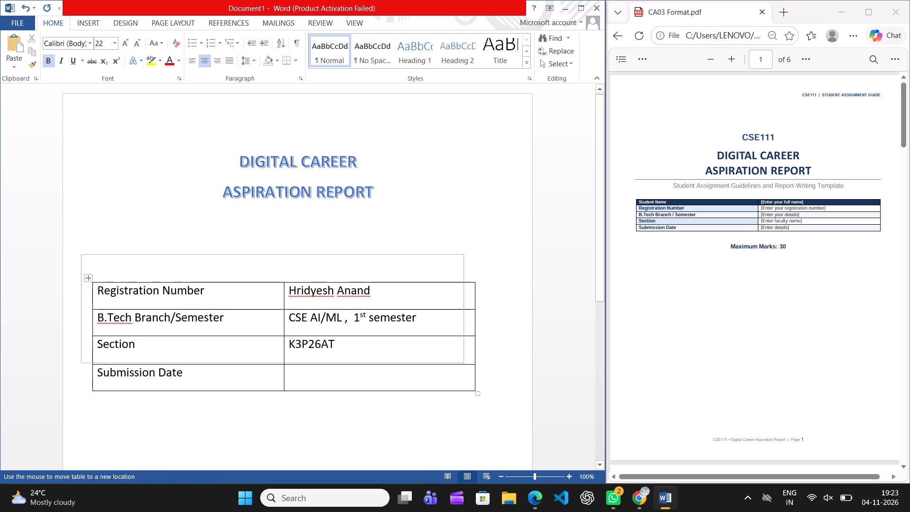
{"action": "left_click_drag", "start_coordinate": [77, 253], "coordinate": [79, 218]}
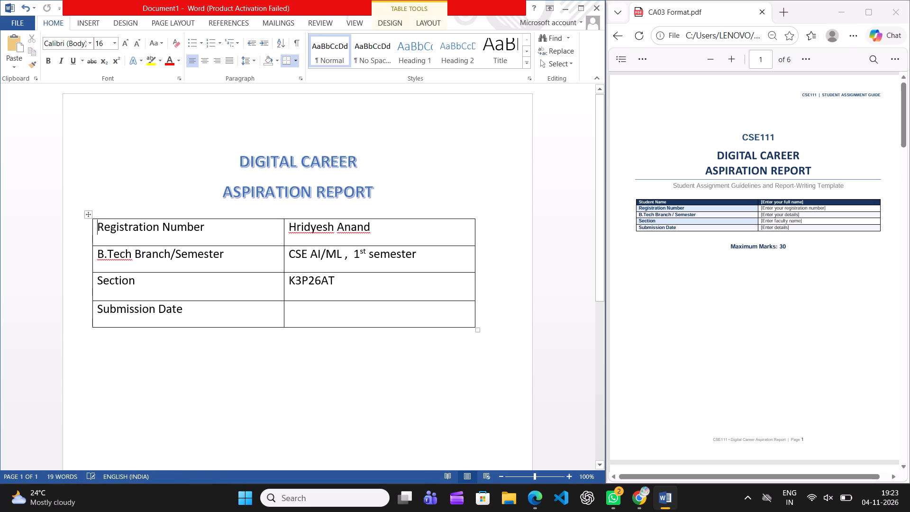
{"action": "left_click", "coordinate": [444, 170]}
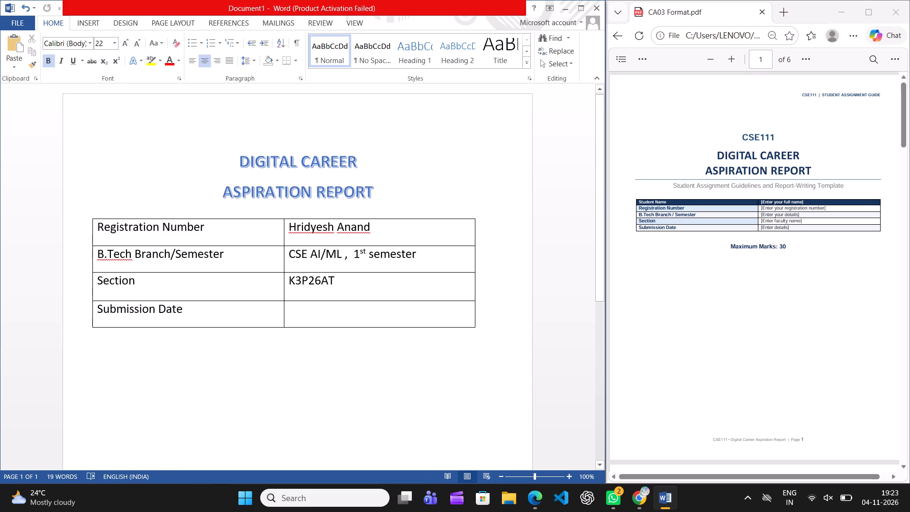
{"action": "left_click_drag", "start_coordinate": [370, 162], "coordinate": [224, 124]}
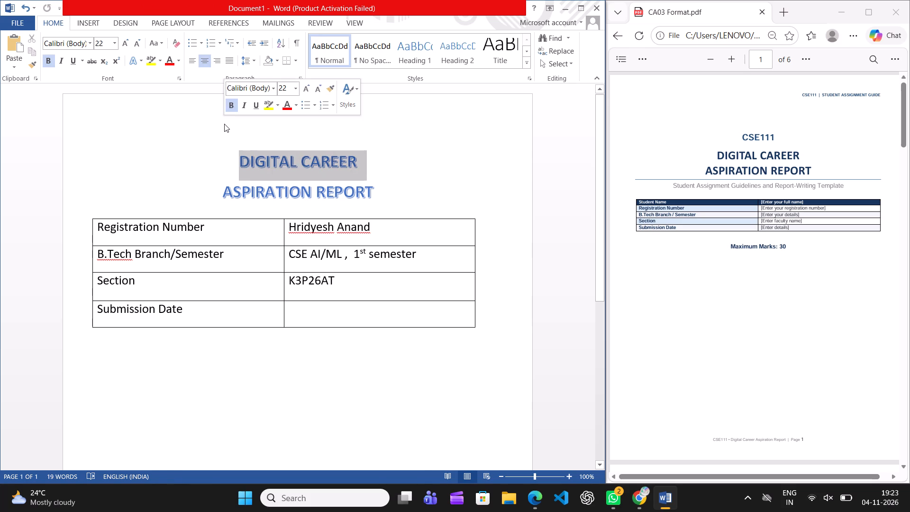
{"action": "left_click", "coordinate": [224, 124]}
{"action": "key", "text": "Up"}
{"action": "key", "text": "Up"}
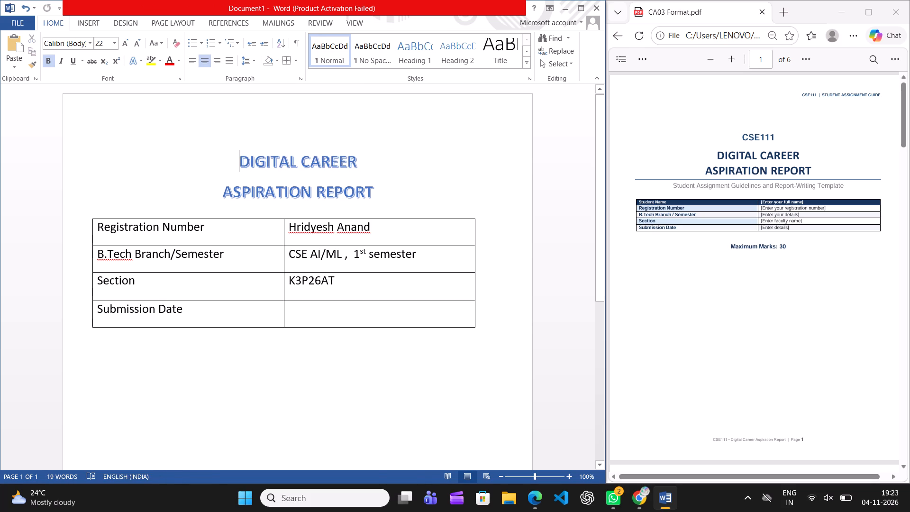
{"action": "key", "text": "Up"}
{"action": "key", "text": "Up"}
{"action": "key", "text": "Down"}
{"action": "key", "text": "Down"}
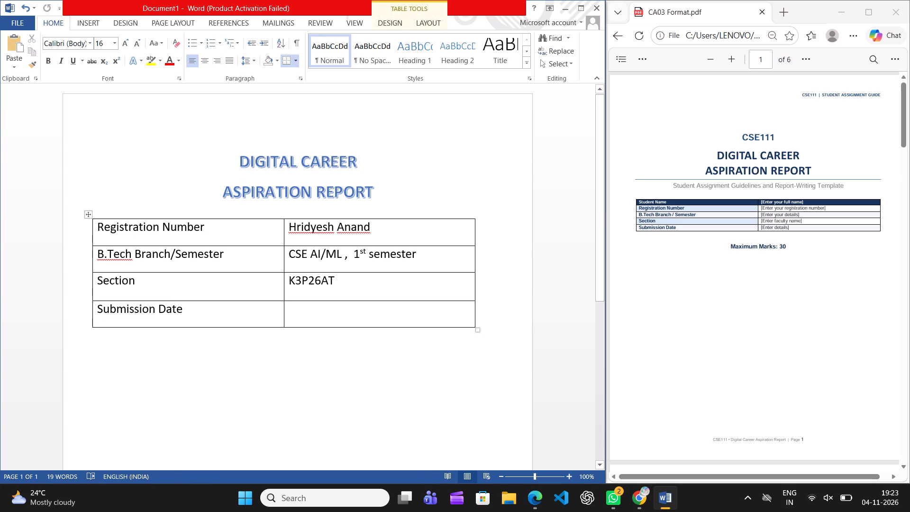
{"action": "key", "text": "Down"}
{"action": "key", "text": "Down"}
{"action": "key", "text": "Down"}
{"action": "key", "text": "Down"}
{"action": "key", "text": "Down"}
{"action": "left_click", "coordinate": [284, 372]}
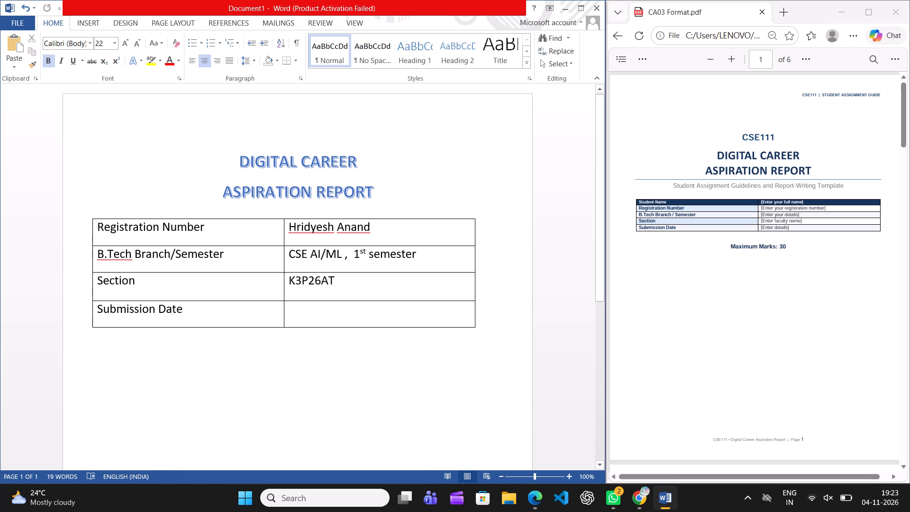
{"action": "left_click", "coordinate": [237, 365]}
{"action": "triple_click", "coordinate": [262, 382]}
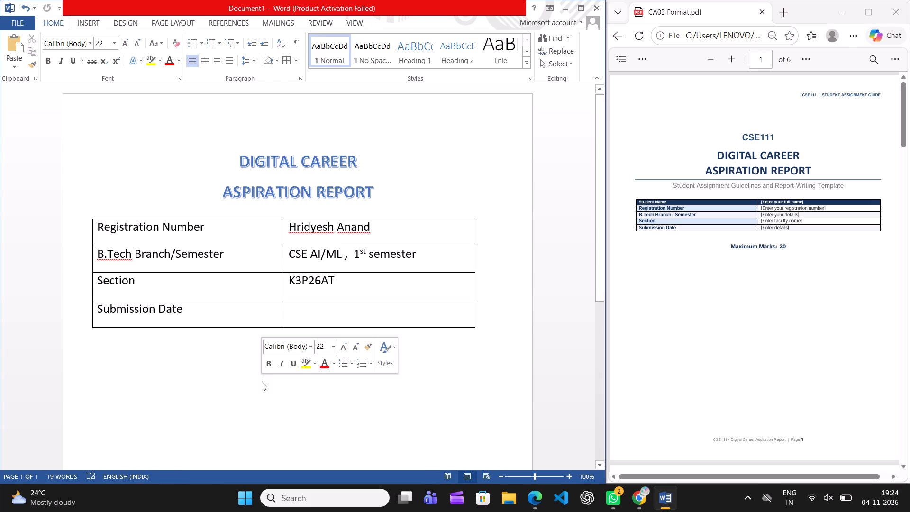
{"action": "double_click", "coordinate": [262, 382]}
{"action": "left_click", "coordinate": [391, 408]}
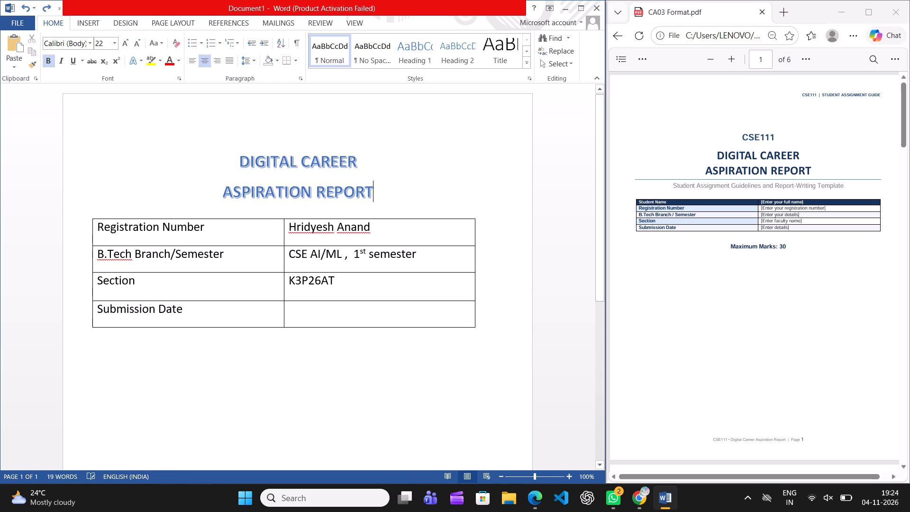
Resize the whole details table so it is wider and its rows are shorter, close around the text.
{"action": "left_click", "coordinate": [486, 302]}
{"action": "right_click_drag", "start_coordinate": [475, 330], "coordinate": [457, 308]}
{"action": "right_click_drag", "start_coordinate": [457, 308], "coordinate": [460, 306]}
{"action": "left_click", "coordinate": [480, 368]}
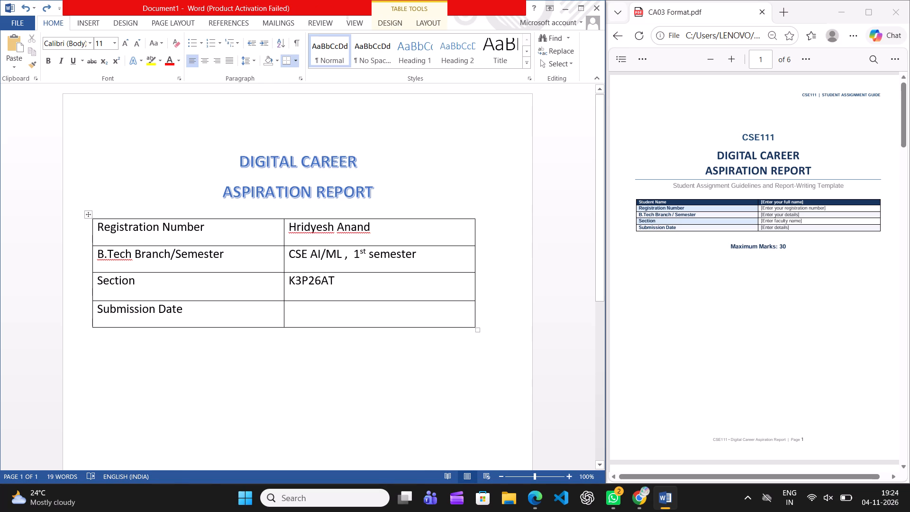
{"action": "left_click_drag", "start_coordinate": [476, 331], "coordinate": [450, 306]}
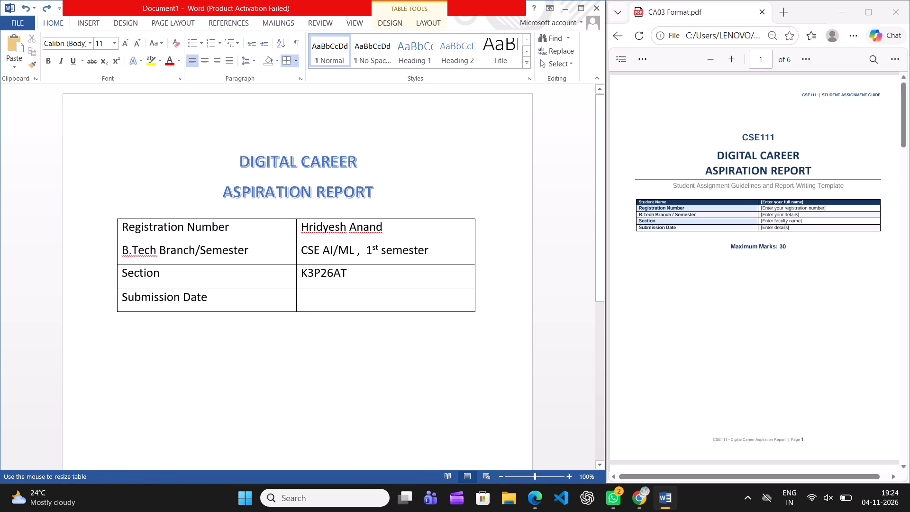
{"action": "left_click_drag", "start_coordinate": [450, 306], "coordinate": [499, 283]}
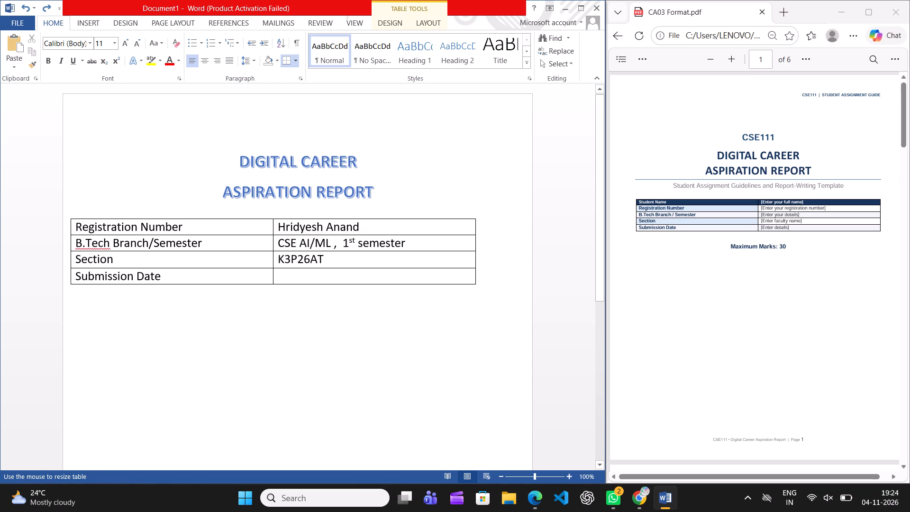
{"action": "left_click_drag", "start_coordinate": [499, 283], "coordinate": [505, 286]}
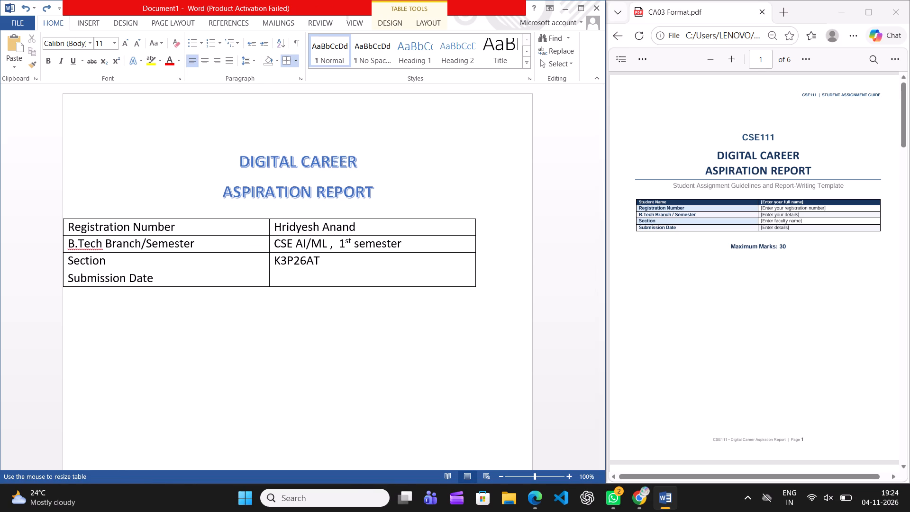
{"action": "left_click", "coordinate": [430, 335]}
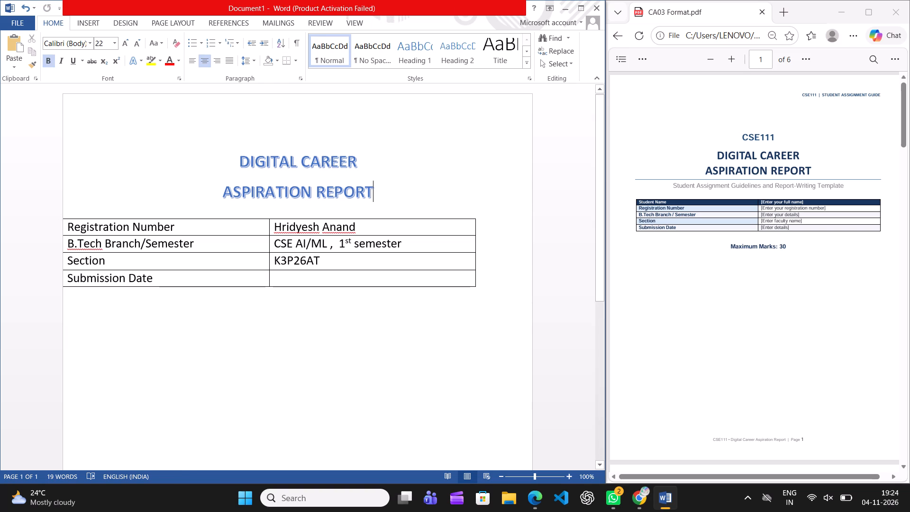
Examine page 2 of the format PDF, with the assignment's general instructions and recommended report order.
{"action": "scroll", "coordinate": [133, 401], "scroll_direction": "right", "scroll_amount": 2}
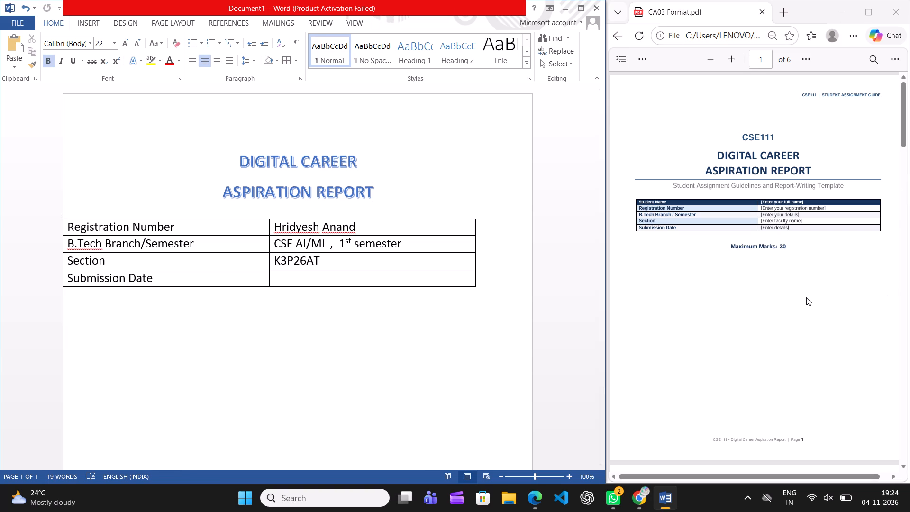
{"action": "scroll", "coordinate": [806, 297], "scroll_direction": "down", "scroll_amount": 4}
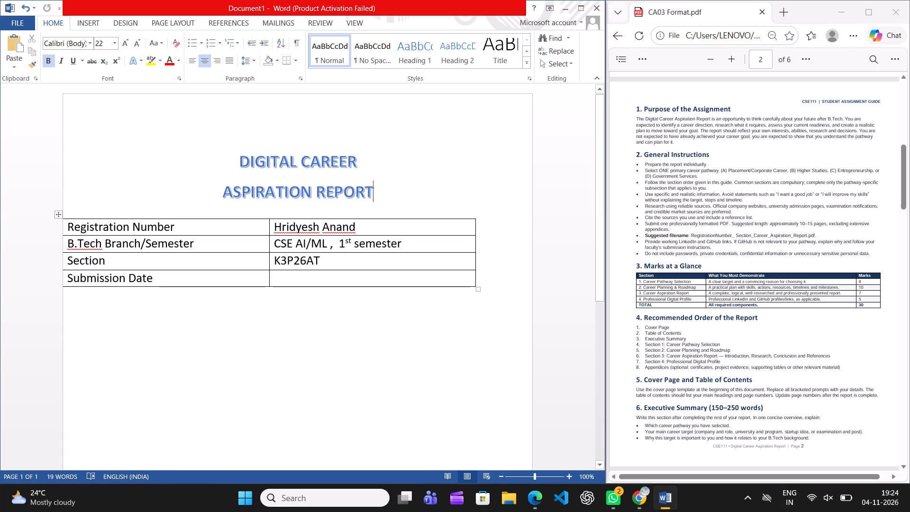
Shift the details table to the right, away from the page's left edge, keeping it directly below the title.
{"action": "left_click_drag", "start_coordinate": [60, 212], "coordinate": [90, 216]}
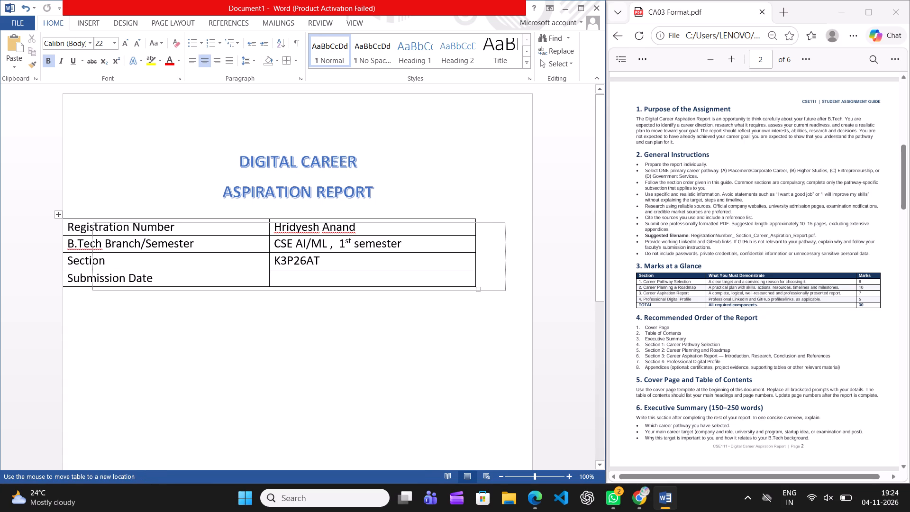
{"action": "left_click_drag", "start_coordinate": [90, 216], "coordinate": [90, 211]}
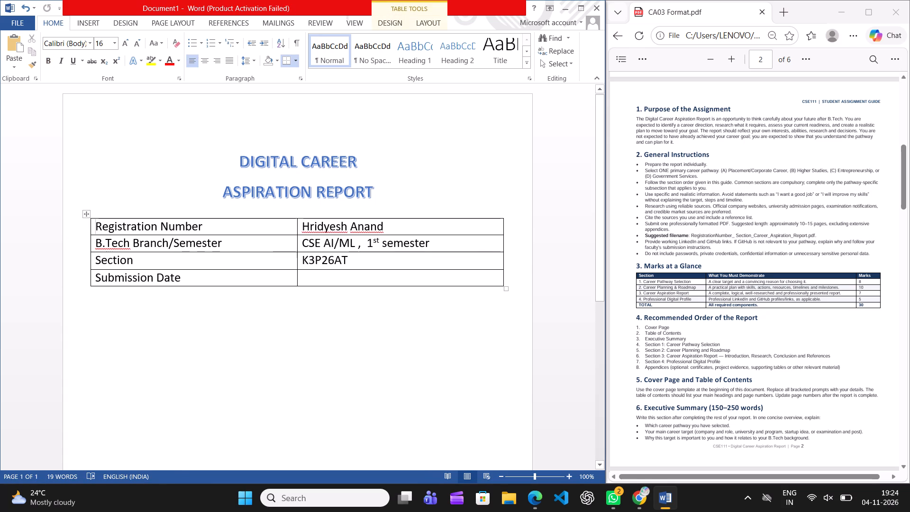
{"action": "left_click", "coordinate": [227, 379]}
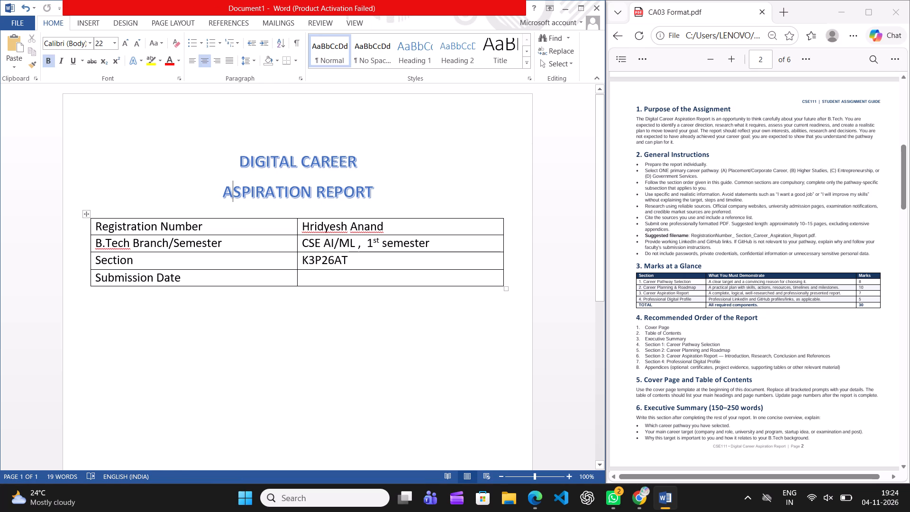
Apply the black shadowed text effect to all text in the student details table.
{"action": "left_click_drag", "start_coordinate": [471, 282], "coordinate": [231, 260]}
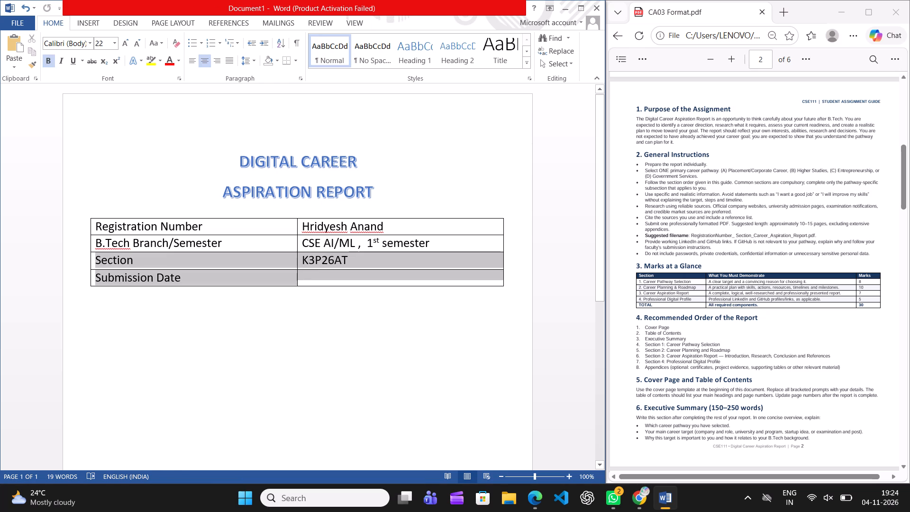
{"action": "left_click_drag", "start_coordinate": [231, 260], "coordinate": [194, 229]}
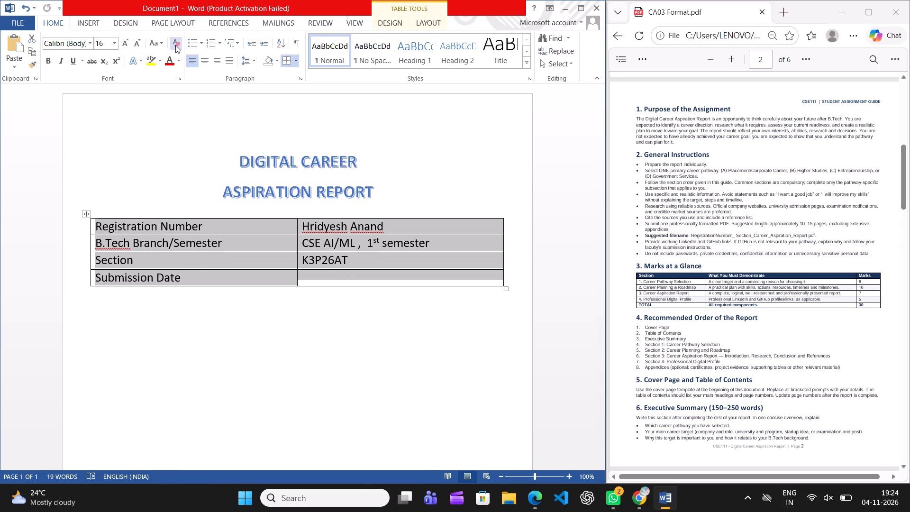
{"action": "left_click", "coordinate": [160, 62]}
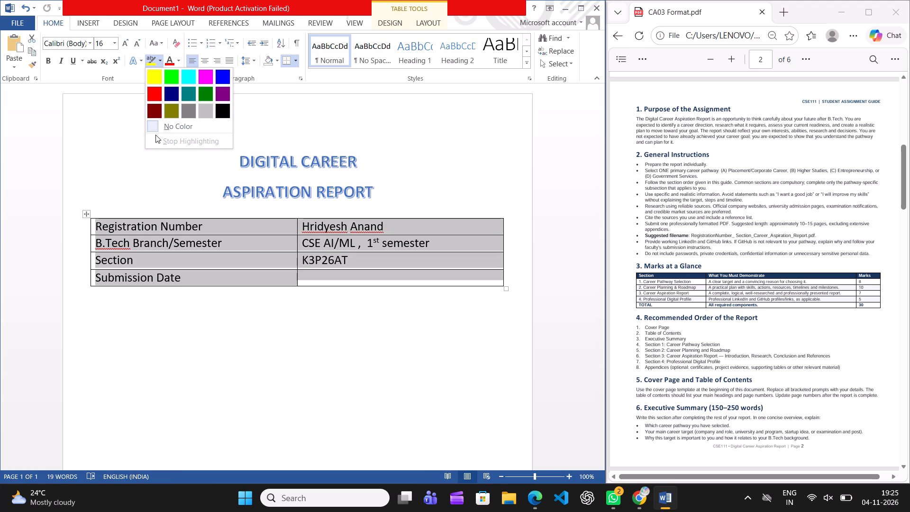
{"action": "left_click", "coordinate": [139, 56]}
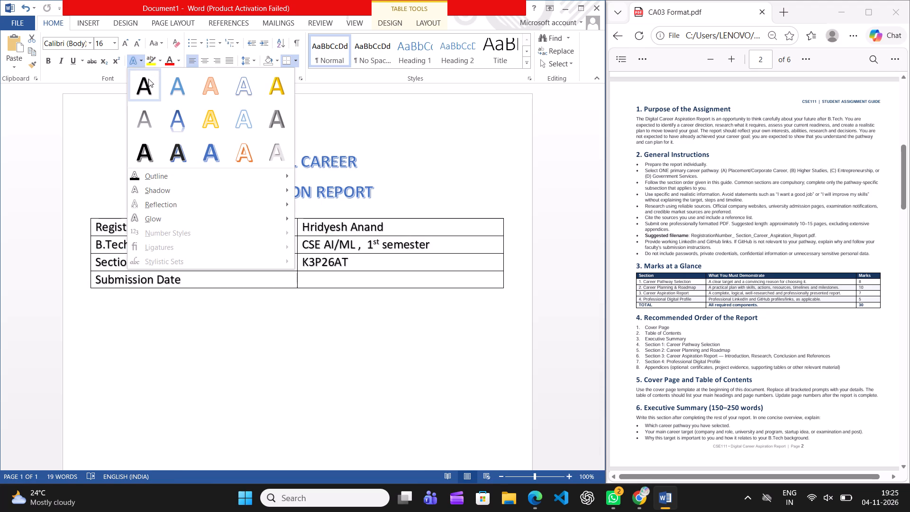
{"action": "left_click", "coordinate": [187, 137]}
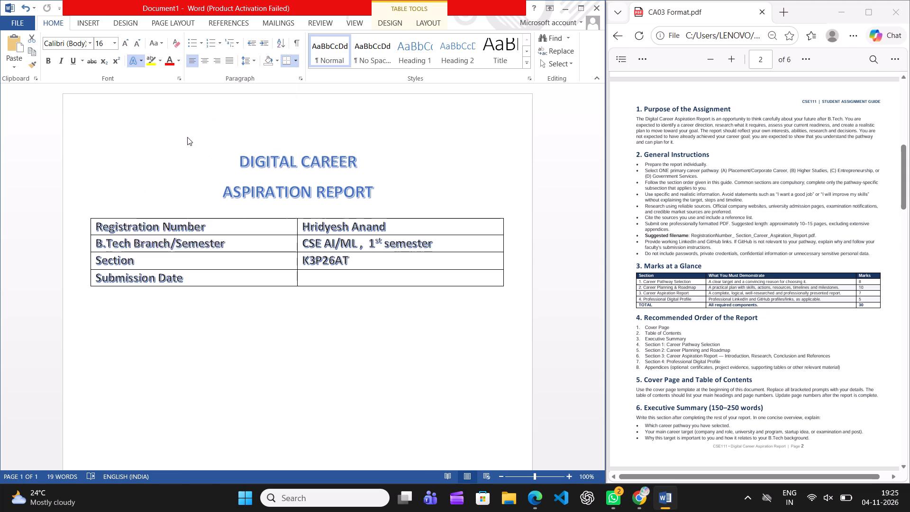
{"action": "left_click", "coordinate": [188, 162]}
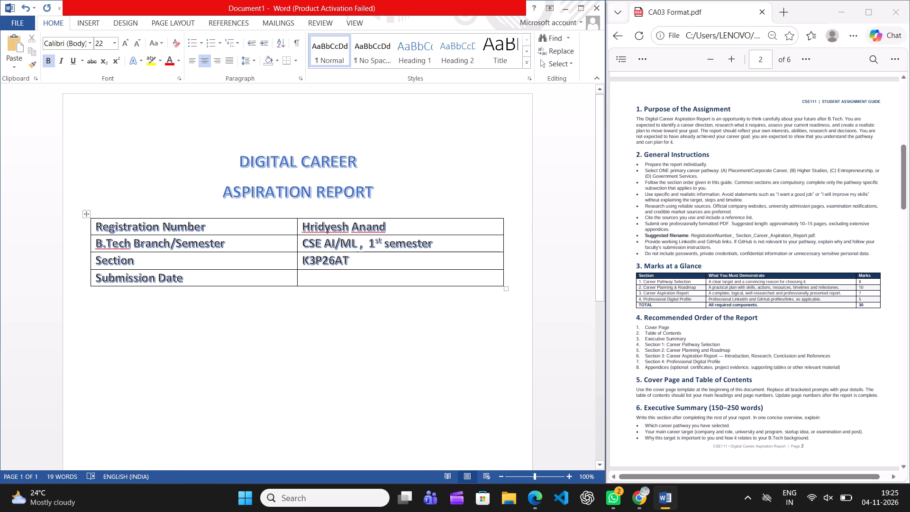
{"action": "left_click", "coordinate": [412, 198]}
Apply the orange outlined text effect to all text in the student details table.
{"action": "left_click_drag", "start_coordinate": [342, 278], "coordinate": [145, 239]}
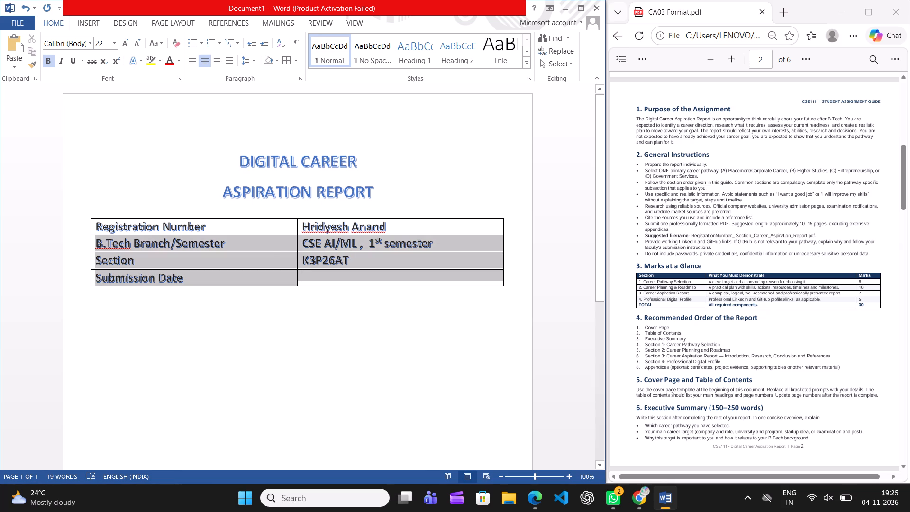
{"action": "left_click_drag", "start_coordinate": [145, 239], "coordinate": [103, 224]}
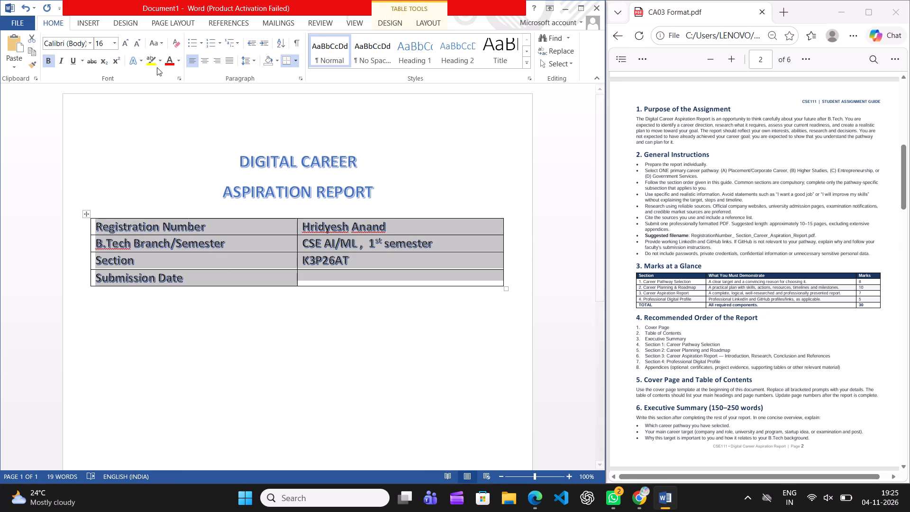
{"action": "left_click", "coordinate": [143, 60]}
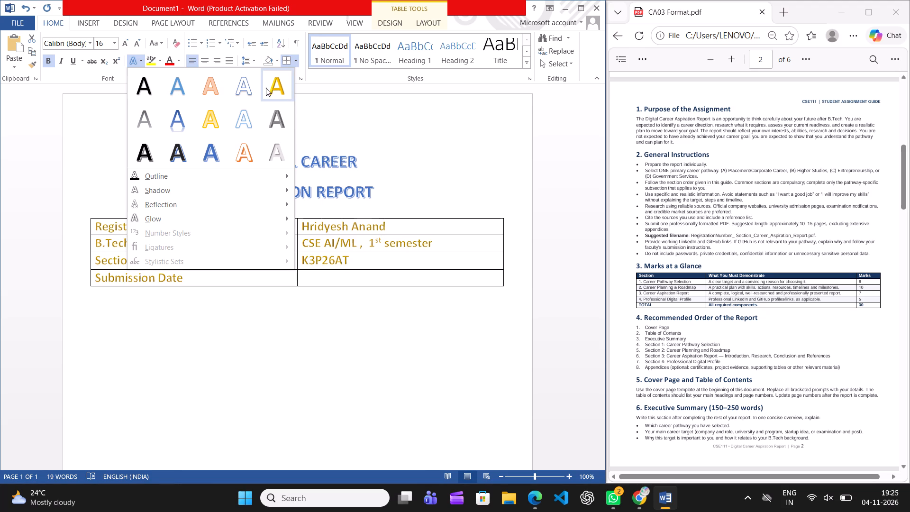
{"action": "left_click", "coordinate": [216, 83]}
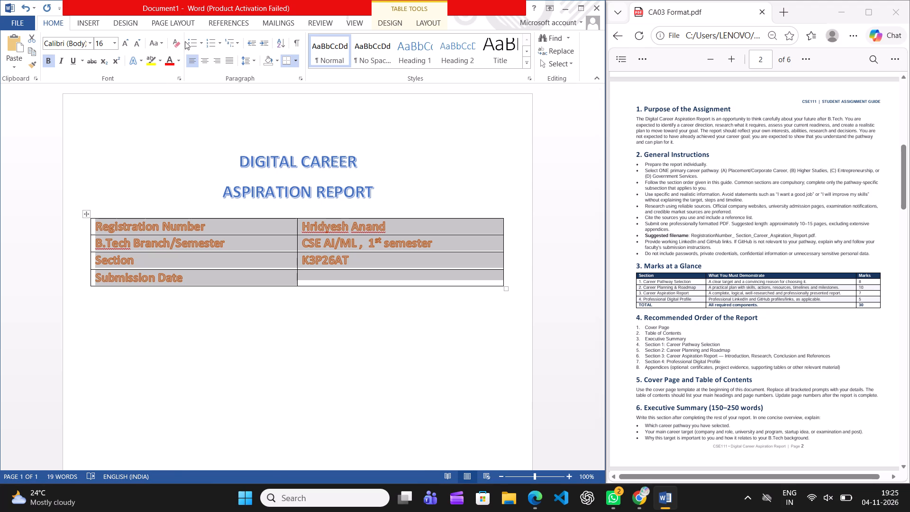
Set the details table's font color to the darkest shade of the light gray theme color.
{"action": "left_click", "coordinate": [180, 64]}
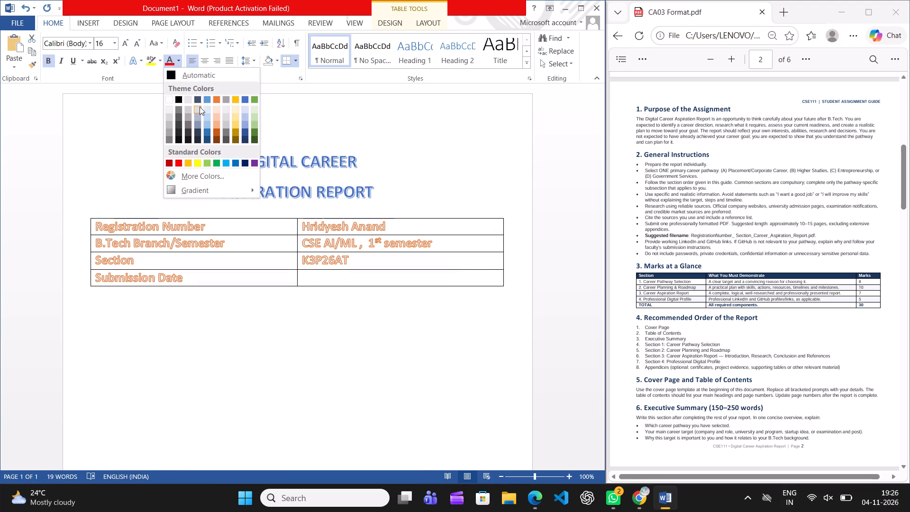
{"action": "left_click", "coordinate": [187, 139]}
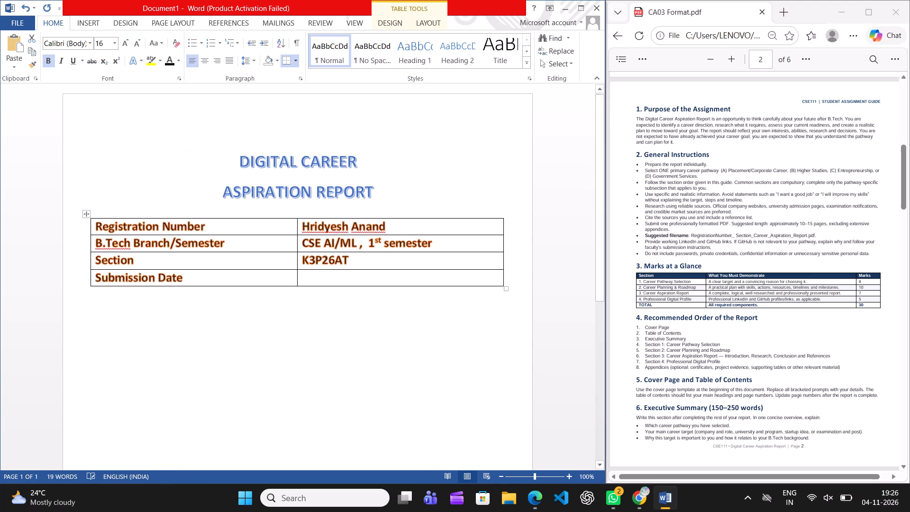
{"action": "left_click", "coordinate": [430, 142]}
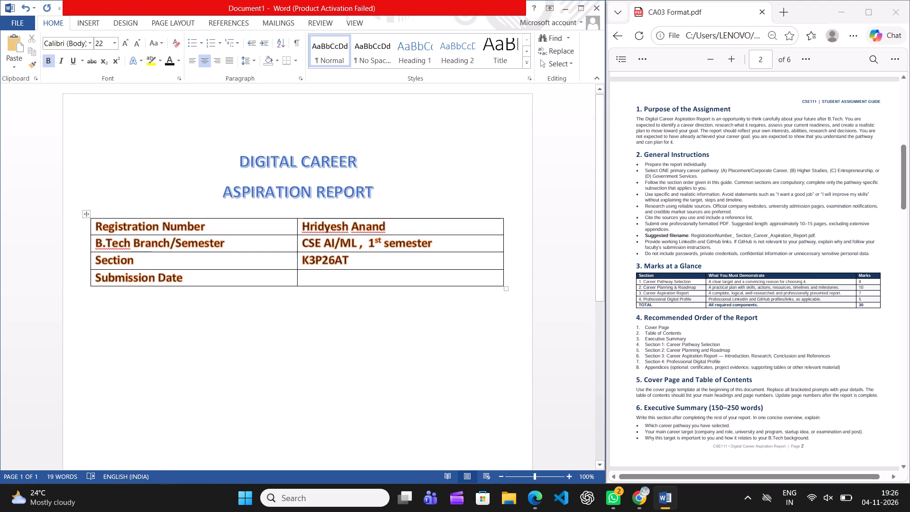
Look over the rest of the cover page below the details table.
{"action": "scroll", "coordinate": [413, 410], "scroll_direction": "down", "scroll_amount": 10}
{"action": "scroll", "coordinate": [413, 410], "scroll_direction": "up", "scroll_amount": 2}
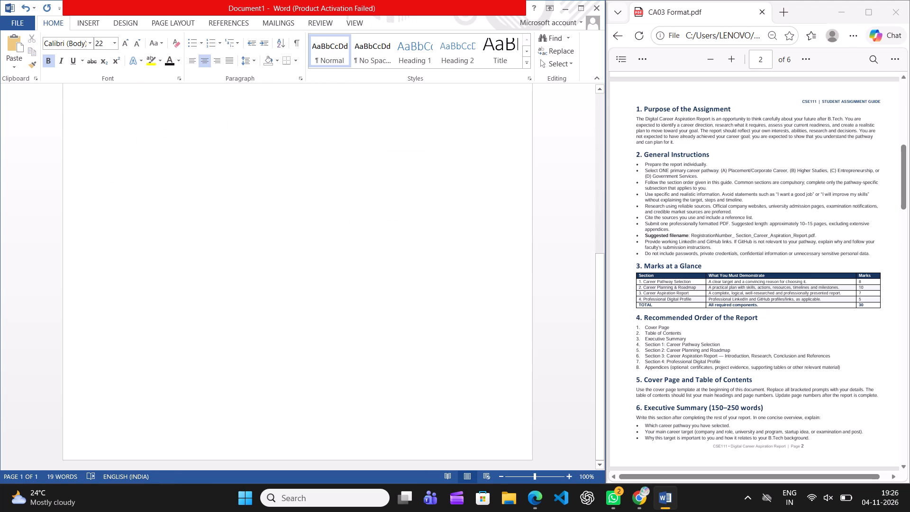
{"action": "scroll", "coordinate": [413, 410], "scroll_direction": "up", "scroll_amount": 6}
{"action": "scroll", "coordinate": [413, 410], "scroll_direction": "down", "scroll_amount": 8}
{"action": "scroll", "coordinate": [413, 410], "scroll_direction": "up", "scroll_amount": 15}
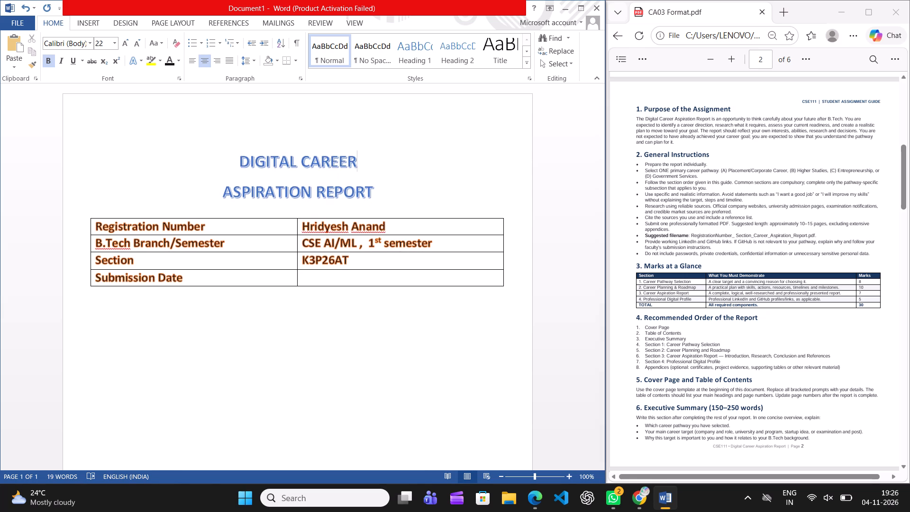
Read page 2 of the format PDF, from the assignment's purpose through the executive summary guidance.
{"action": "scroll", "coordinate": [708, 176], "scroll_direction": "up", "scroll_amount": 1}
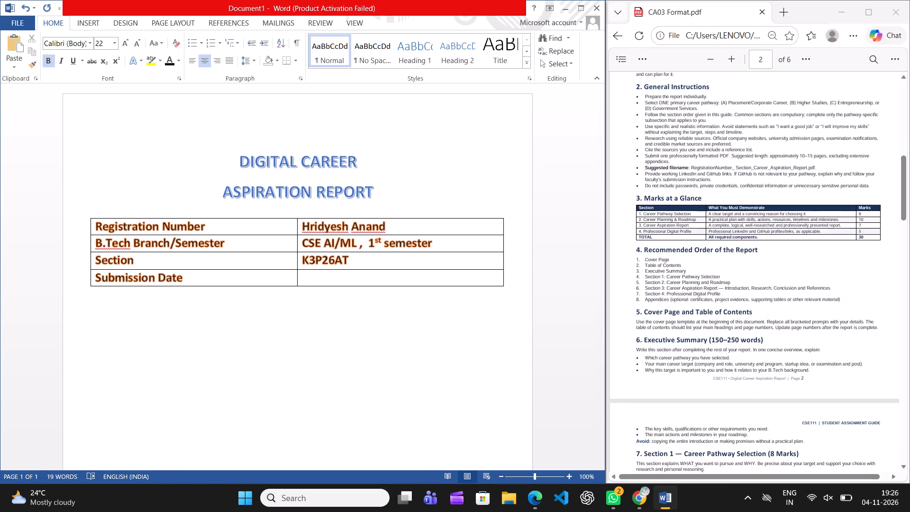
{"action": "scroll", "coordinate": [708, 176], "scroll_direction": "up", "scroll_amount": 1}
{"action": "scroll", "coordinate": [708, 176], "scroll_direction": "down", "scroll_amount": 1}
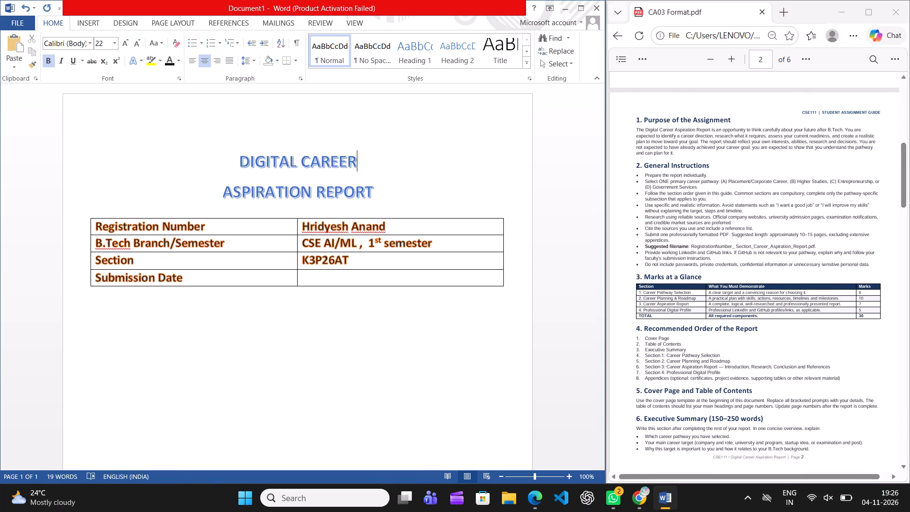
{"action": "scroll", "coordinate": [708, 176], "scroll_direction": "down", "scroll_amount": 1}
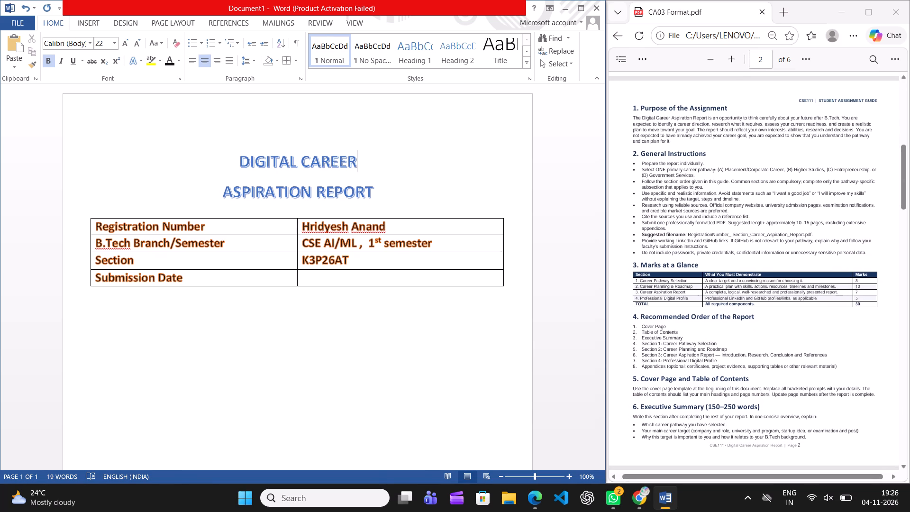
{"action": "scroll", "coordinate": [708, 176], "scroll_direction": "down", "scroll_amount": 1}
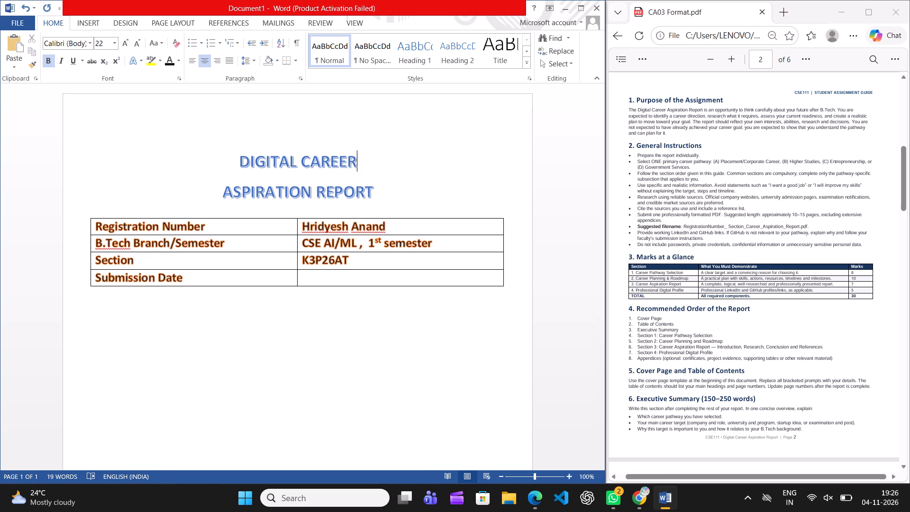
{"action": "scroll", "coordinate": [673, 192], "scroll_direction": "down", "scroll_amount": 1}
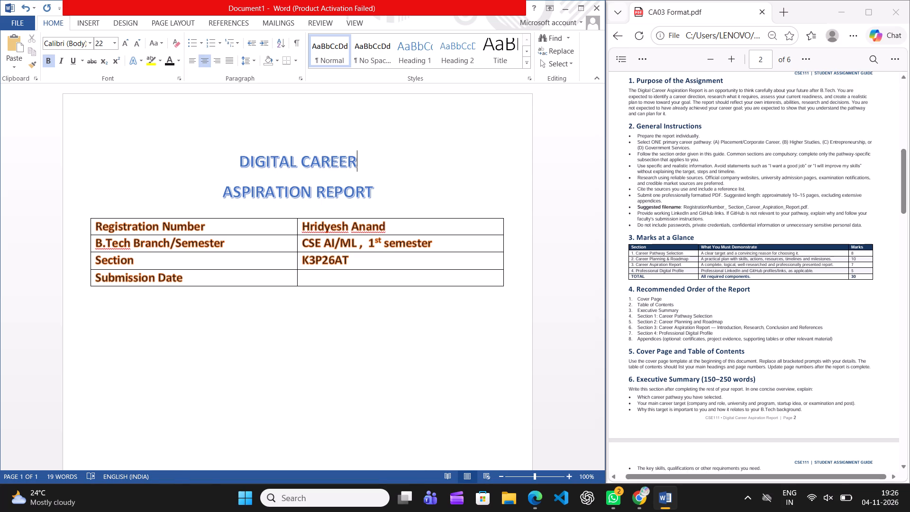
{"action": "scroll", "coordinate": [695, 157], "scroll_direction": "up", "scroll_amount": 1}
{"action": "scroll", "coordinate": [695, 157], "scroll_direction": "down", "scroll_amount": 2}
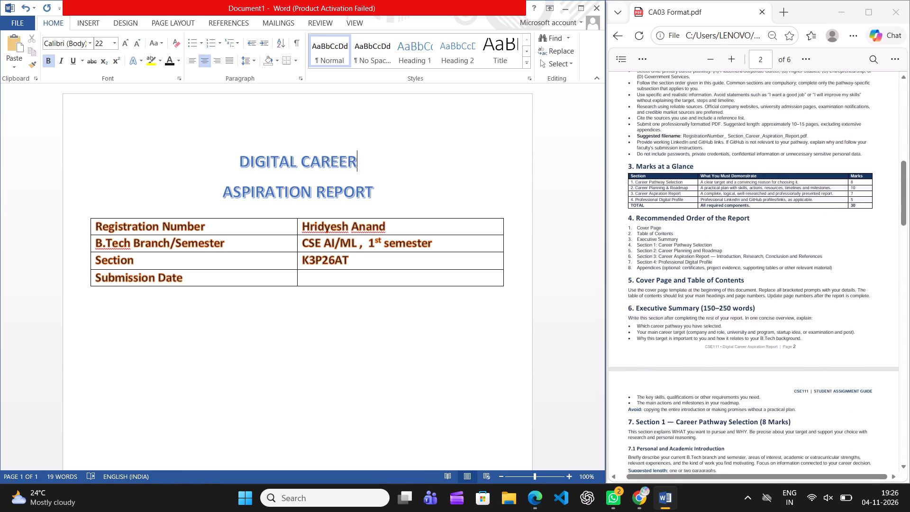
Examine an enlarged view of the general instructions, Marks at a Glance table and recommended report order on page 2 of the format PDF.
{"action": "scroll", "coordinate": [695, 157], "scroll_direction": "right", "scroll_amount": 1}
{"action": "scroll", "coordinate": [695, 157], "scroll_direction": "up", "scroll_amount": 1}
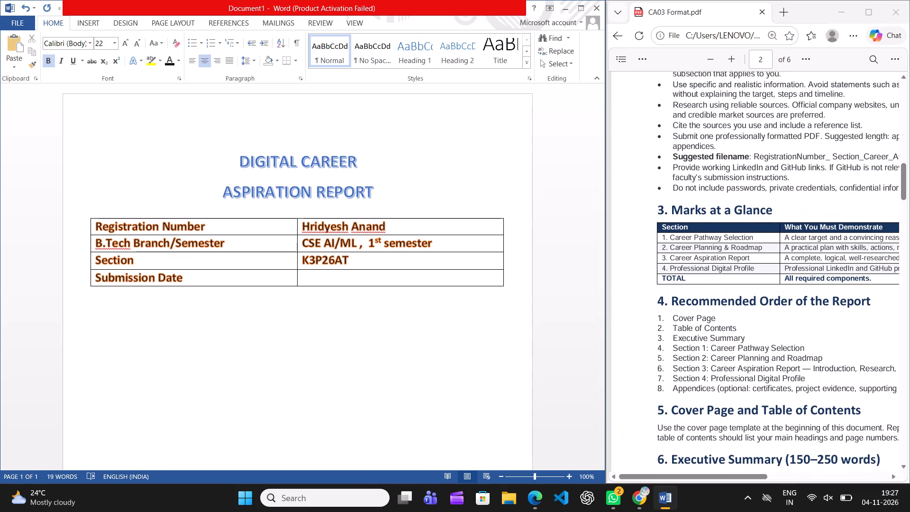
{"action": "scroll", "coordinate": [695, 157], "scroll_direction": "up", "scroll_amount": 2}
{"action": "scroll", "coordinate": [695, 157], "scroll_direction": "left", "scroll_amount": 1}
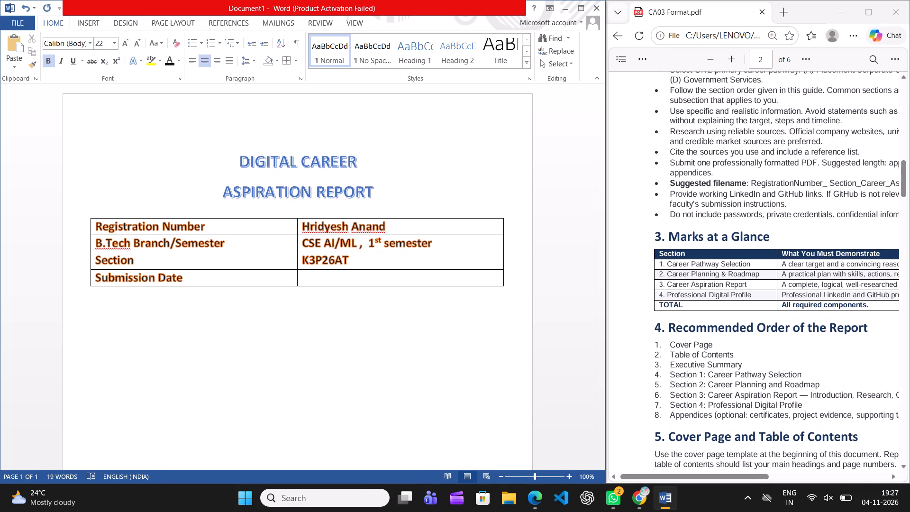
{"action": "scroll", "coordinate": [695, 157], "scroll_direction": "left", "scroll_amount": 2}
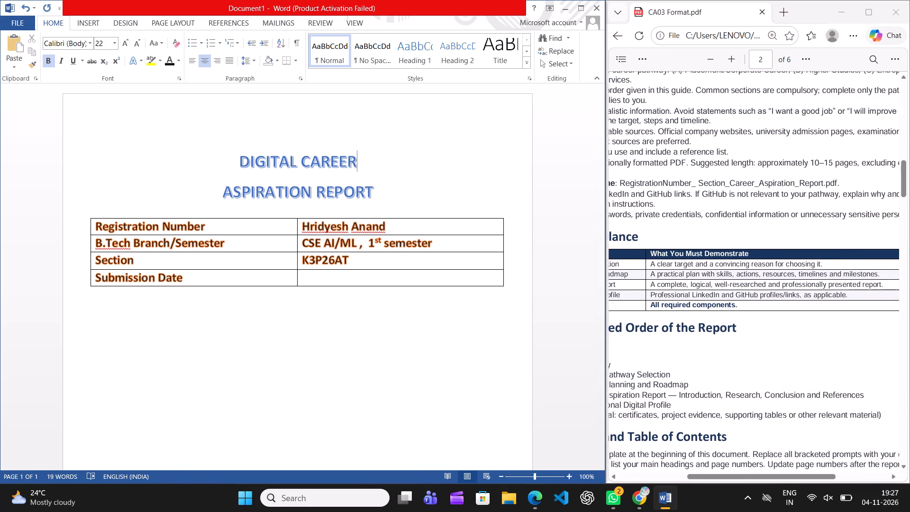
{"action": "scroll", "coordinate": [695, 157], "scroll_direction": "left", "scroll_amount": 1}
{"action": "scroll", "coordinate": [695, 157], "scroll_direction": "right", "scroll_amount": 2}
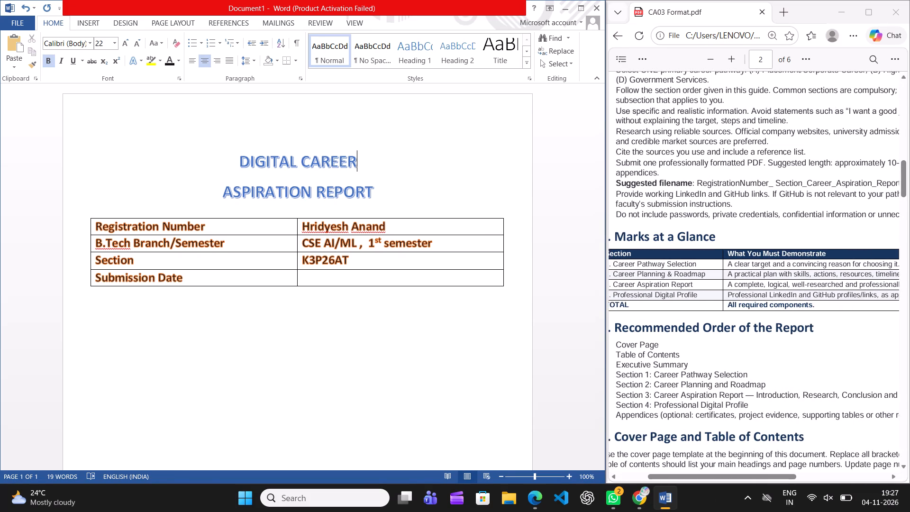
{"action": "scroll", "coordinate": [695, 157], "scroll_direction": "right", "scroll_amount": 1}
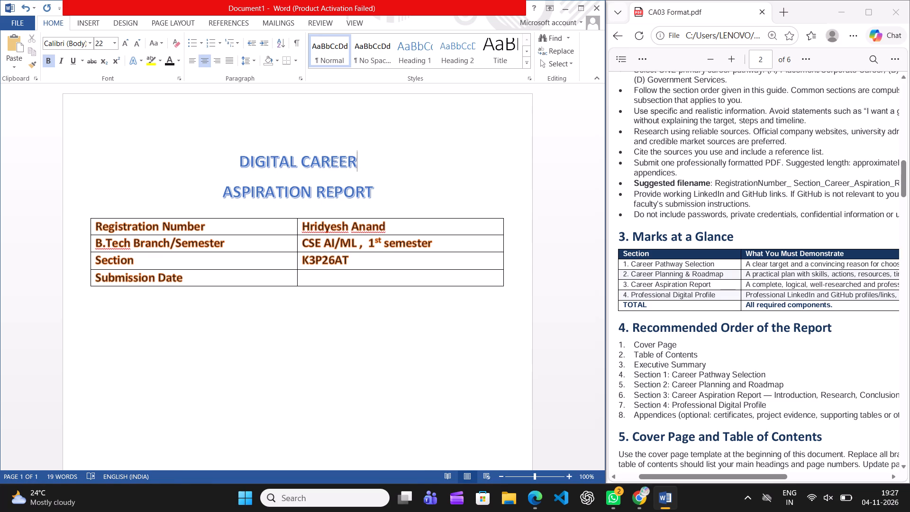
{"action": "scroll", "coordinate": [695, 157], "scroll_direction": "left", "scroll_amount": 1}
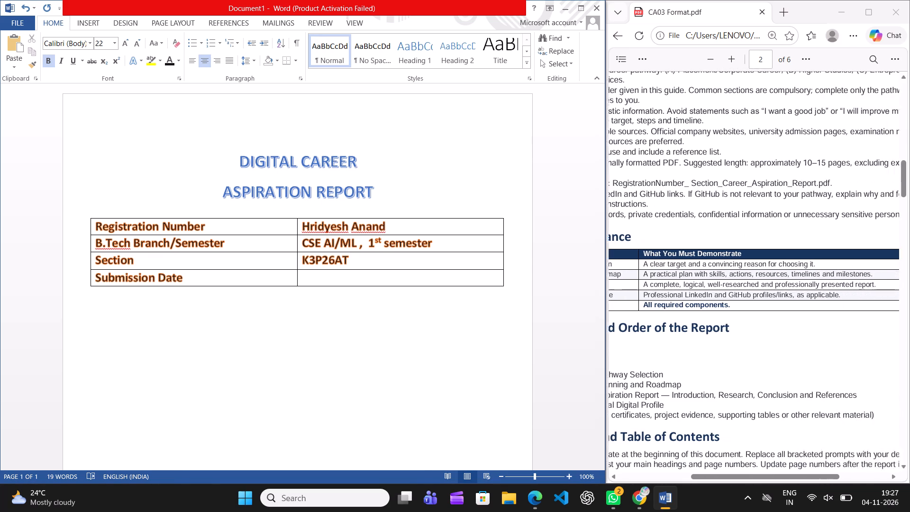
{"action": "scroll", "coordinate": [695, 157], "scroll_direction": "left", "scroll_amount": 3}
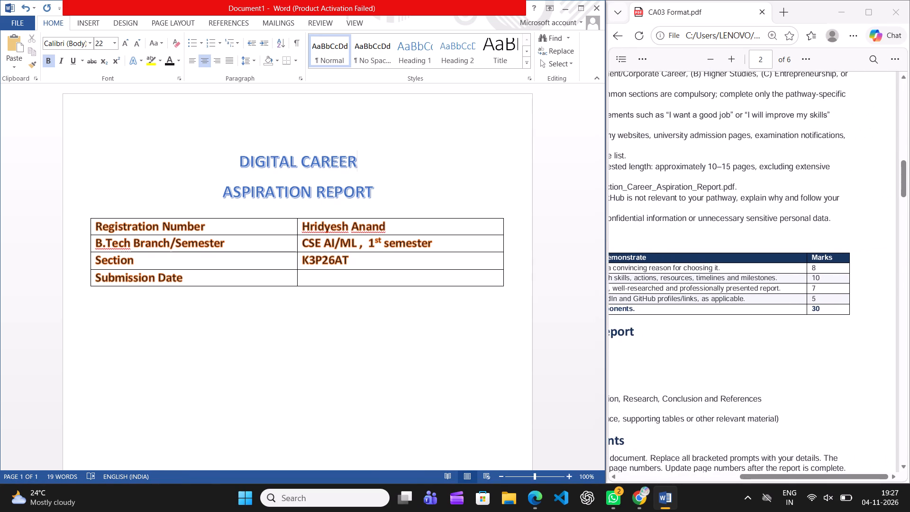
{"action": "scroll", "coordinate": [695, 157], "scroll_direction": "right", "scroll_amount": 3}
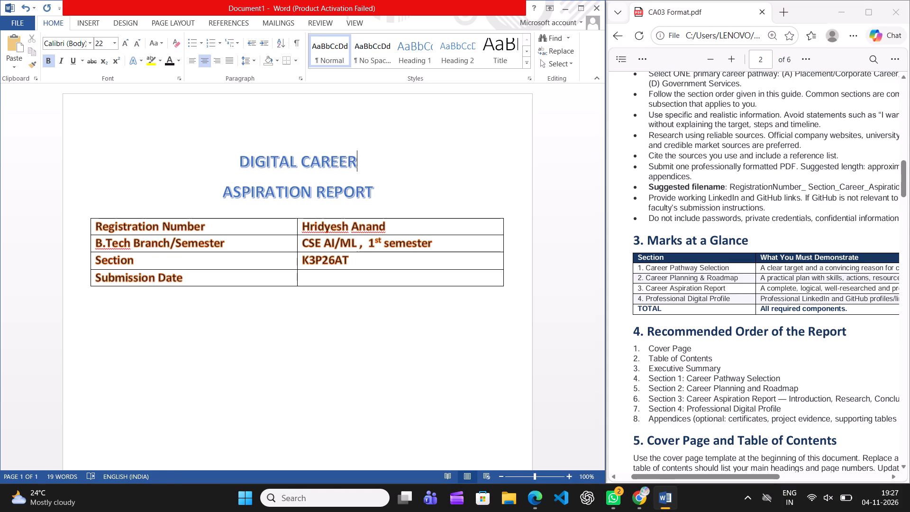
{"action": "scroll", "coordinate": [695, 157], "scroll_direction": "left", "scroll_amount": 1}
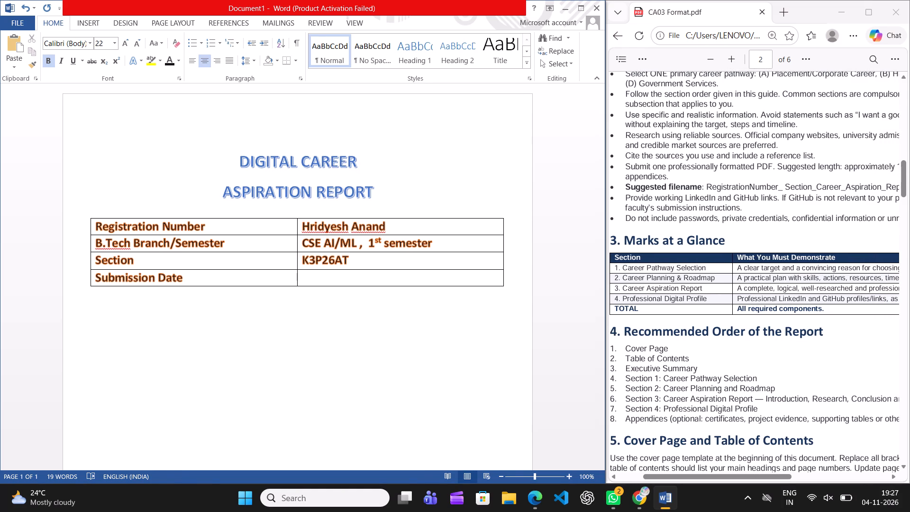
{"action": "scroll", "coordinate": [730, 178], "scroll_direction": "left", "scroll_amount": 1}
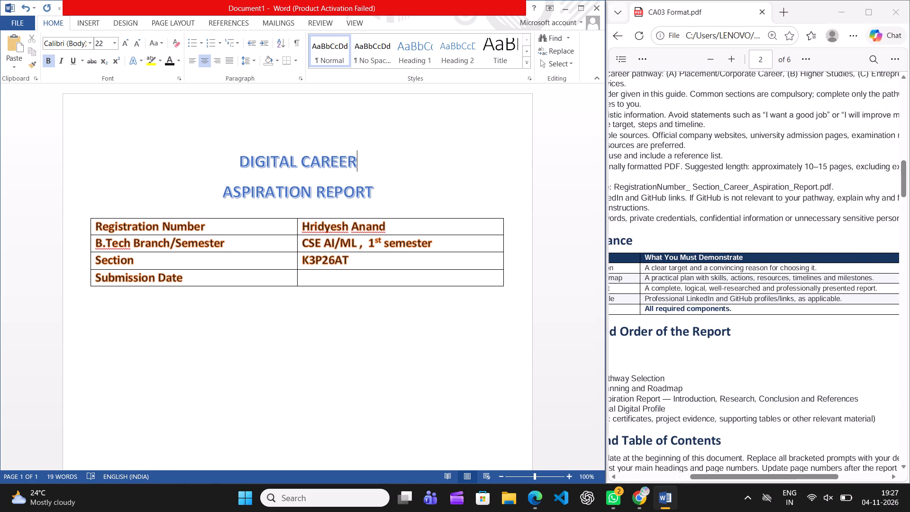
{"action": "scroll", "coordinate": [730, 178], "scroll_direction": "left", "scroll_amount": 3}
{"action": "scroll", "coordinate": [730, 178], "scroll_direction": "right", "scroll_amount": 3}
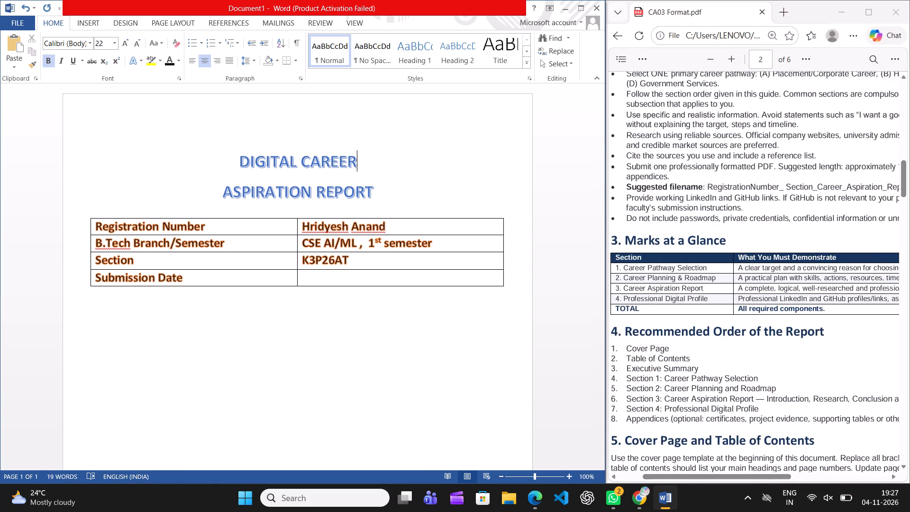
{"action": "scroll", "coordinate": [730, 178], "scroll_direction": "down", "scroll_amount": 1}
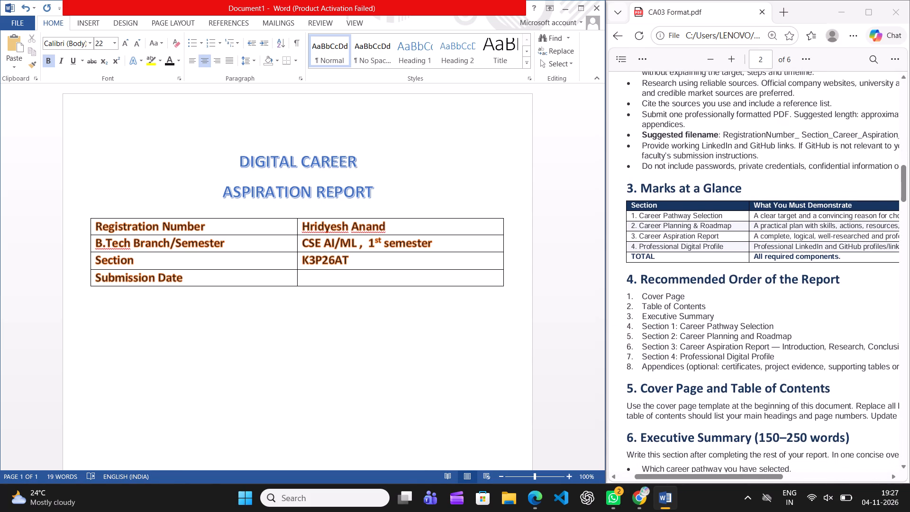
Read the full width of page 2's submission instructions, Marks at a Glance table and recommended report order in the format PDF.
{"action": "scroll", "coordinate": [730, 178], "scroll_direction": "down", "scroll_amount": 1}
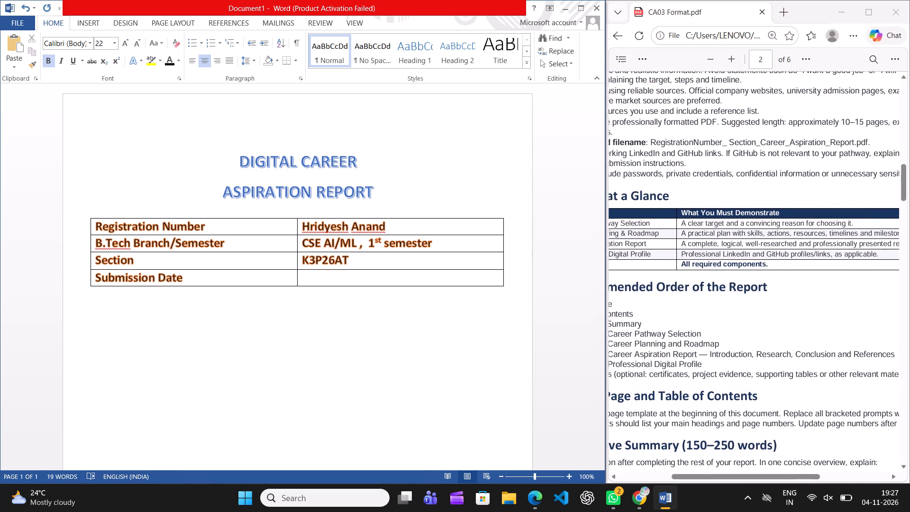
{"action": "scroll", "coordinate": [730, 178], "scroll_direction": "down", "scroll_amount": 1}
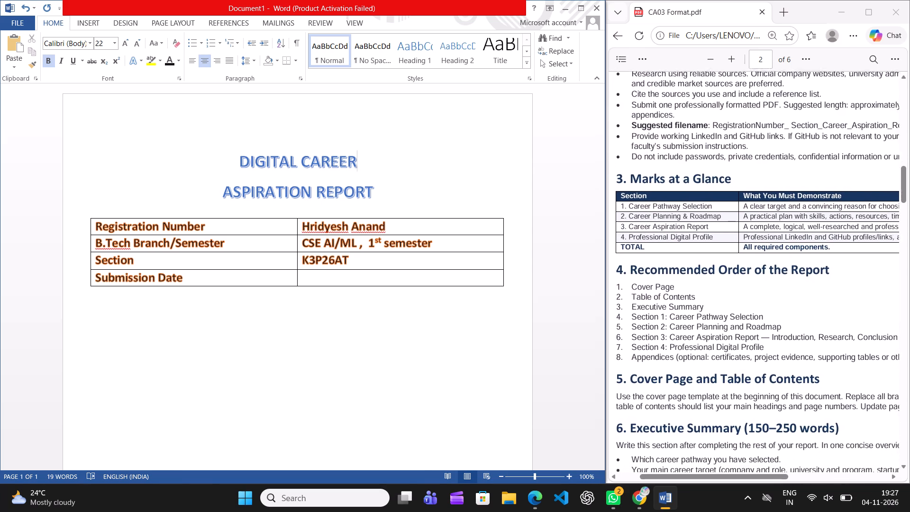
{"action": "scroll", "coordinate": [730, 178], "scroll_direction": "down", "scroll_amount": 1}
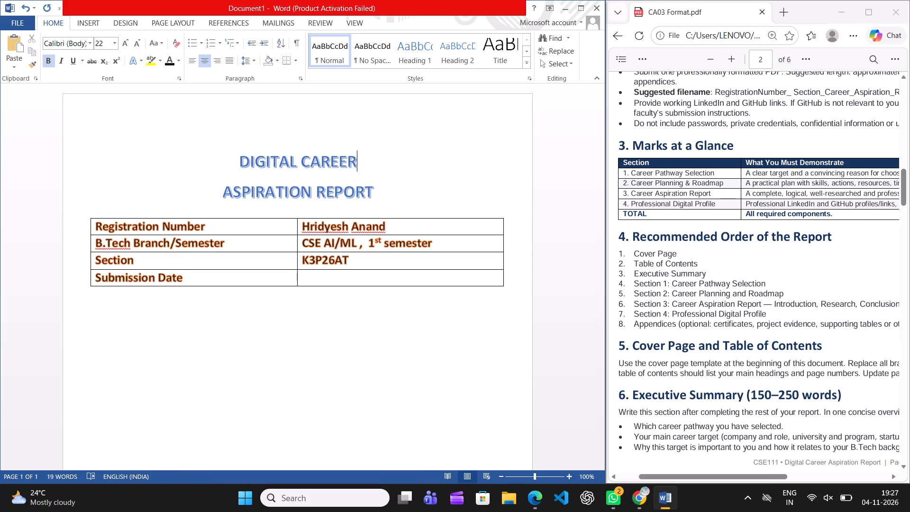
{"action": "scroll", "coordinate": [719, 181], "scroll_direction": "left", "scroll_amount": 1}
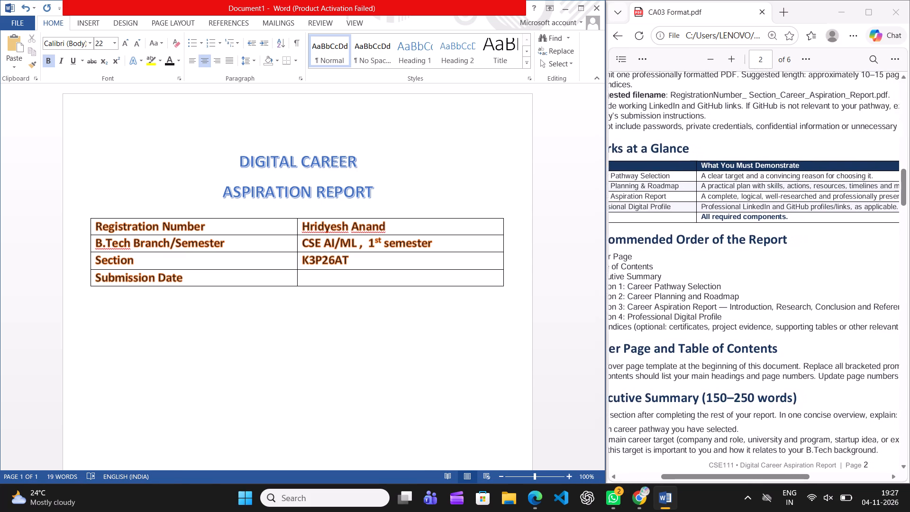
{"action": "scroll", "coordinate": [719, 181], "scroll_direction": "left", "scroll_amount": 2}
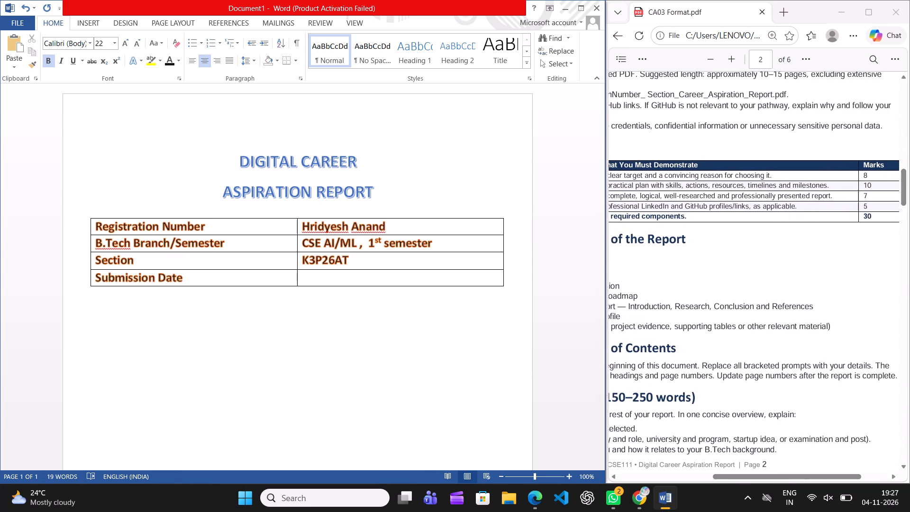
{"action": "scroll", "coordinate": [719, 181], "scroll_direction": "left", "scroll_amount": 1}
{"action": "scroll", "coordinate": [719, 181], "scroll_direction": "right", "scroll_amount": 3}
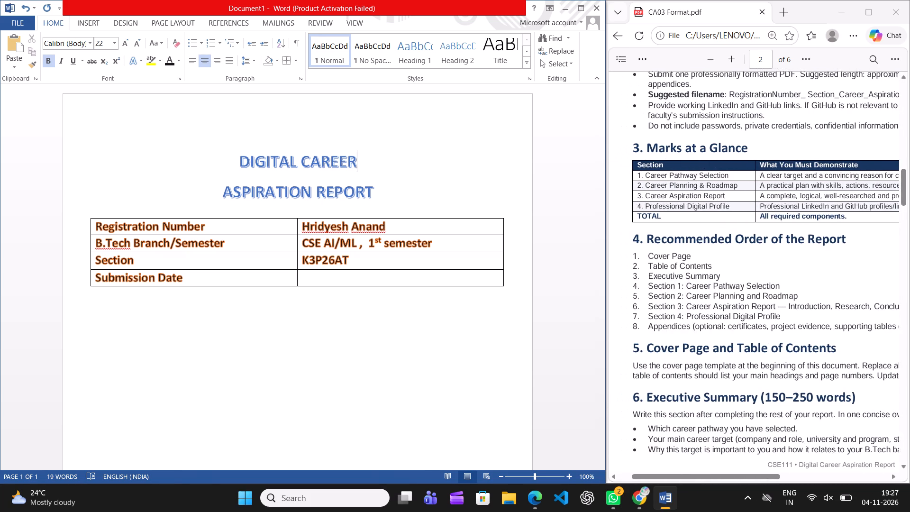
{"action": "scroll", "coordinate": [764, 199], "scroll_direction": "left", "scroll_amount": 1}
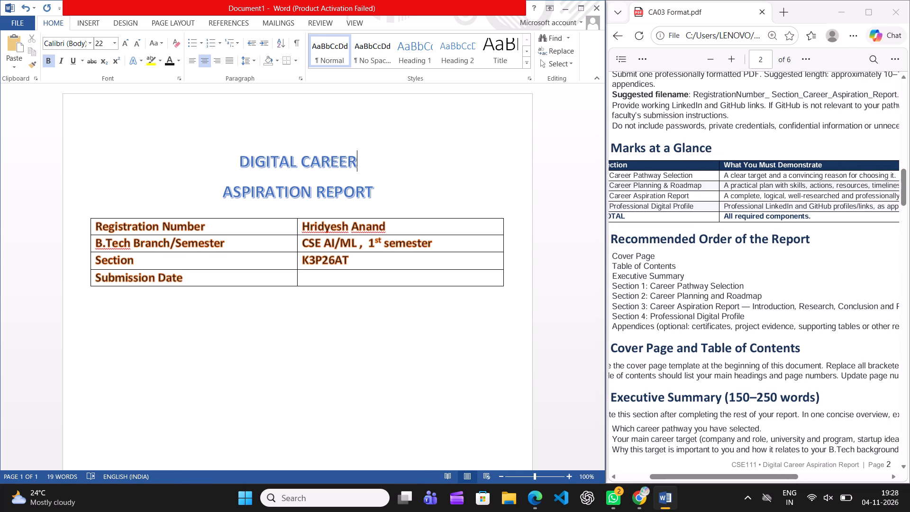
{"action": "scroll", "coordinate": [764, 199], "scroll_direction": "left", "scroll_amount": 2}
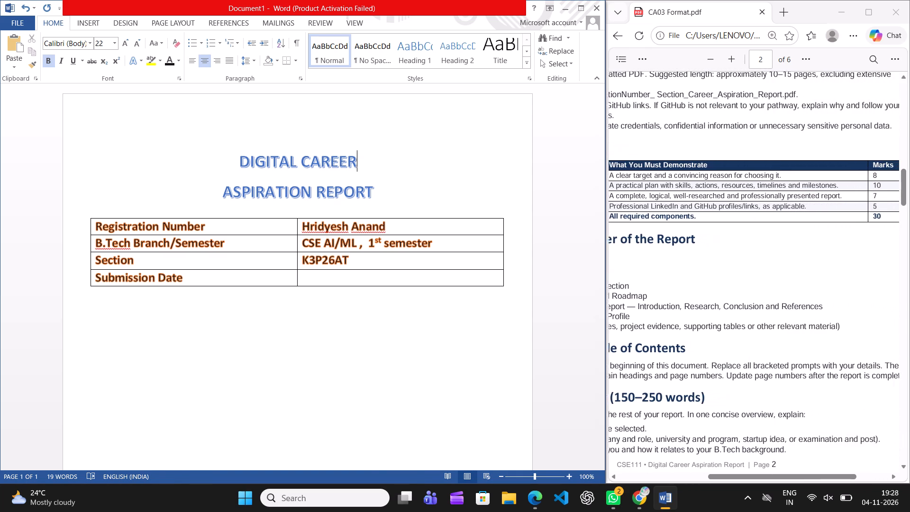
{"action": "scroll", "coordinate": [764, 199], "scroll_direction": "left", "scroll_amount": 2}
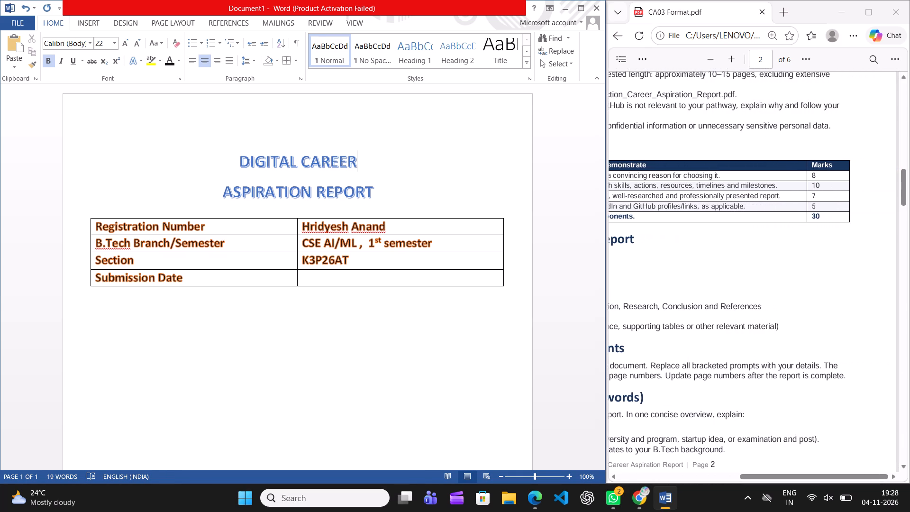
{"action": "scroll", "coordinate": [764, 199], "scroll_direction": "right", "scroll_amount": 4}
{"action": "scroll", "coordinate": [764, 199], "scroll_direction": "left", "scroll_amount": 1}
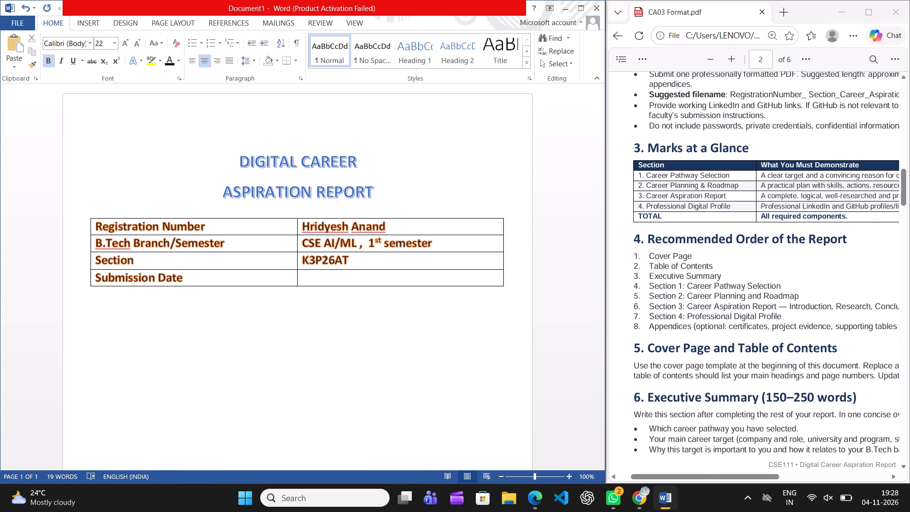
{"action": "scroll", "coordinate": [764, 199], "scroll_direction": "left", "scroll_amount": 1}
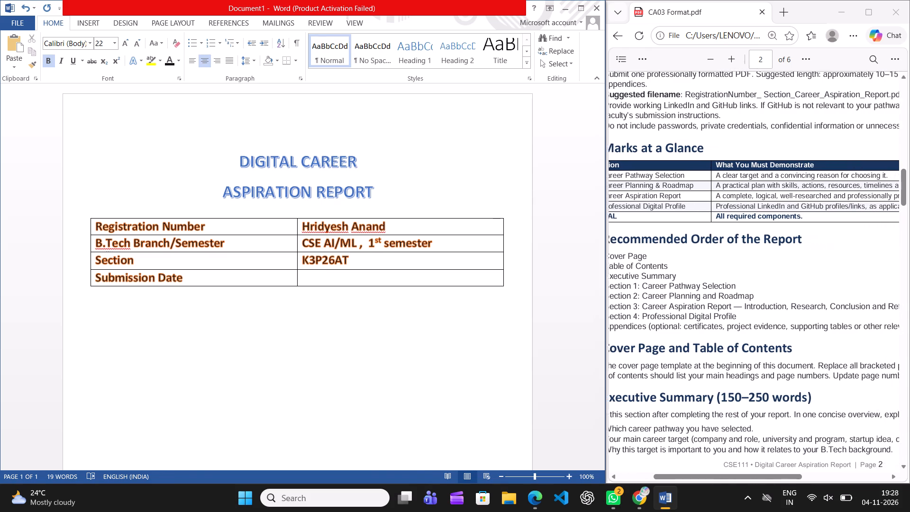
{"action": "scroll", "coordinate": [764, 199], "scroll_direction": "left", "scroll_amount": 4}
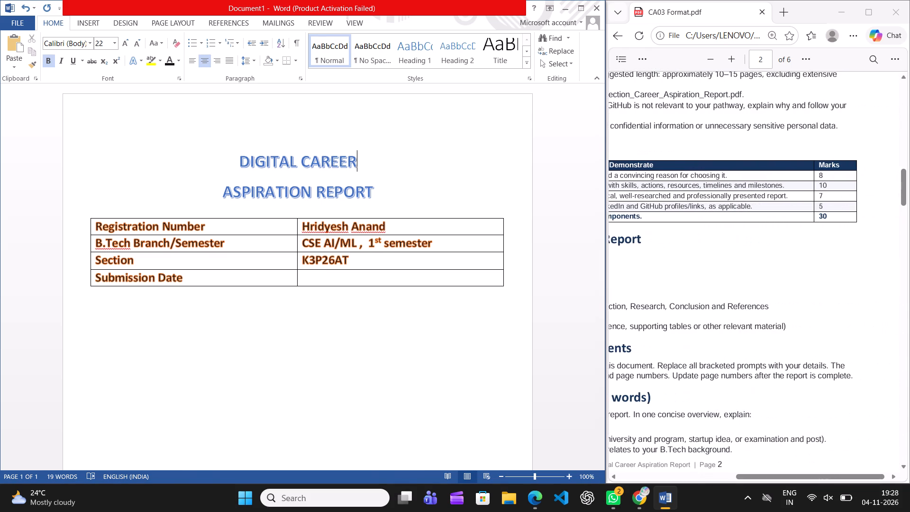
{"action": "scroll", "coordinate": [764, 199], "scroll_direction": "right", "scroll_amount": 3}
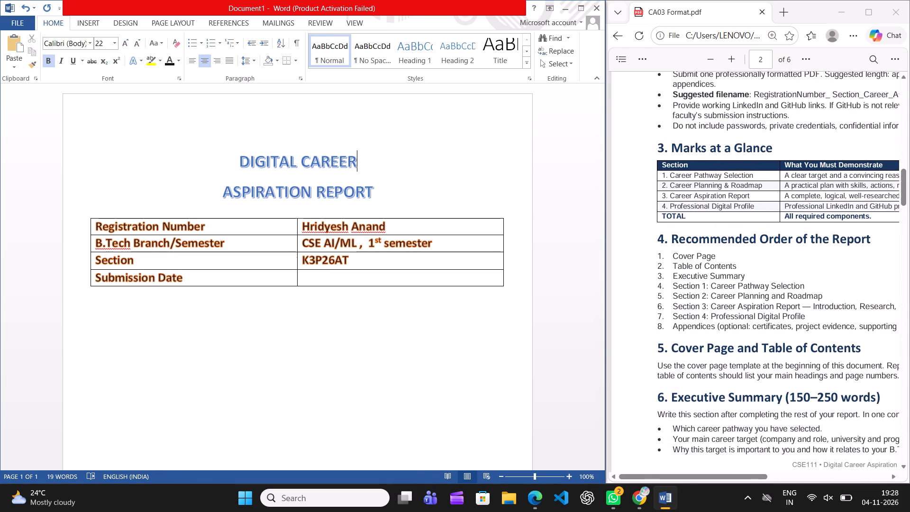
Read the format PDF's guidance on the cover page, table of contents and executive summary, continuing onto page 3.
{"action": "scroll", "coordinate": [764, 199], "scroll_direction": "down", "scroll_amount": 1}
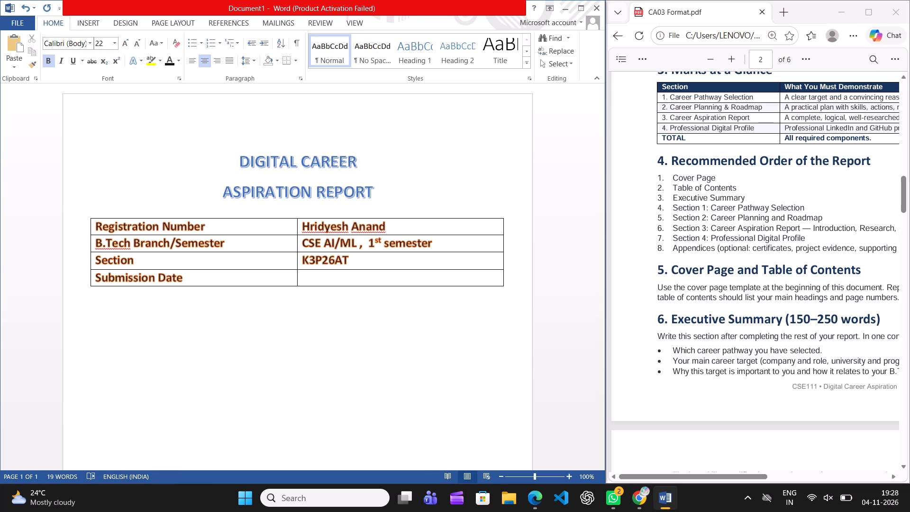
{"action": "scroll", "coordinate": [790, 213], "scroll_direction": "down", "scroll_amount": 1}
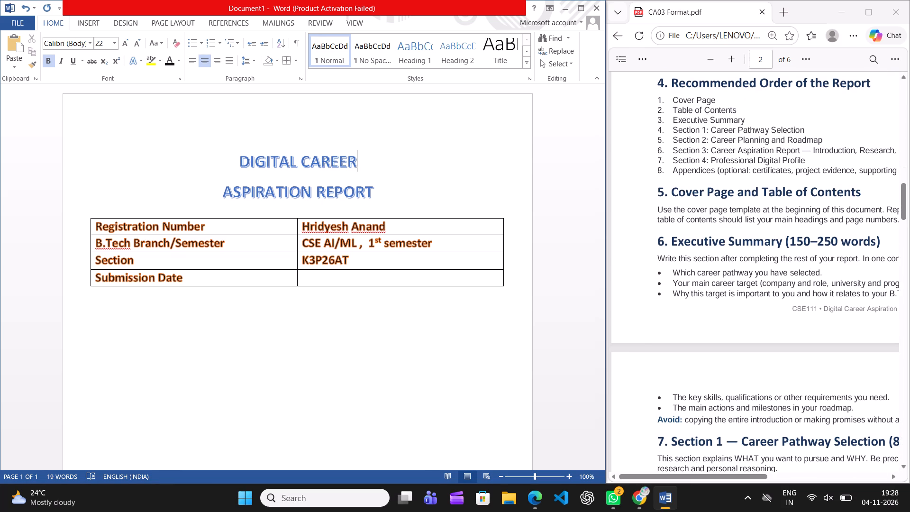
{"action": "scroll", "coordinate": [736, 213], "scroll_direction": "left", "scroll_amount": 1}
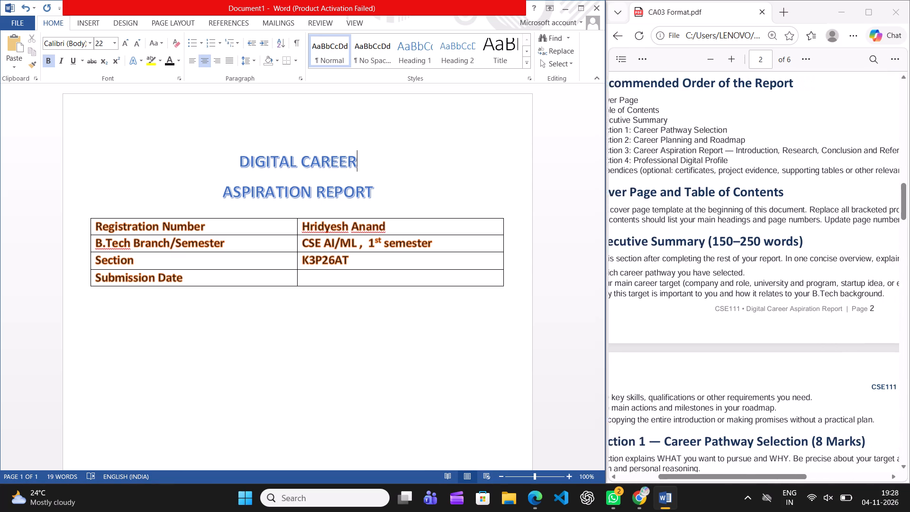
{"action": "scroll", "coordinate": [736, 213], "scroll_direction": "left", "scroll_amount": 2}
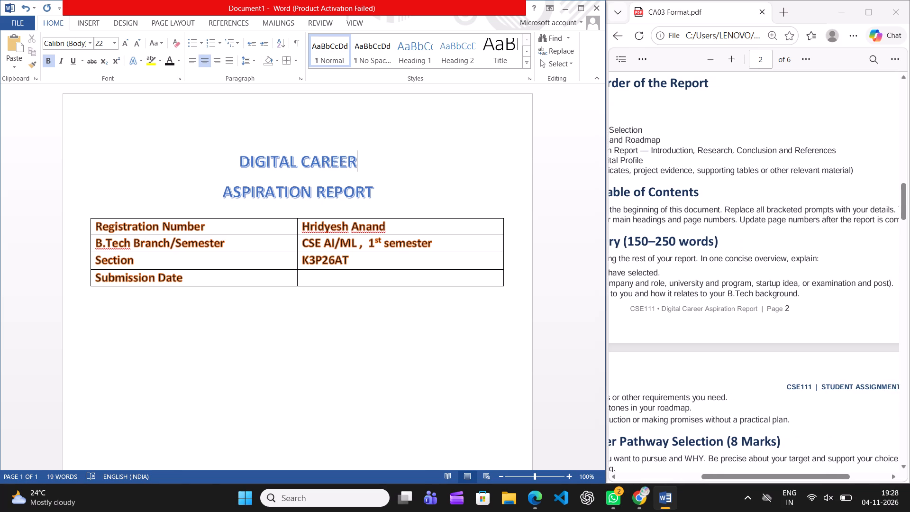
{"action": "scroll", "coordinate": [736, 213], "scroll_direction": "left", "scroll_amount": 1}
{"action": "scroll", "coordinate": [736, 213], "scroll_direction": "right", "scroll_amount": 1}
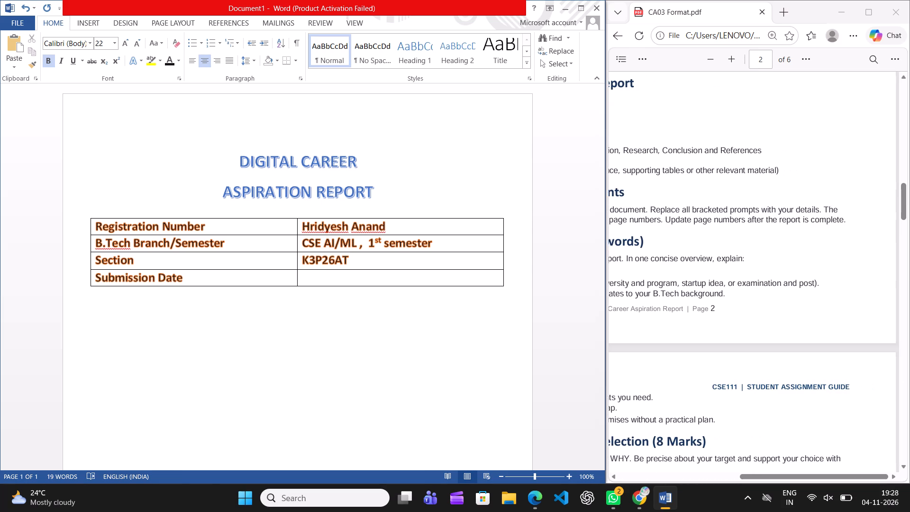
{"action": "scroll", "coordinate": [736, 213], "scroll_direction": "right", "scroll_amount": 1}
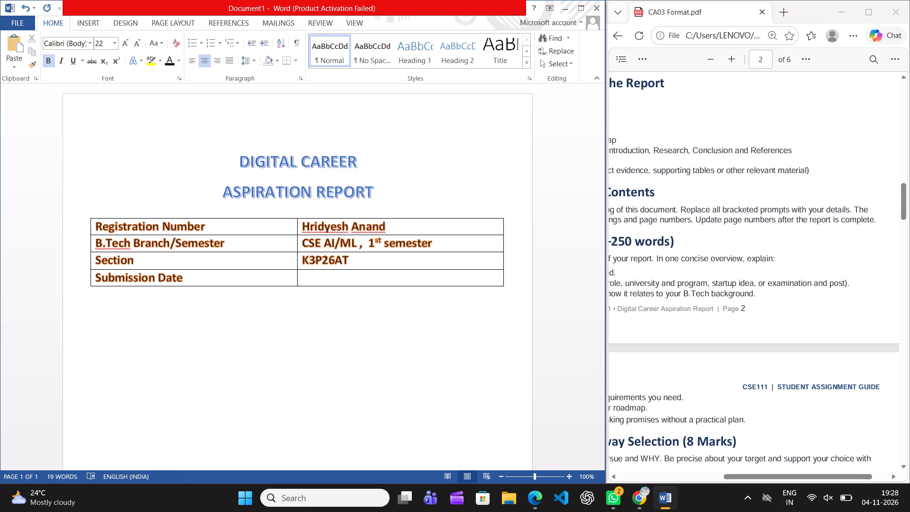
{"action": "scroll", "coordinate": [736, 213], "scroll_direction": "right", "scroll_amount": 2}
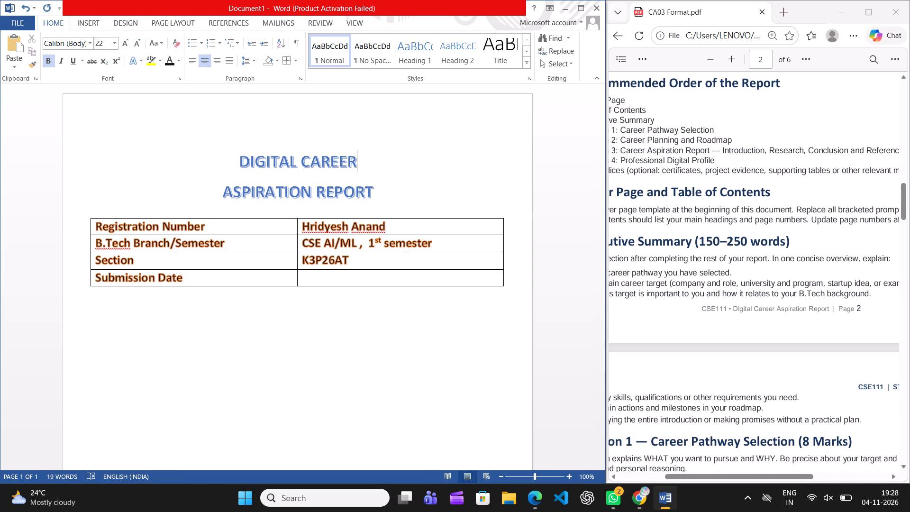
{"action": "scroll", "coordinate": [736, 213], "scroll_direction": "right", "scroll_amount": 1}
{"action": "scroll", "coordinate": [736, 213], "scroll_direction": "left", "scroll_amount": 1}
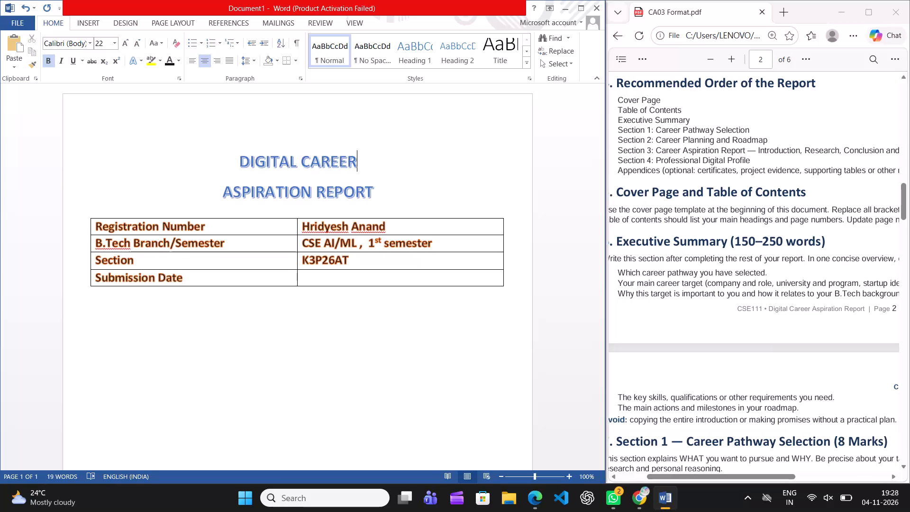
{"action": "scroll", "coordinate": [736, 213], "scroll_direction": "left", "scroll_amount": 1}
{"action": "scroll", "coordinate": [694, 223], "scroll_direction": "left", "scroll_amount": 2}
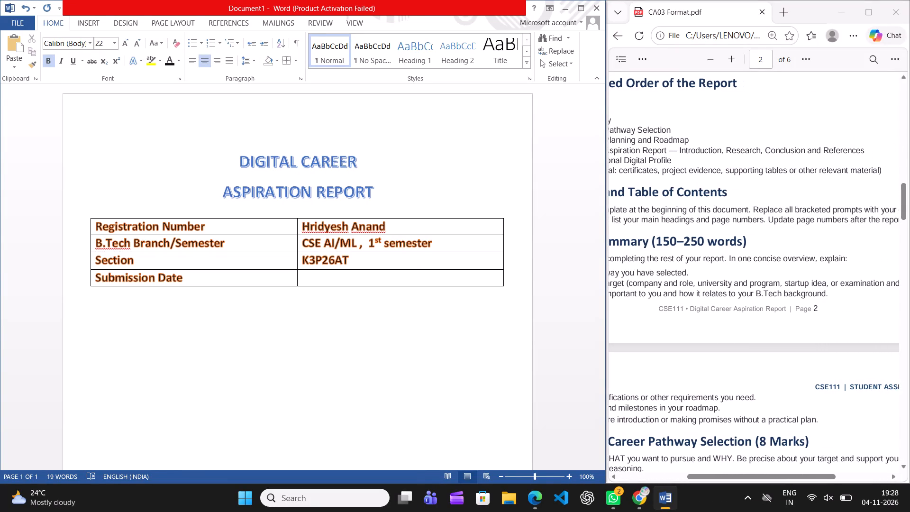
{"action": "scroll", "coordinate": [690, 224], "scroll_direction": "left", "scroll_amount": 2}
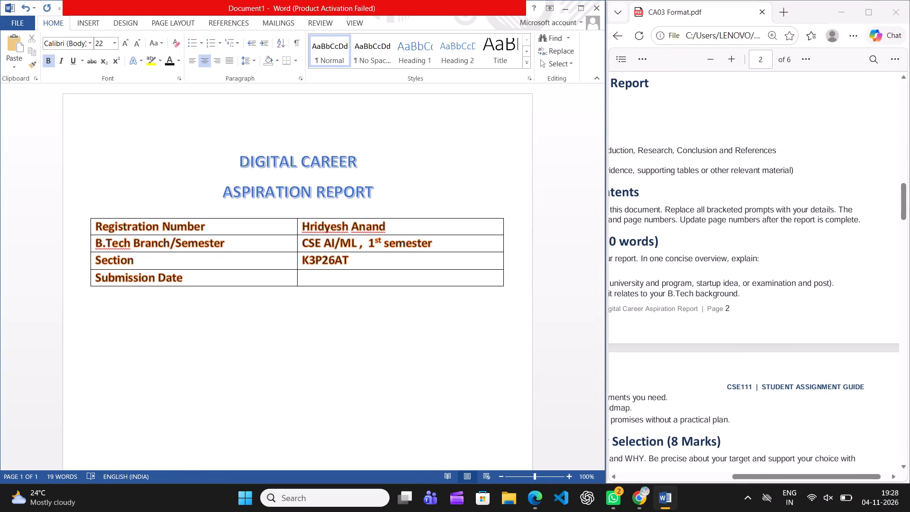
{"action": "scroll", "coordinate": [690, 224], "scroll_direction": "right", "scroll_amount": 5}
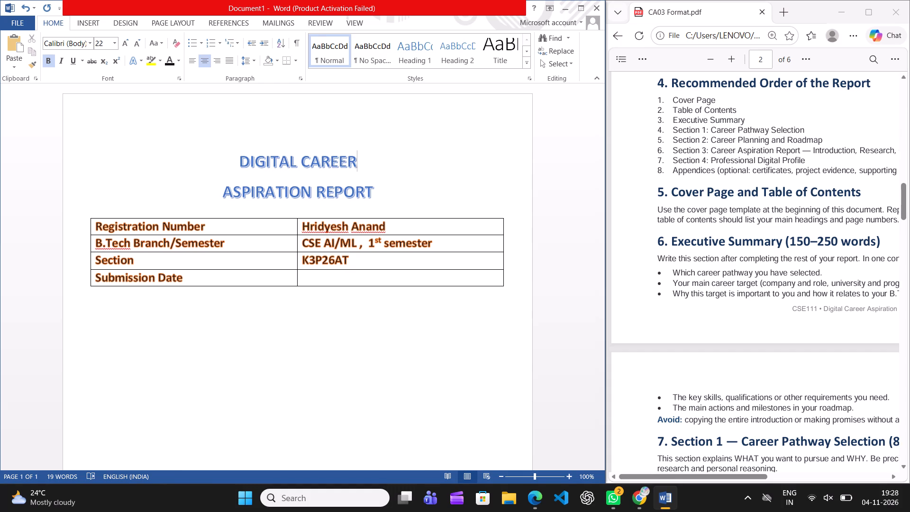
{"action": "scroll", "coordinate": [806, 224], "scroll_direction": "left", "scroll_amount": 1}
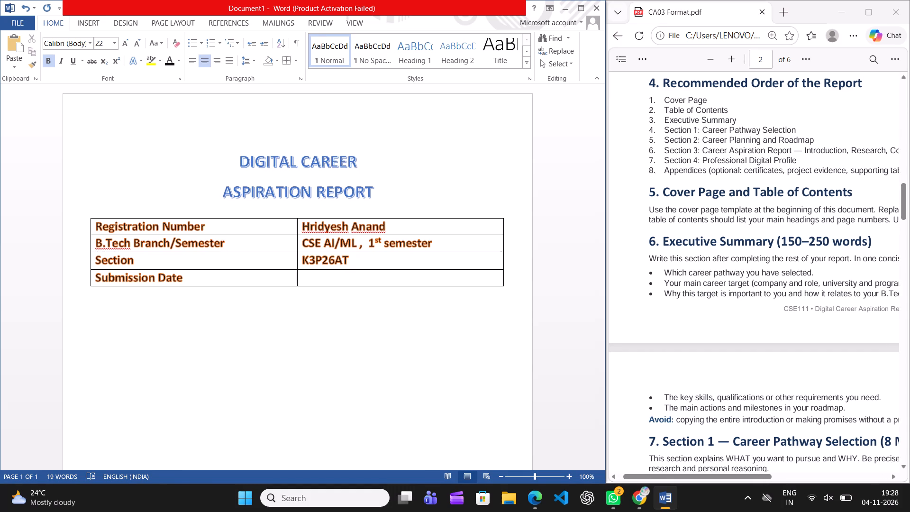
{"action": "scroll", "coordinate": [806, 224], "scroll_direction": "left", "scroll_amount": 2}
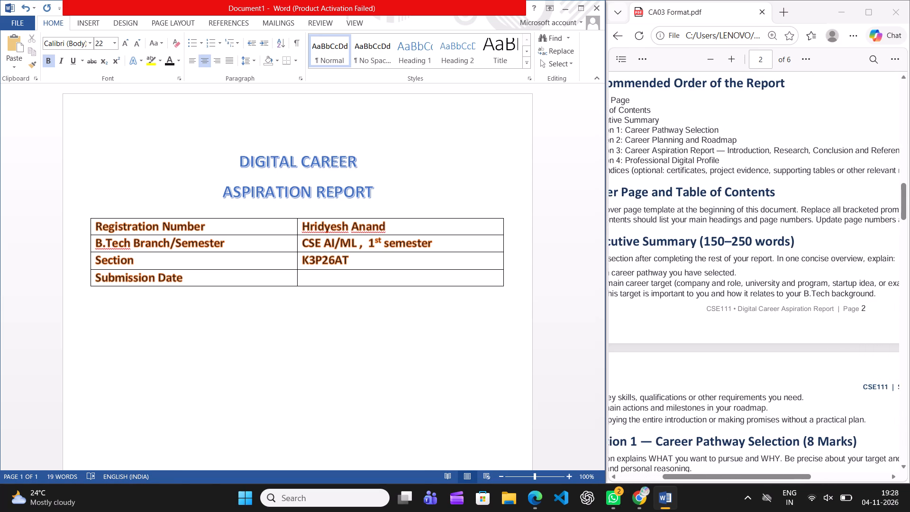
{"action": "scroll", "coordinate": [806, 224], "scroll_direction": "left", "scroll_amount": 3}
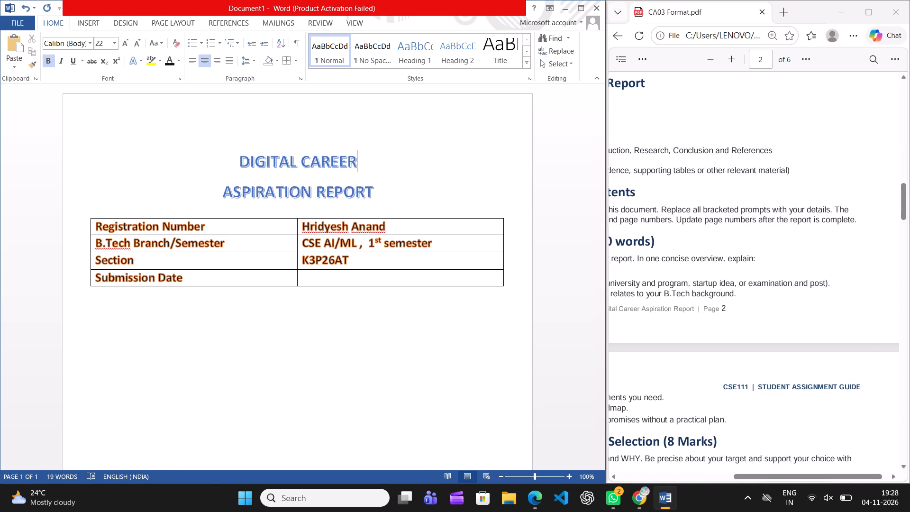
{"action": "scroll", "coordinate": [806, 224], "scroll_direction": "left", "scroll_amount": 1}
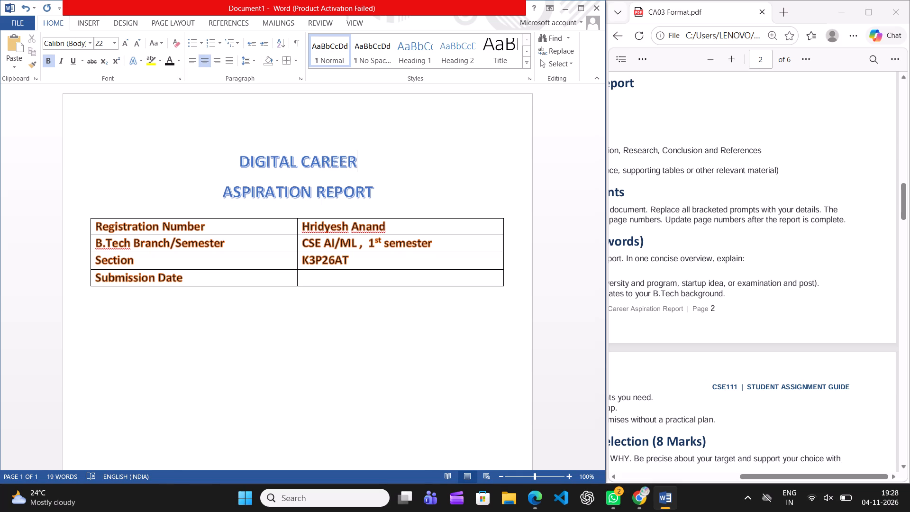
{"action": "scroll", "coordinate": [806, 224], "scroll_direction": "right", "scroll_amount": 1}
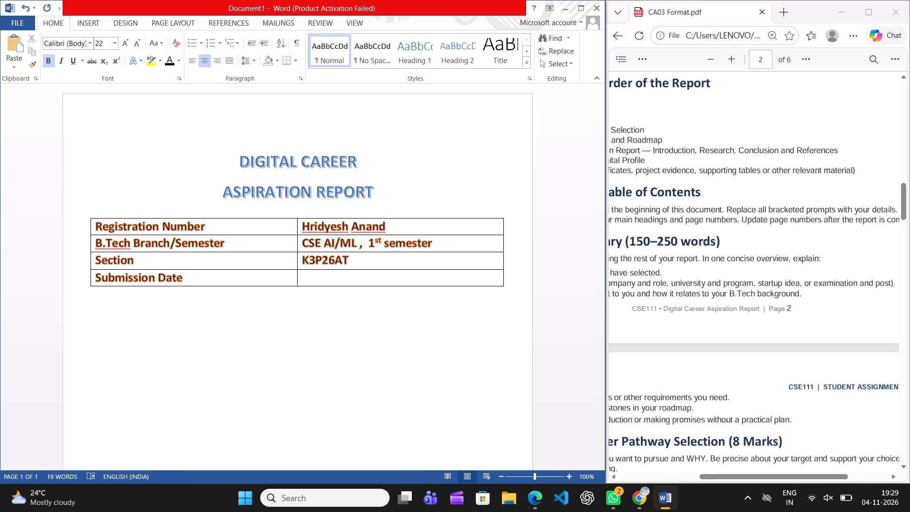
{"action": "scroll", "coordinate": [806, 224], "scroll_direction": "right", "scroll_amount": 1}
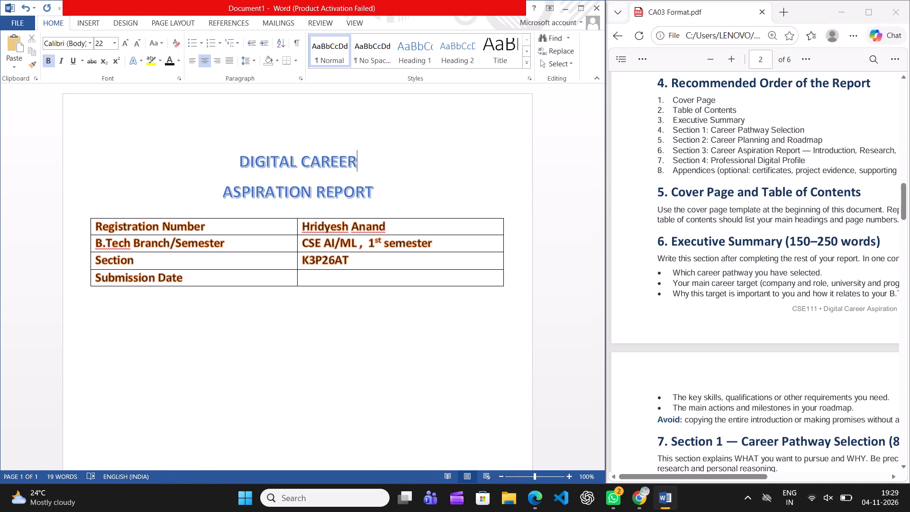
{"action": "scroll", "coordinate": [806, 224], "scroll_direction": "left", "scroll_amount": 1}
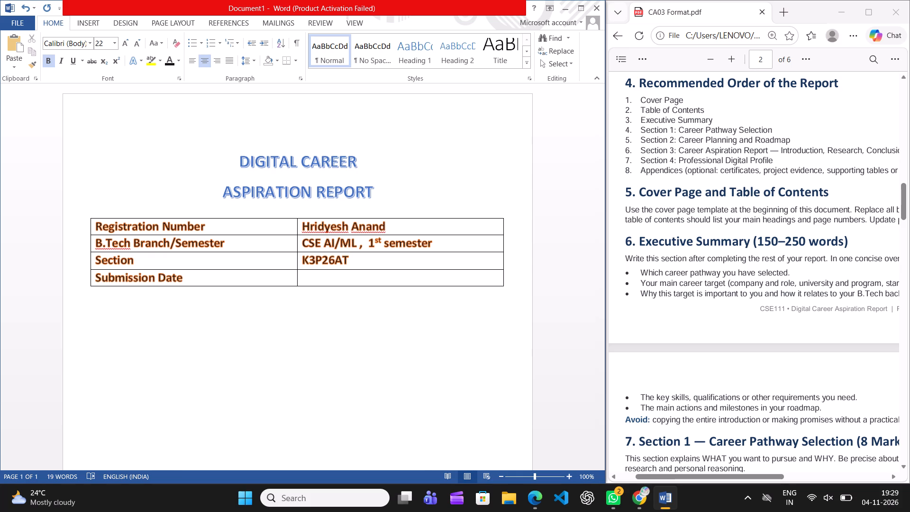
{"action": "scroll", "coordinate": [806, 224], "scroll_direction": "left", "scroll_amount": 2}
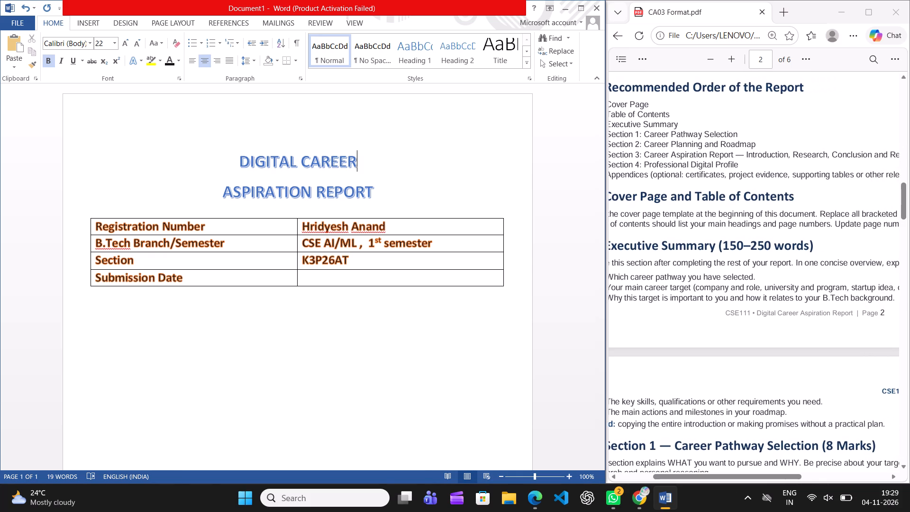
{"action": "scroll", "coordinate": [806, 224], "scroll_direction": "left", "scroll_amount": 1}
{"action": "scroll", "coordinate": [806, 224], "scroll_direction": "right", "scroll_amount": 1}
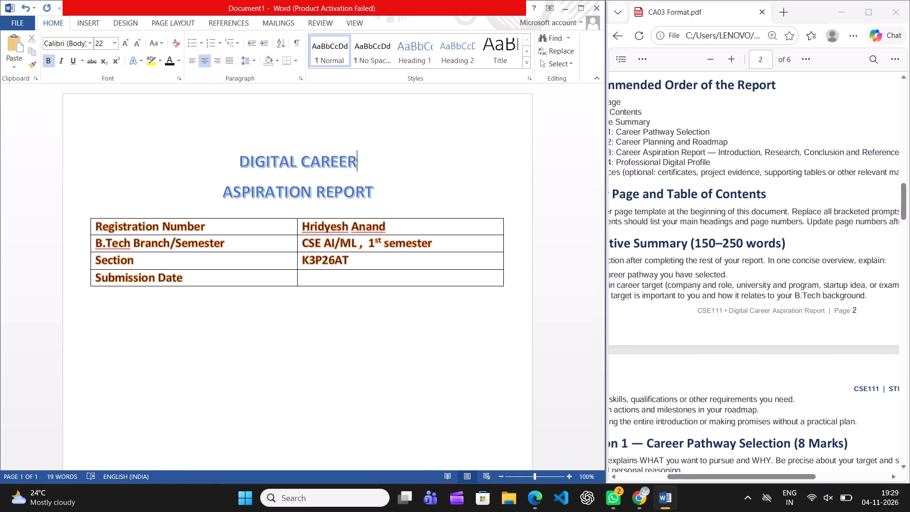
{"action": "scroll", "coordinate": [806, 224], "scroll_direction": "right", "scroll_amount": 1}
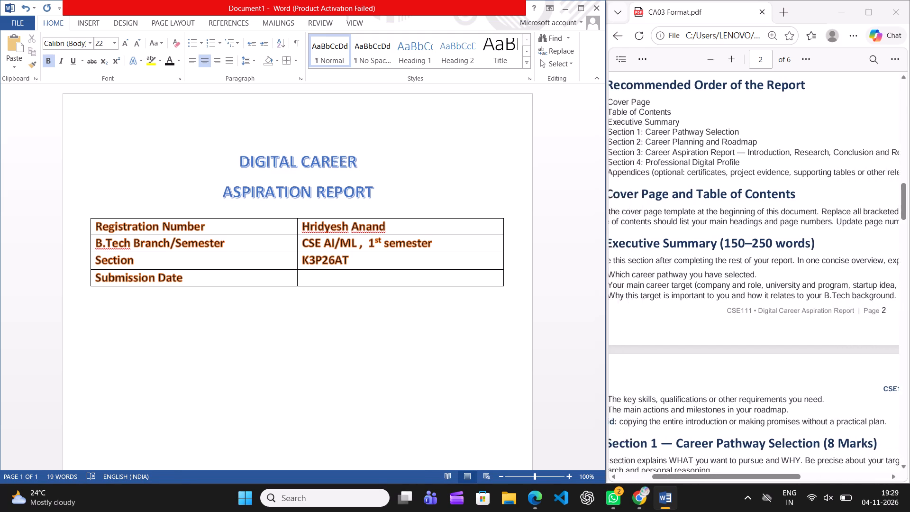
Read the full width of the cover page, table of contents and executive summary guidance across pages 2 and 3 of the format PDF.
{"action": "scroll", "coordinate": [806, 224], "scroll_direction": "down", "scroll_amount": 1}
{"action": "scroll", "coordinate": [806, 224], "scroll_direction": "left", "scroll_amount": 1}
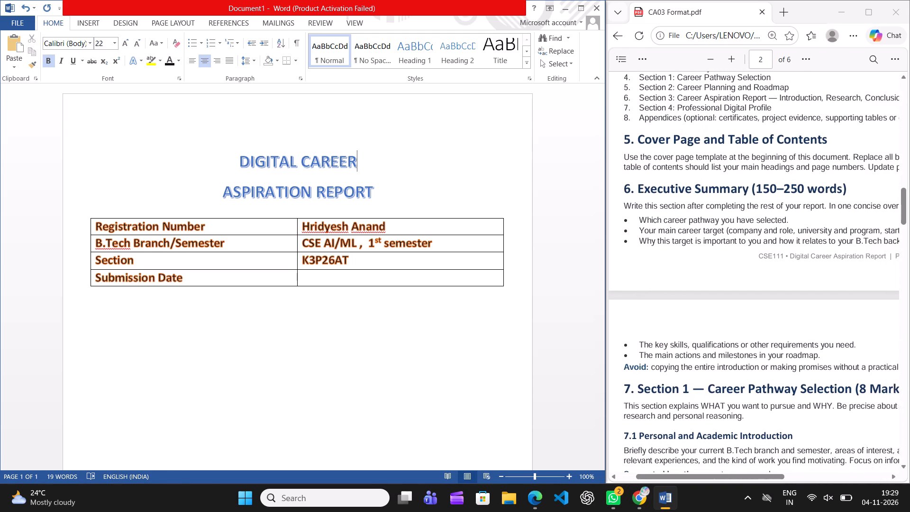
{"action": "scroll", "coordinate": [806, 224], "scroll_direction": "left", "scroll_amount": 1}
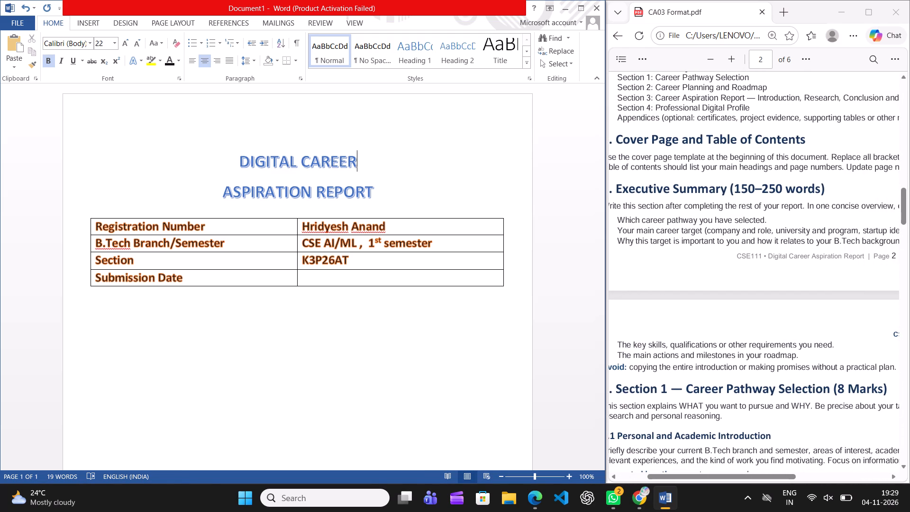
{"action": "scroll", "coordinate": [806, 224], "scroll_direction": "left", "scroll_amount": 2}
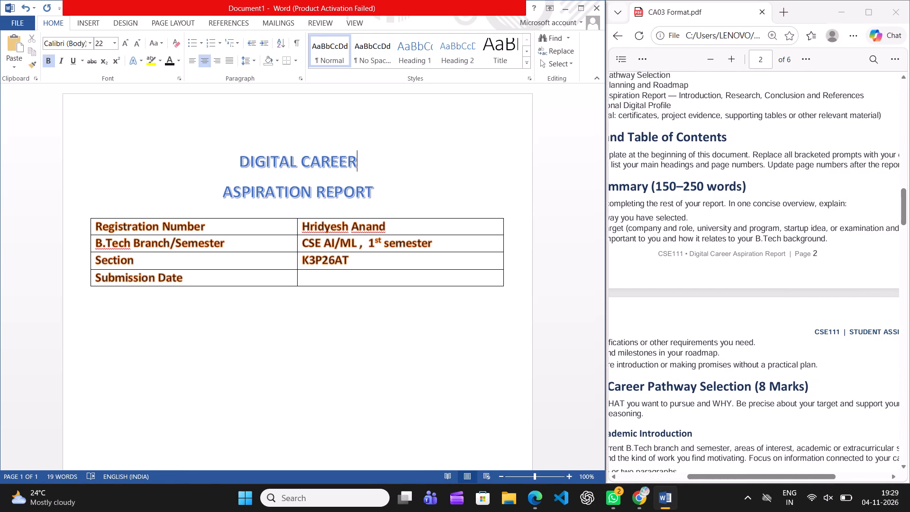
{"action": "scroll", "coordinate": [806, 224], "scroll_direction": "left", "scroll_amount": 2}
{"action": "scroll", "coordinate": [806, 224], "scroll_direction": "right", "scroll_amount": 1}
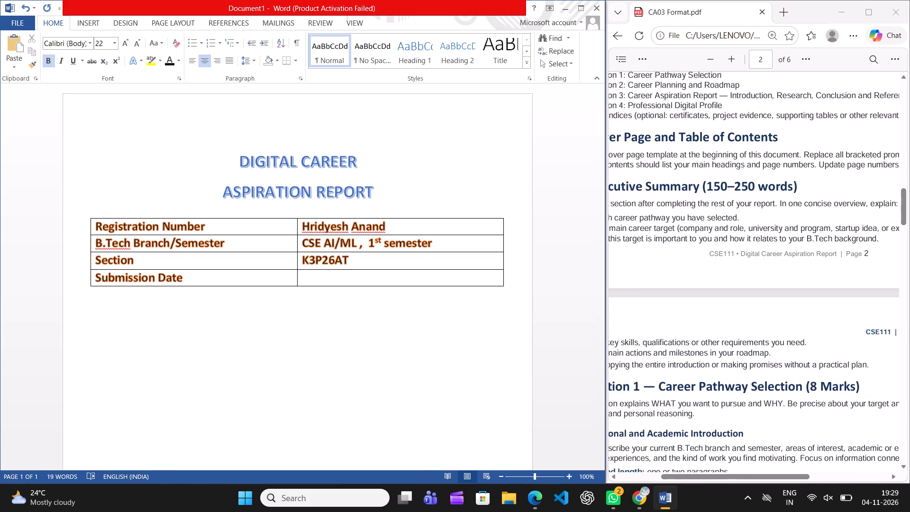
{"action": "scroll", "coordinate": [806, 224], "scroll_direction": "right", "scroll_amount": 1}
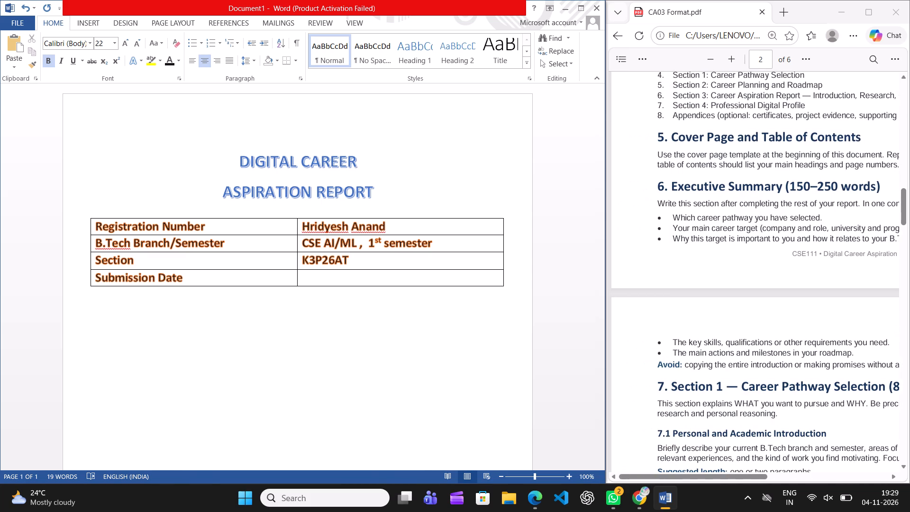
{"action": "scroll", "coordinate": [806, 224], "scroll_direction": "left", "scroll_amount": 1}
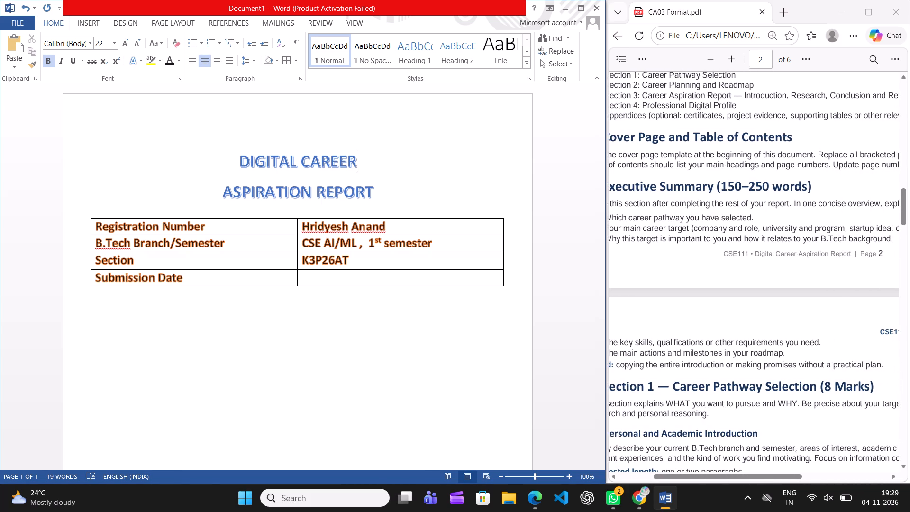
{"action": "scroll", "coordinate": [806, 224], "scroll_direction": "left", "scroll_amount": 2}
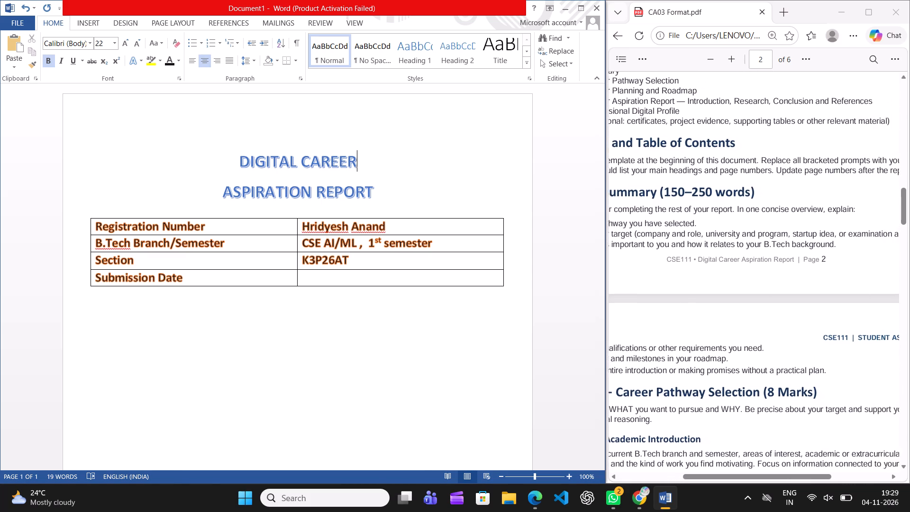
{"action": "scroll", "coordinate": [806, 224], "scroll_direction": "left", "scroll_amount": 2}
{"action": "scroll", "coordinate": [806, 224], "scroll_direction": "right", "scroll_amount": 2}
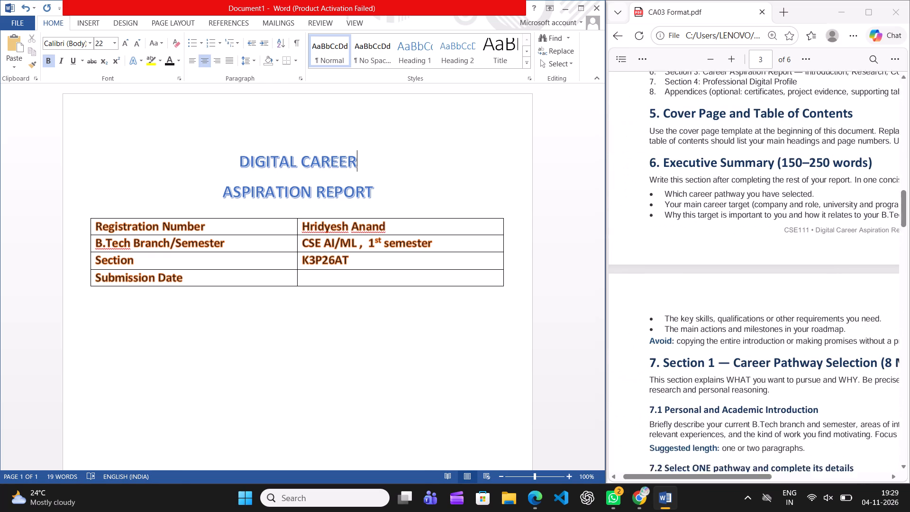
{"action": "scroll", "coordinate": [806, 224], "scroll_direction": "right", "scroll_amount": 1}
{"action": "scroll", "coordinate": [806, 224], "scroll_direction": "left", "scroll_amount": 1}
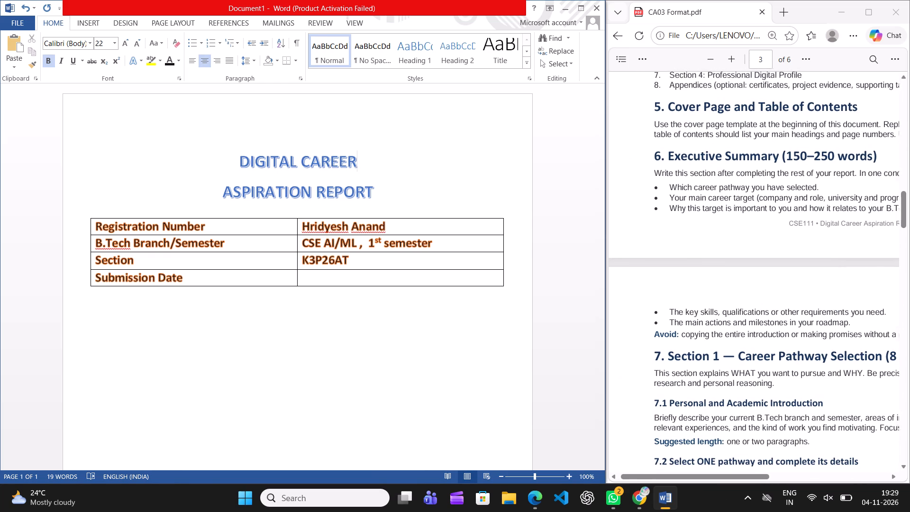
{"action": "scroll", "coordinate": [806, 224], "scroll_direction": "left", "scroll_amount": 2}
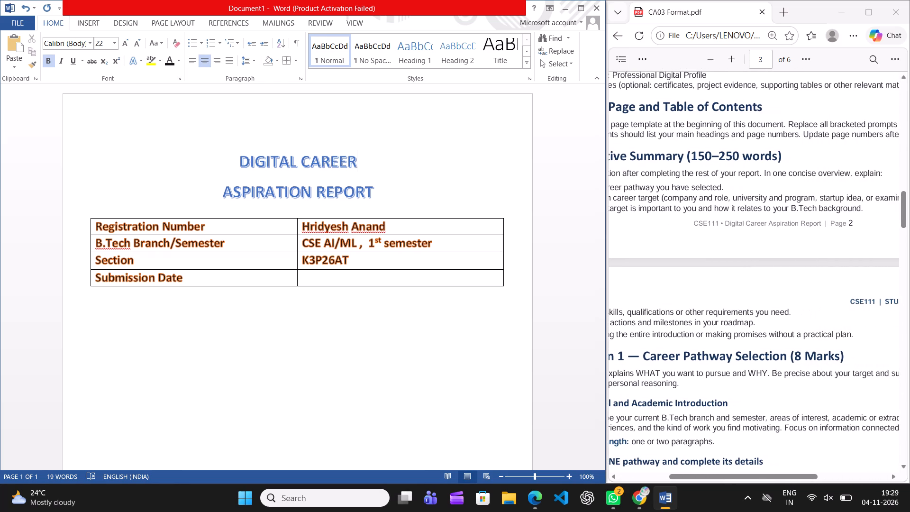
{"action": "scroll", "coordinate": [806, 224], "scroll_direction": "right", "scroll_amount": 1}
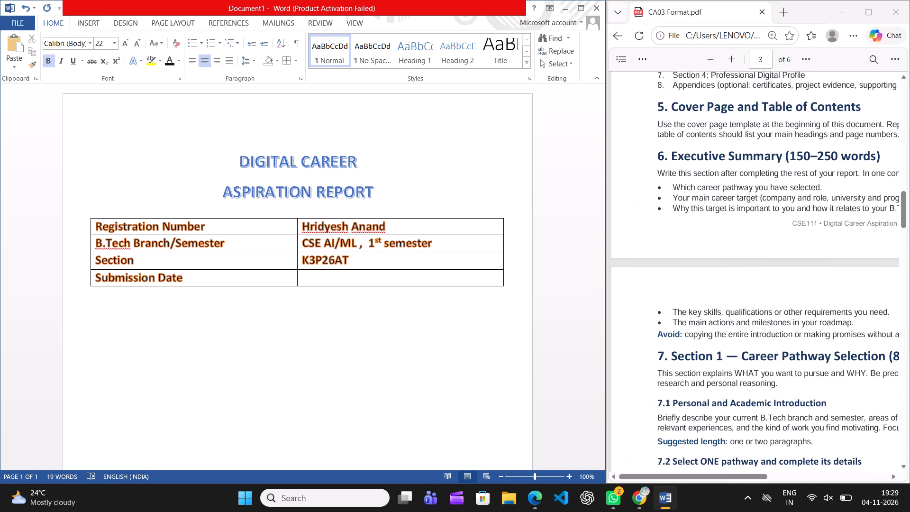
Read the opening of Section 1, Career Pathway Selection, including the personal introduction and placement pathway requirements, on page 3 of the format PDF.
{"action": "scroll", "coordinate": [806, 224], "scroll_direction": "down", "scroll_amount": 1}
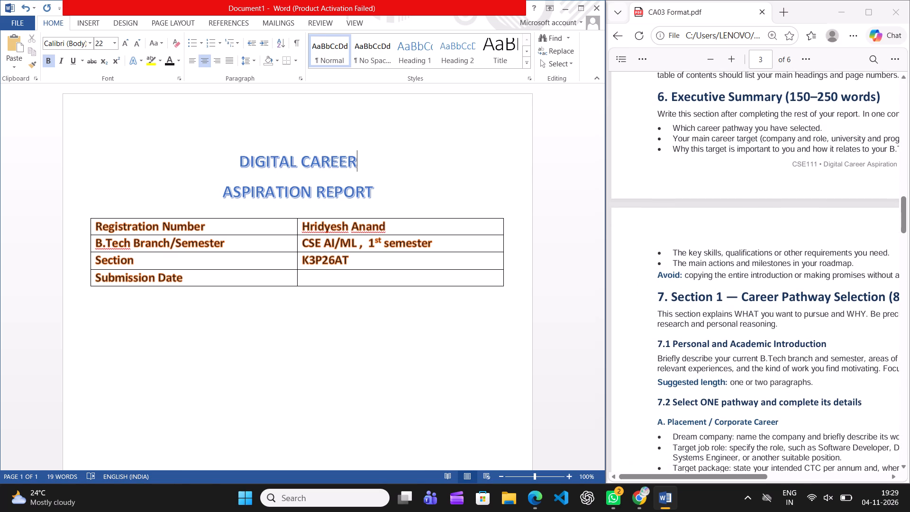
{"action": "scroll", "coordinate": [801, 273], "scroll_direction": "left", "scroll_amount": 1}
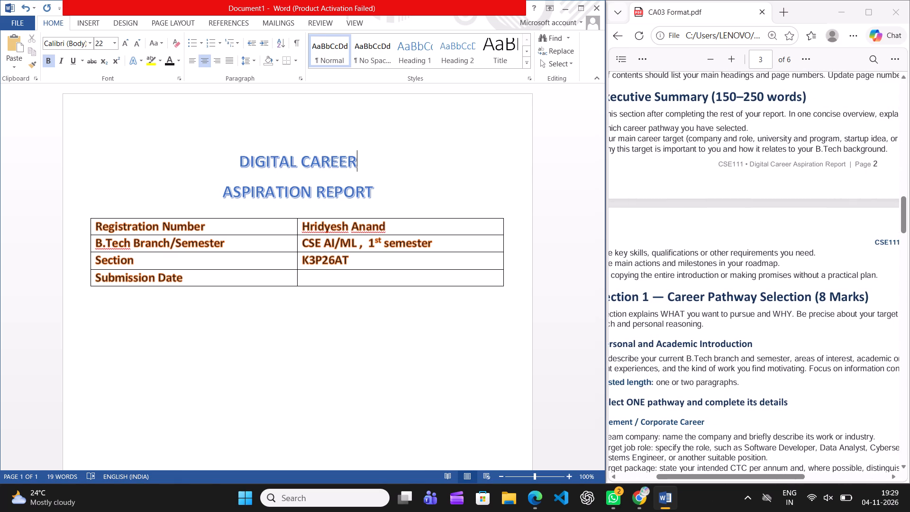
{"action": "scroll", "coordinate": [801, 273], "scroll_direction": "right", "scroll_amount": 1}
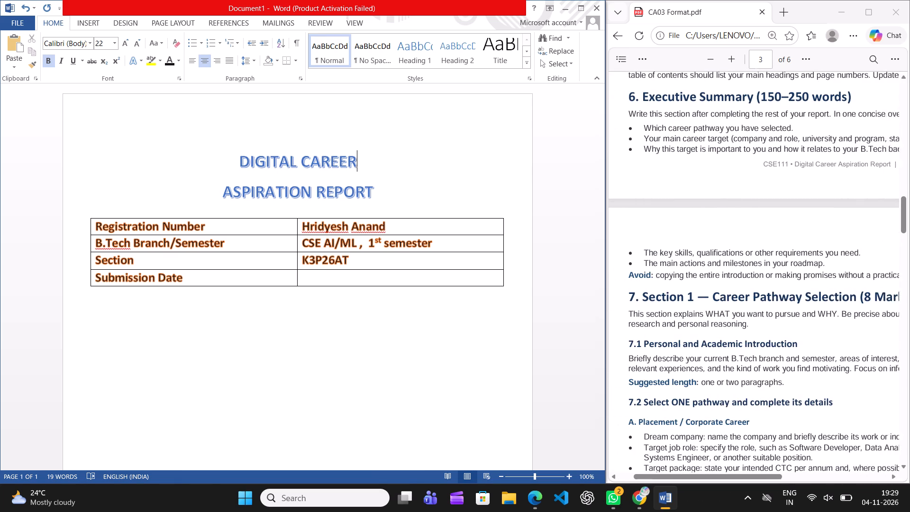
{"action": "scroll", "coordinate": [801, 273], "scroll_direction": "right", "scroll_amount": 1}
{"action": "scroll", "coordinate": [801, 273], "scroll_direction": "left", "scroll_amount": 1}
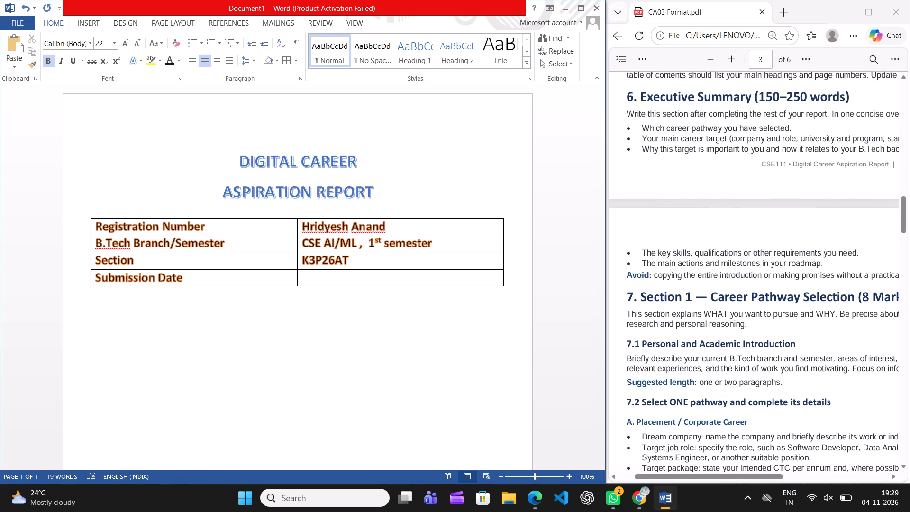
{"action": "scroll", "coordinate": [801, 273], "scroll_direction": "up", "scroll_amount": 2}
{"action": "scroll", "coordinate": [801, 273], "scroll_direction": "down", "scroll_amount": 1}
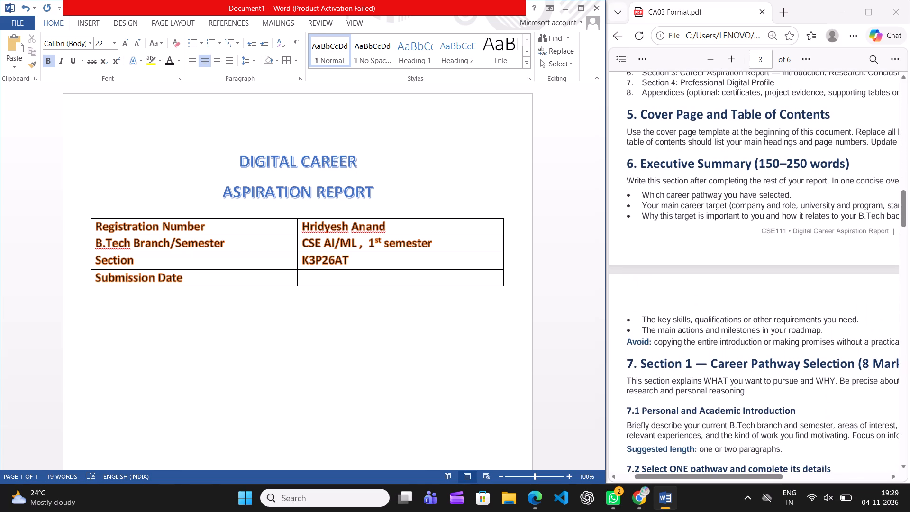
{"action": "scroll", "coordinate": [801, 273], "scroll_direction": "down", "scroll_amount": 3}
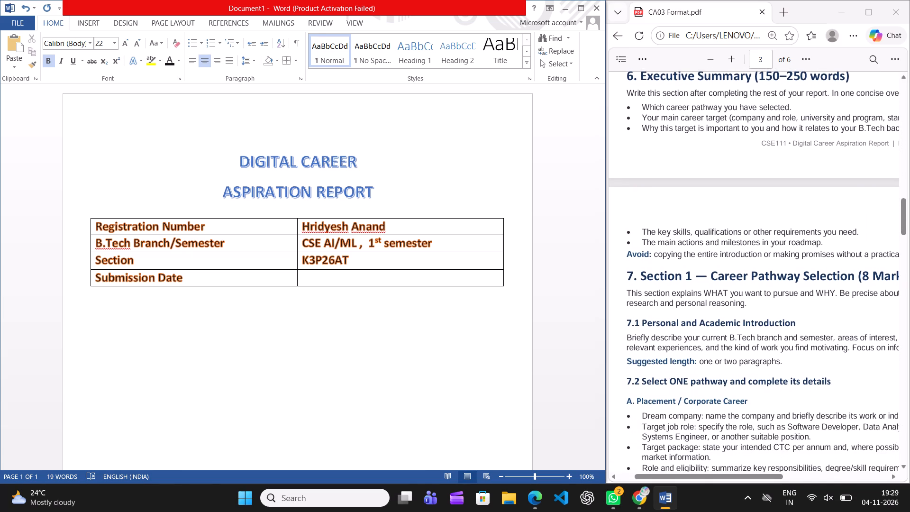
{"action": "scroll", "coordinate": [801, 273], "scroll_direction": "down", "scroll_amount": 1}
{"action": "scroll", "coordinate": [801, 273], "scroll_direction": "left", "scroll_amount": 1}
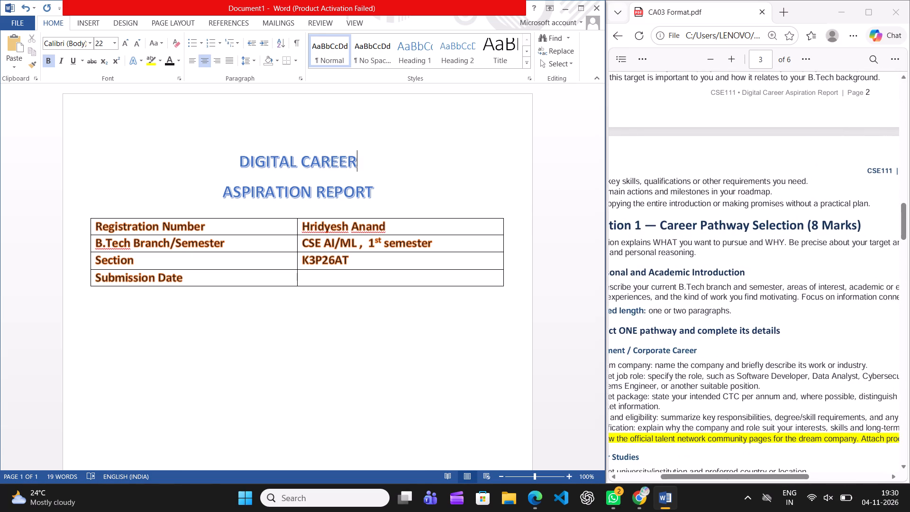
{"action": "scroll", "coordinate": [801, 273], "scroll_direction": "right", "scroll_amount": 1}
{"action": "scroll", "coordinate": [801, 273], "scroll_direction": "left", "scroll_amount": 1}
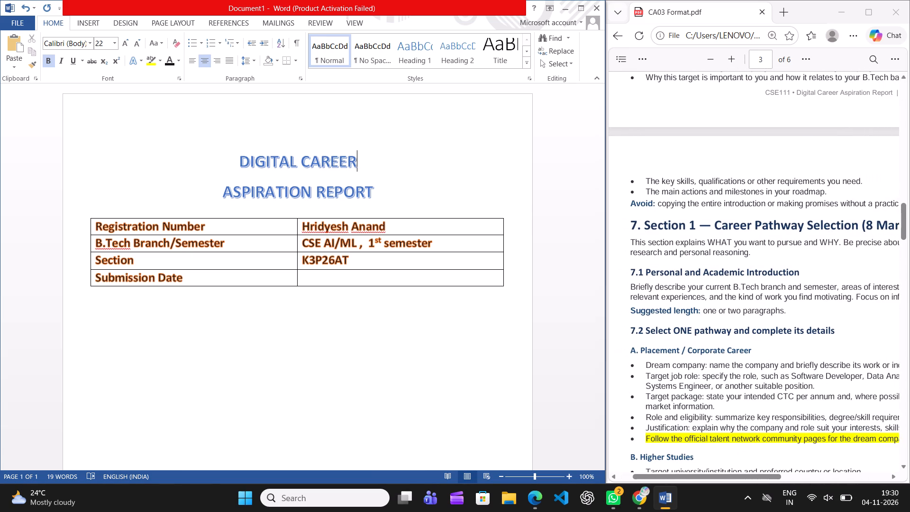
{"action": "scroll", "coordinate": [801, 273], "scroll_direction": "left", "scroll_amount": 2}
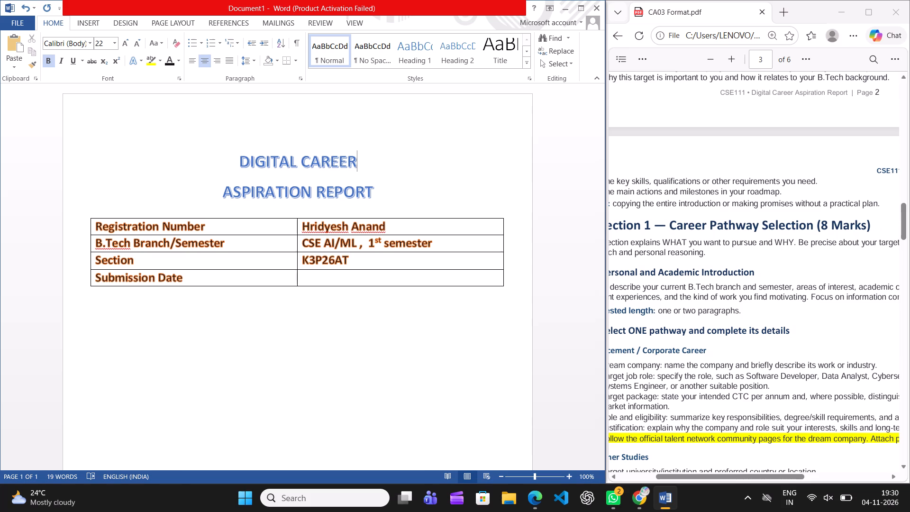
{"action": "scroll", "coordinate": [801, 273], "scroll_direction": "right", "scroll_amount": 1}
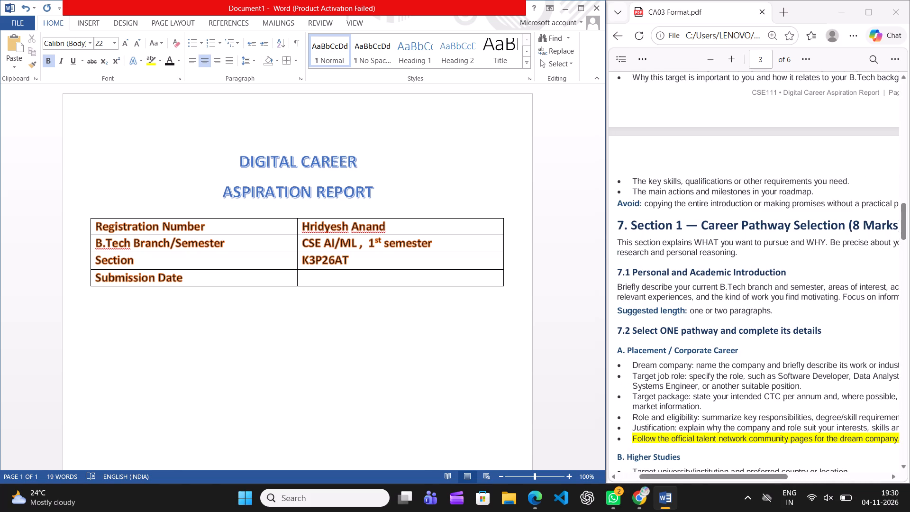
Review the four career pathway options and the career choice justification questions in Section 1 of the format PDF.
{"action": "scroll", "coordinate": [801, 273], "scroll_direction": "down", "scroll_amount": 1}
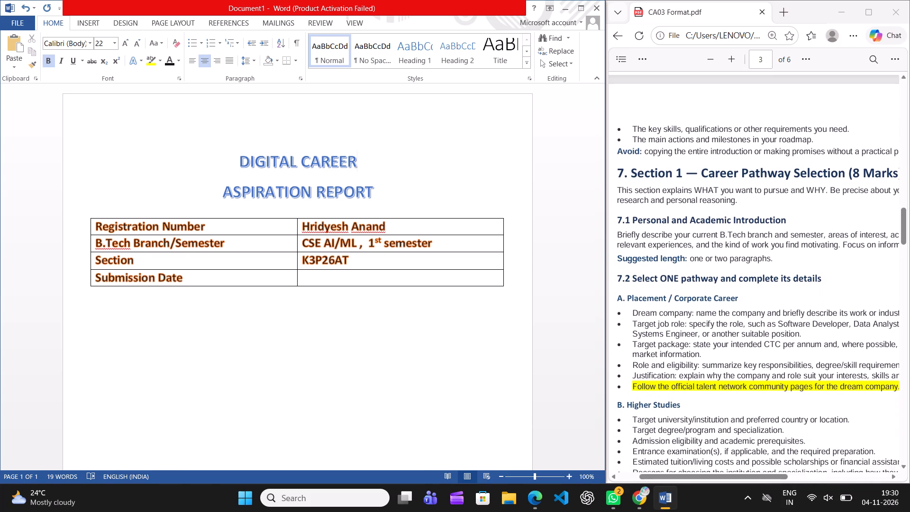
{"action": "scroll", "coordinate": [801, 273], "scroll_direction": "down", "scroll_amount": 3}
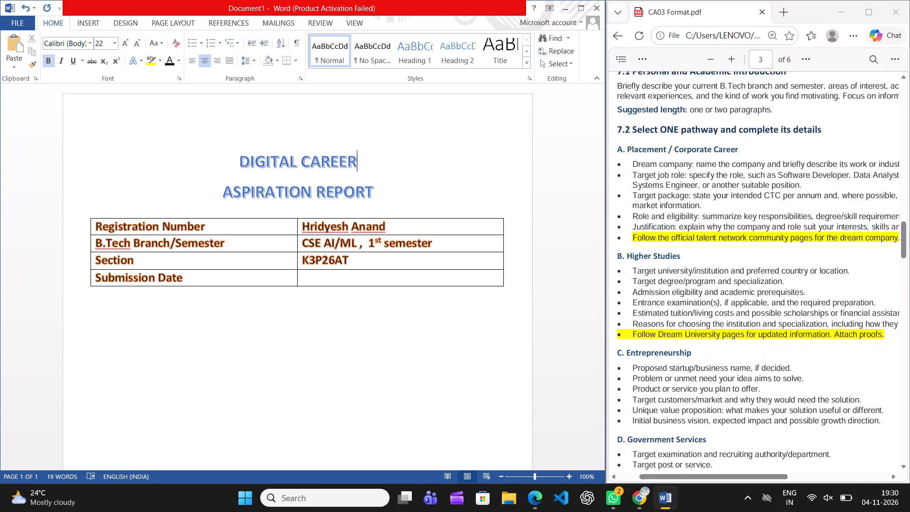
{"action": "scroll", "coordinate": [801, 273], "scroll_direction": "down", "scroll_amount": 2}
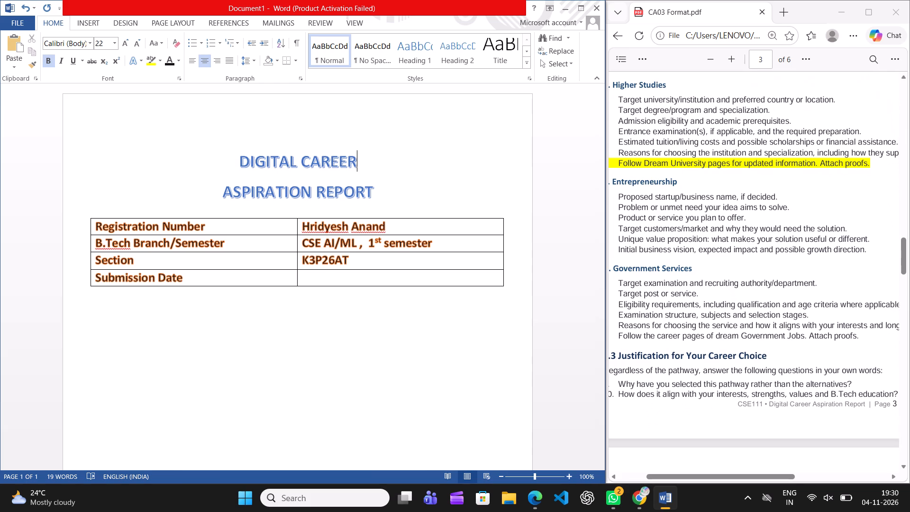
{"action": "scroll", "coordinate": [801, 273], "scroll_direction": "down", "scroll_amount": 3}
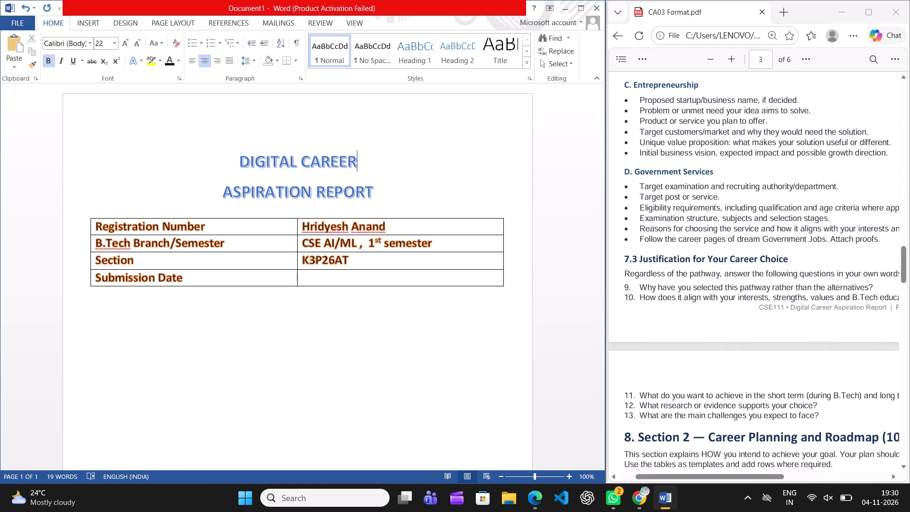
{"action": "scroll", "coordinate": [801, 273], "scroll_direction": "down", "scroll_amount": 1}
{"action": "scroll", "coordinate": [801, 273], "scroll_direction": "up", "scroll_amount": 3}
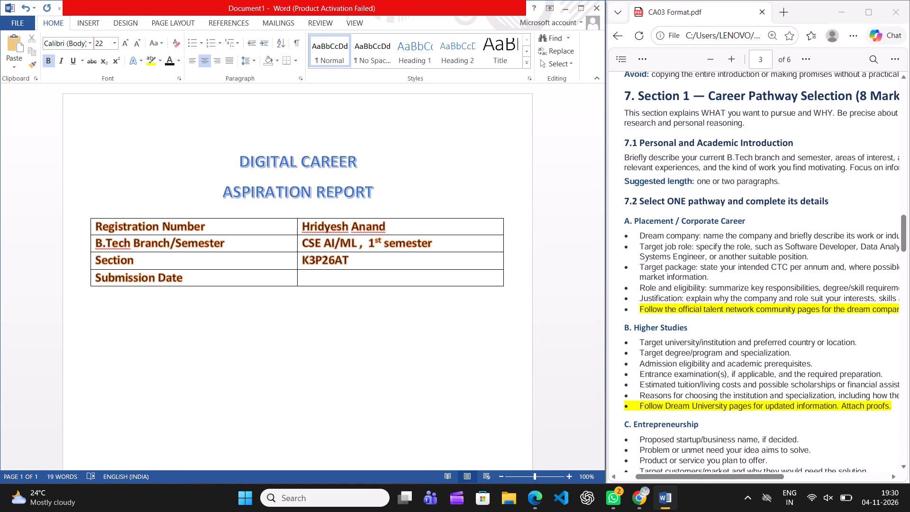
{"action": "scroll", "coordinate": [801, 273], "scroll_direction": "down", "scroll_amount": 4}
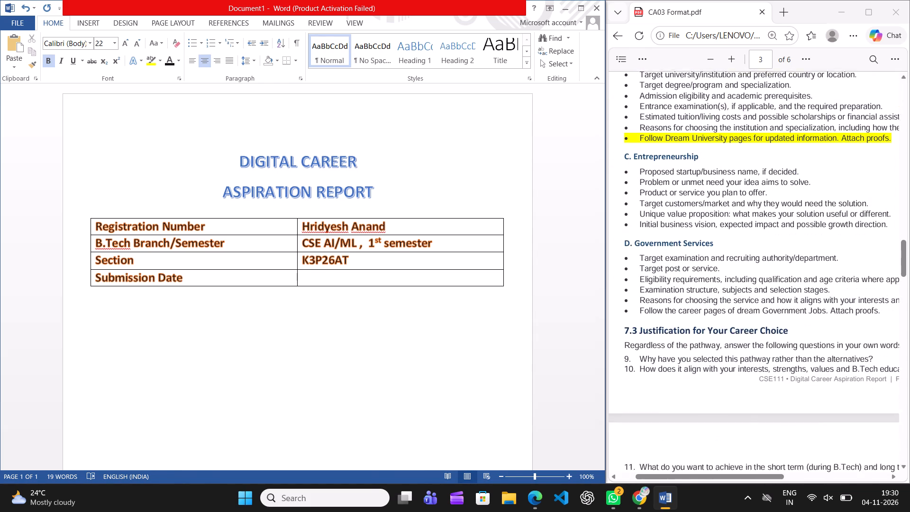
{"action": "scroll", "coordinate": [801, 273], "scroll_direction": "down", "scroll_amount": 3}
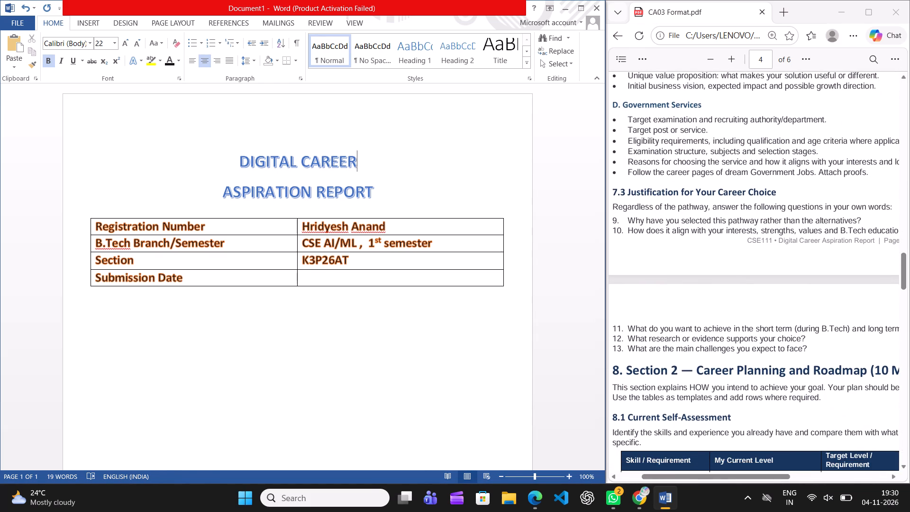
Read the Section 2 self-assessment table and the career requirements and skill-development plan on page 4 of the format PDF.
{"action": "scroll", "coordinate": [801, 273], "scroll_direction": "down", "scroll_amount": 2}
{"action": "scroll", "coordinate": [801, 273], "scroll_direction": "left", "scroll_amount": 1}
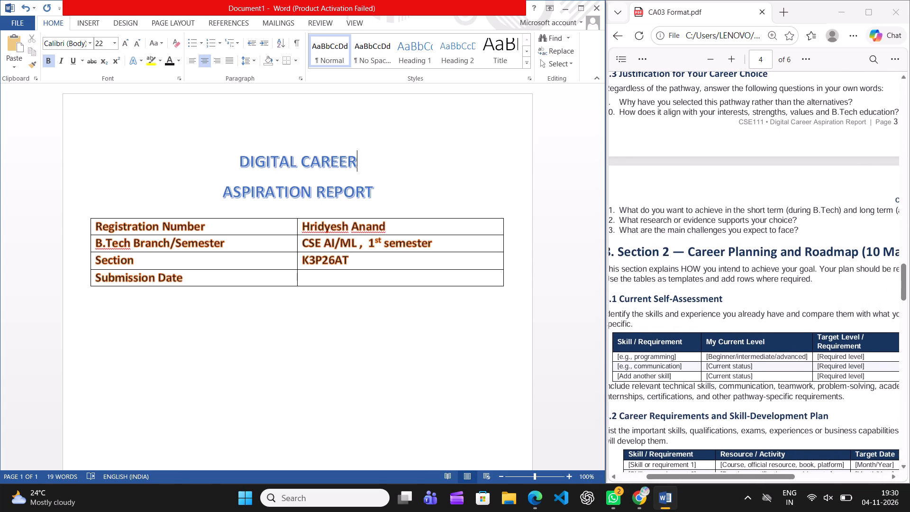
{"action": "scroll", "coordinate": [801, 273], "scroll_direction": "left", "scroll_amount": 1}
{"action": "scroll", "coordinate": [801, 273], "scroll_direction": "right", "scroll_amount": 1}
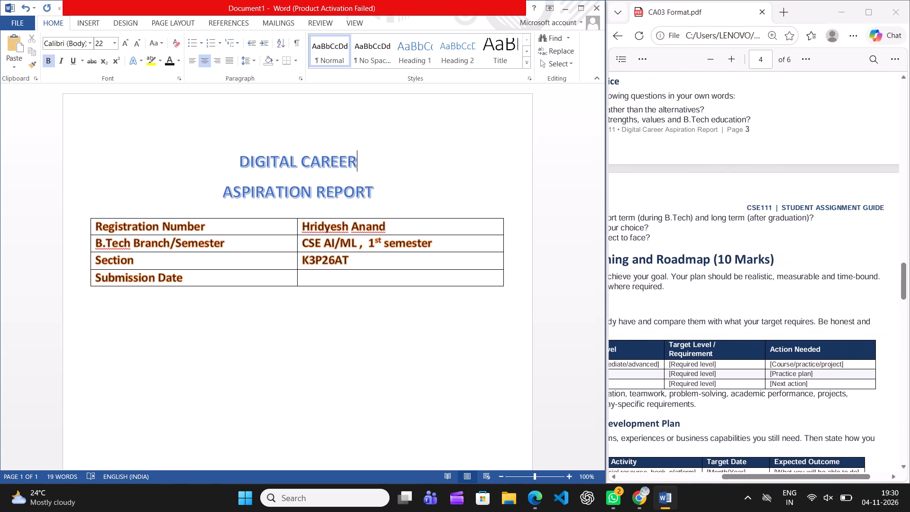
{"action": "scroll", "coordinate": [801, 273], "scroll_direction": "right", "scroll_amount": 2}
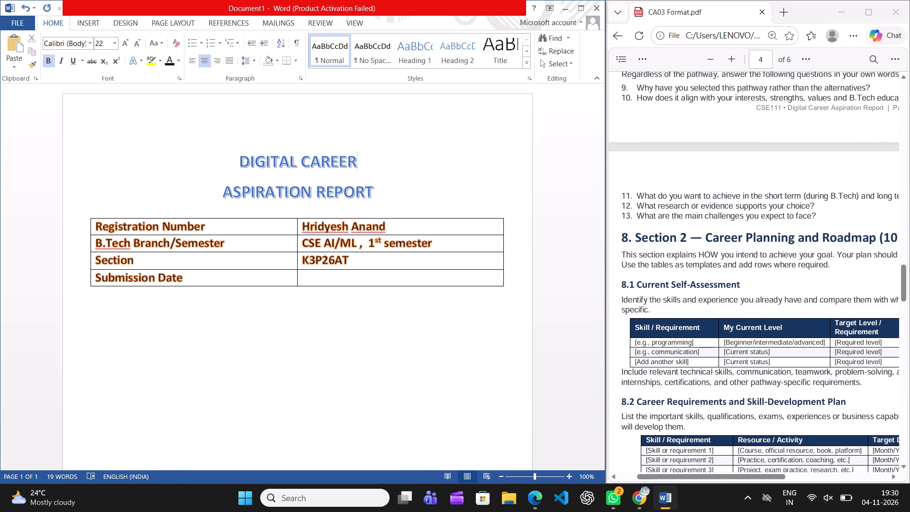
{"action": "scroll", "coordinate": [801, 273], "scroll_direction": "right", "scroll_amount": 1}
{"action": "scroll", "coordinate": [801, 273], "scroll_direction": "down", "scroll_amount": 2}
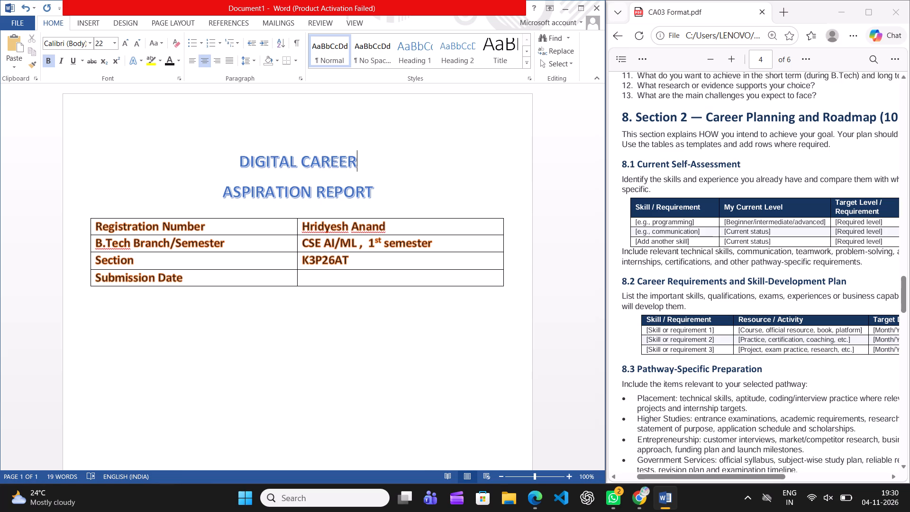
{"action": "scroll", "coordinate": [699, 222], "scroll_direction": "left", "scroll_amount": 1}
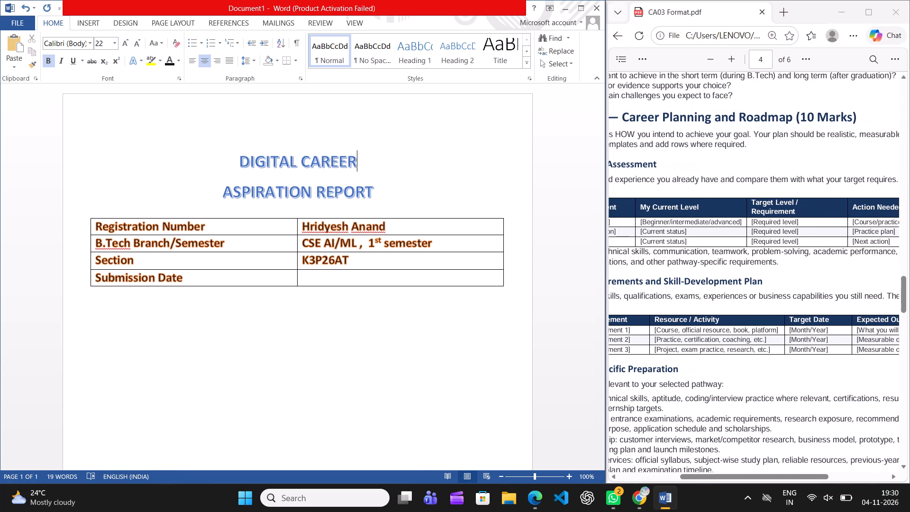
{"action": "scroll", "coordinate": [699, 222], "scroll_direction": "left", "scroll_amount": 1}
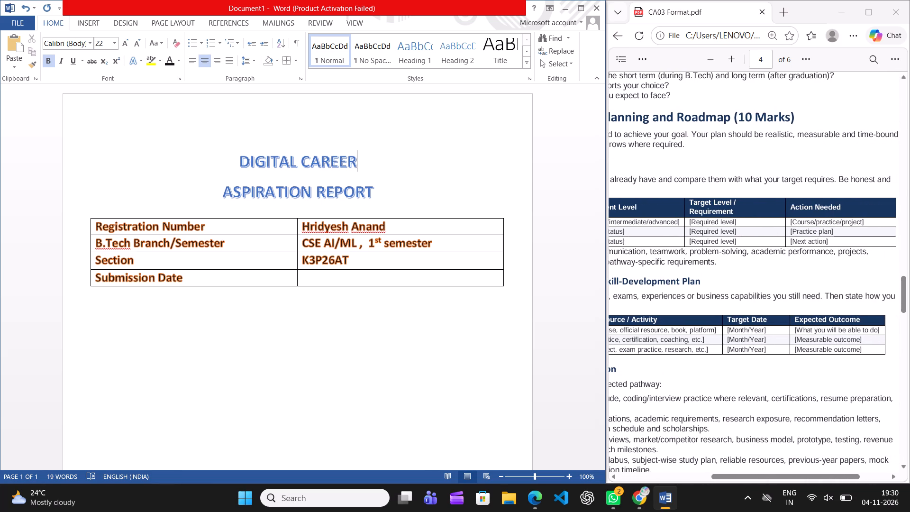
{"action": "scroll", "coordinate": [809, 221], "scroll_direction": "right", "scroll_amount": 4}
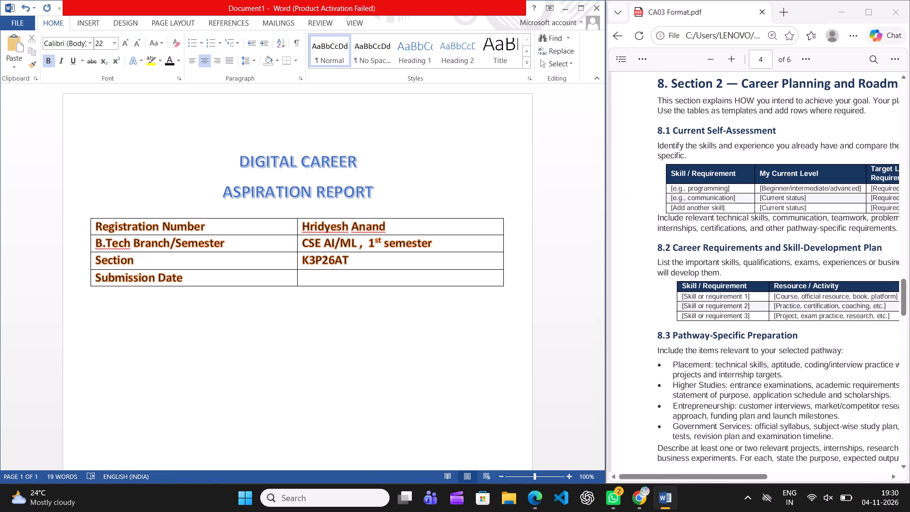
Review the pathway-specific preparation items and the time-bound career roadmap table in Section 2 of the format PDF.
{"action": "scroll", "coordinate": [809, 221], "scroll_direction": "down", "scroll_amount": 2}
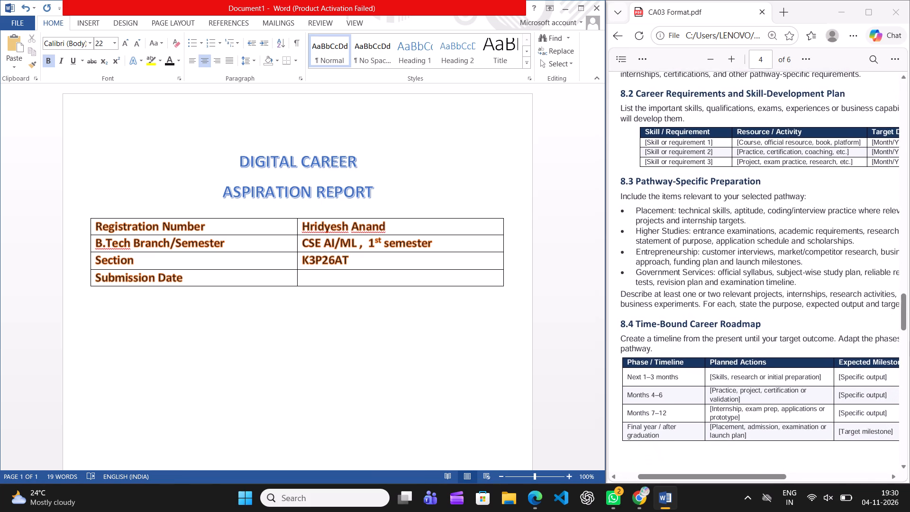
{"action": "scroll", "coordinate": [809, 221], "scroll_direction": "down", "scroll_amount": 1}
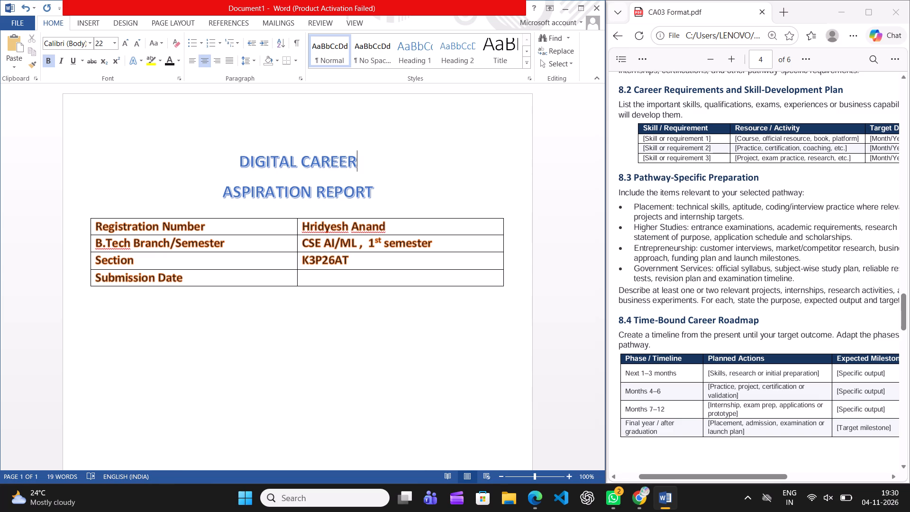
{"action": "scroll", "coordinate": [809, 221], "scroll_direction": "down", "scroll_amount": 1}
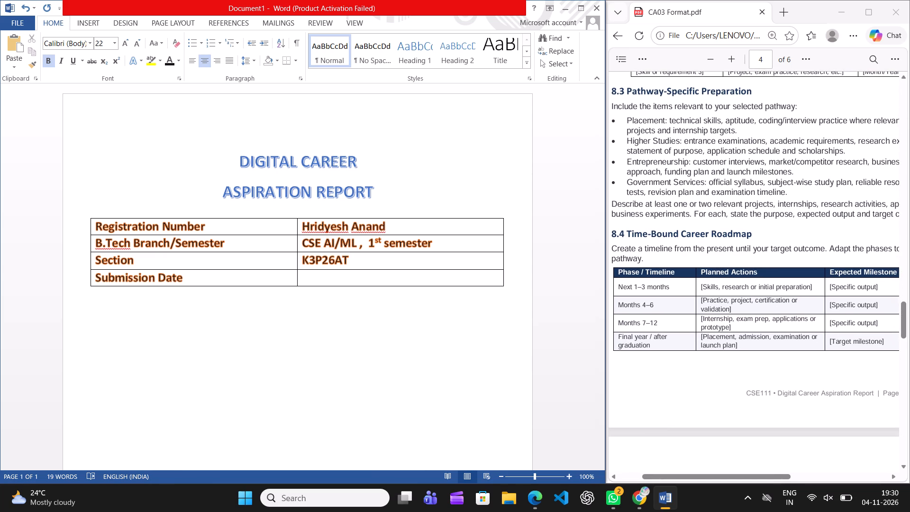
{"action": "scroll", "coordinate": [809, 221], "scroll_direction": "up", "scroll_amount": 1}
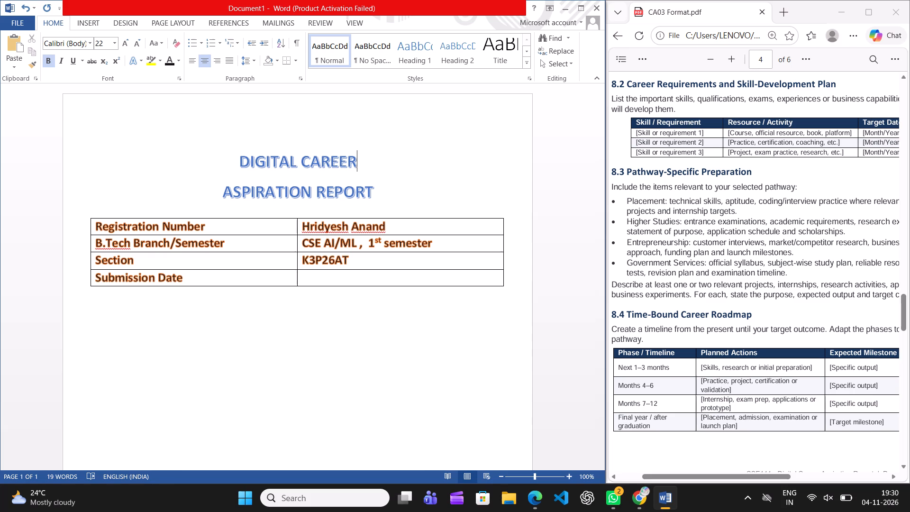
{"action": "scroll", "coordinate": [806, 203], "scroll_direction": "down", "scroll_amount": 2}
{"action": "scroll", "coordinate": [806, 203], "scroll_direction": "left", "scroll_amount": 1}
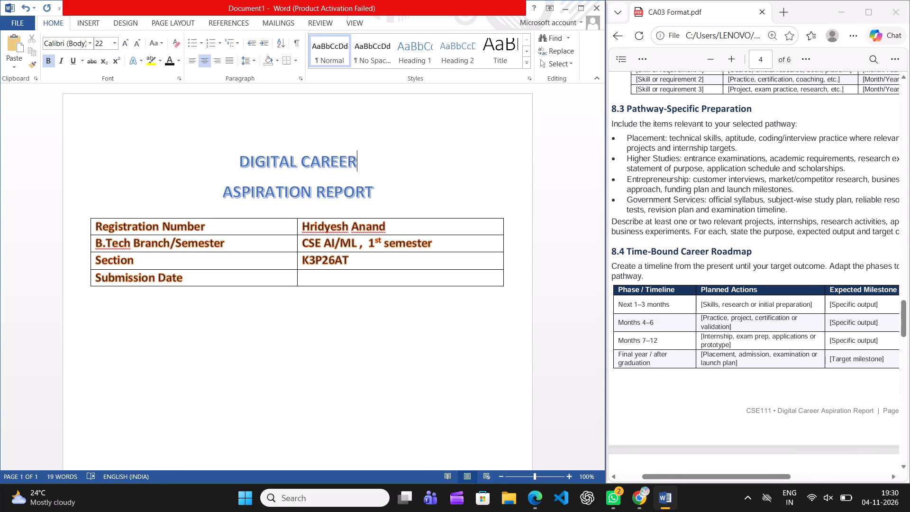
{"action": "scroll", "coordinate": [806, 203], "scroll_direction": "left", "scroll_amount": 2}
{"action": "scroll", "coordinate": [806, 203], "scroll_direction": "right", "scroll_amount": 3}
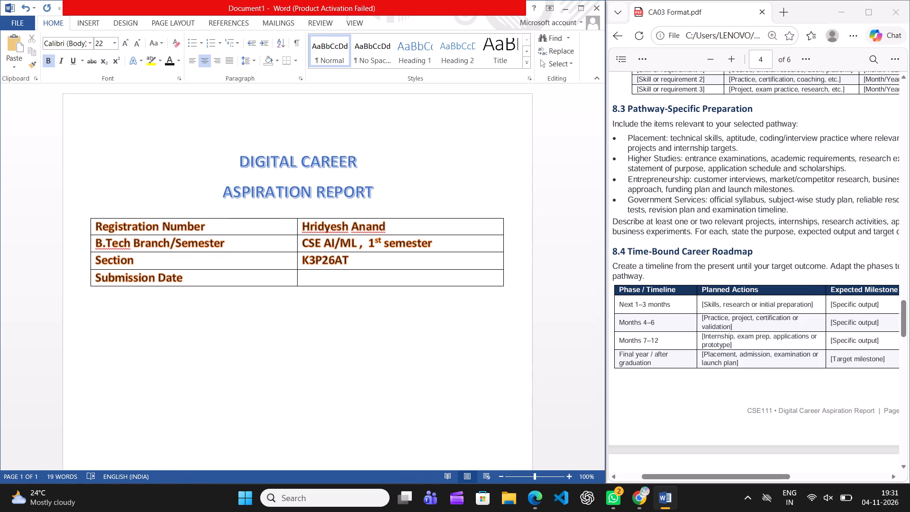
Read the challenges and contingency plan table and the progress monitoring guidance on page 5 of the format PDF.
{"action": "scroll", "coordinate": [806, 203], "scroll_direction": "down", "scroll_amount": 1}
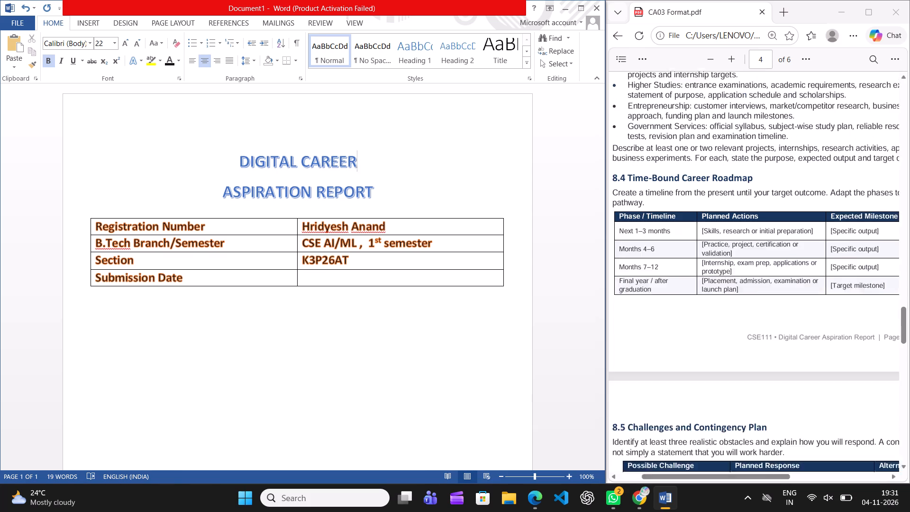
{"action": "scroll", "coordinate": [806, 203], "scroll_direction": "down", "scroll_amount": 2}
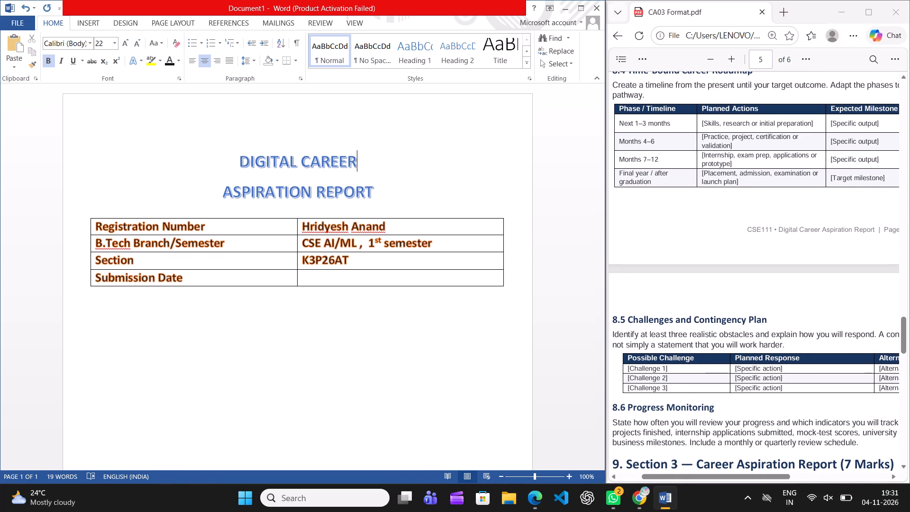
{"action": "scroll", "coordinate": [806, 203], "scroll_direction": "up", "scroll_amount": 1}
{"action": "scroll", "coordinate": [806, 203], "scroll_direction": "down", "scroll_amount": 1}
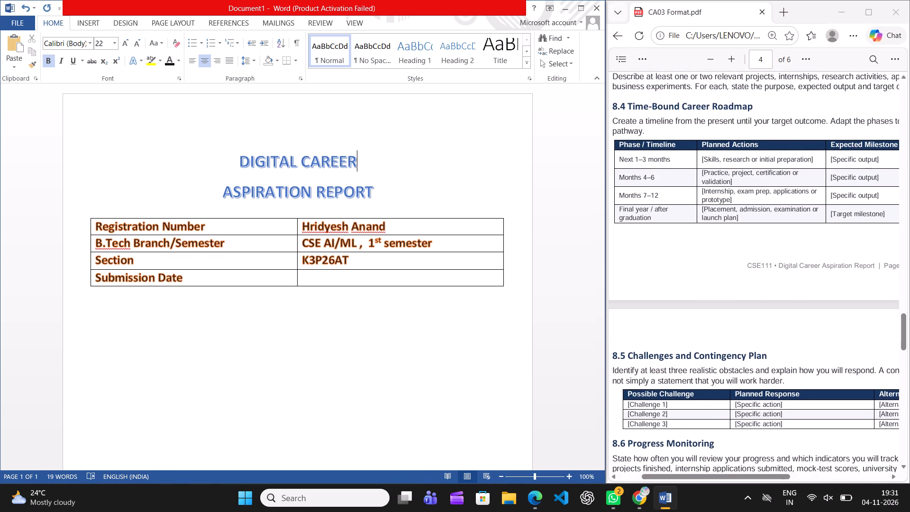
{"action": "scroll", "coordinate": [806, 203], "scroll_direction": "down", "scroll_amount": 2}
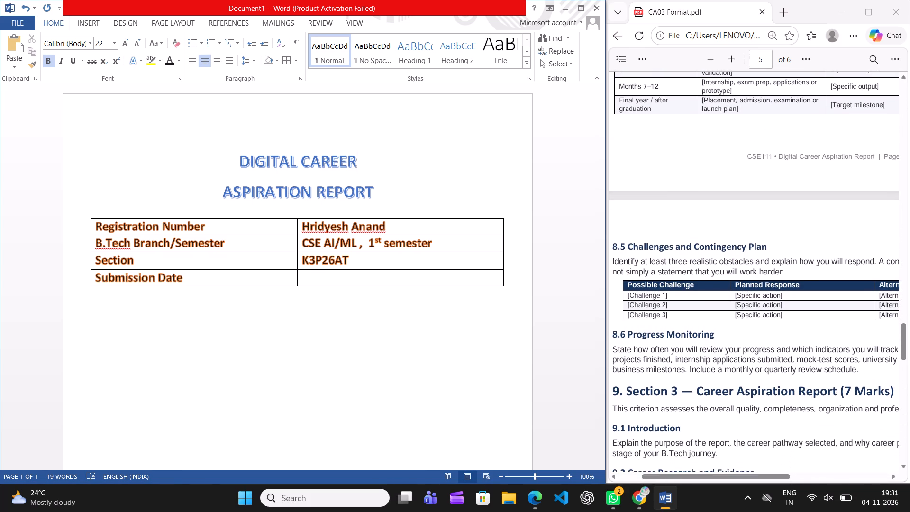
{"action": "scroll", "coordinate": [806, 203], "scroll_direction": "down", "scroll_amount": 1}
{"action": "scroll", "coordinate": [806, 203], "scroll_direction": "left", "scroll_amount": 1}
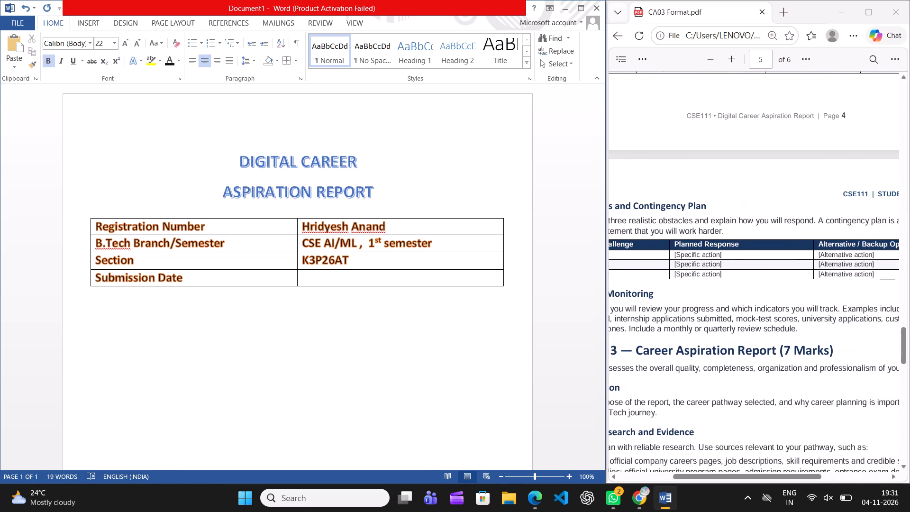
{"action": "scroll", "coordinate": [806, 203], "scroll_direction": "left", "scroll_amount": 2}
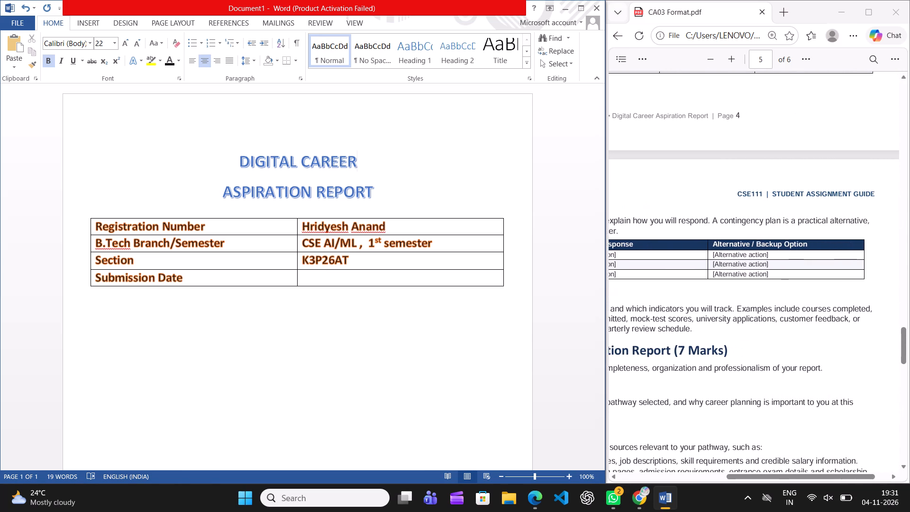
{"action": "scroll", "coordinate": [806, 203], "scroll_direction": "left", "scroll_amount": 1}
{"action": "scroll", "coordinate": [806, 203], "scroll_direction": "right", "scroll_amount": 2}
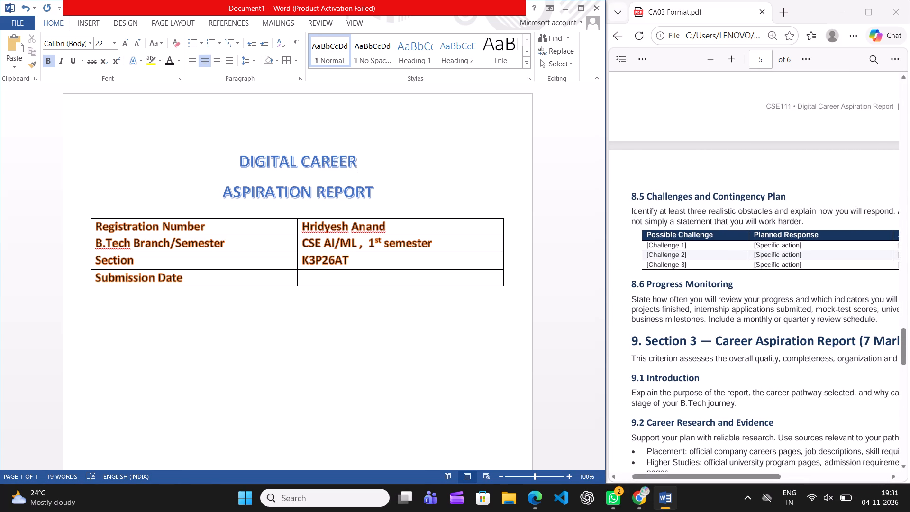
Read the full width of Section 3, Career Aspiration Report, covering its introduction, career research and evidence, and conclusion requirements.
{"action": "scroll", "coordinate": [806, 203], "scroll_direction": "down", "scroll_amount": 1}
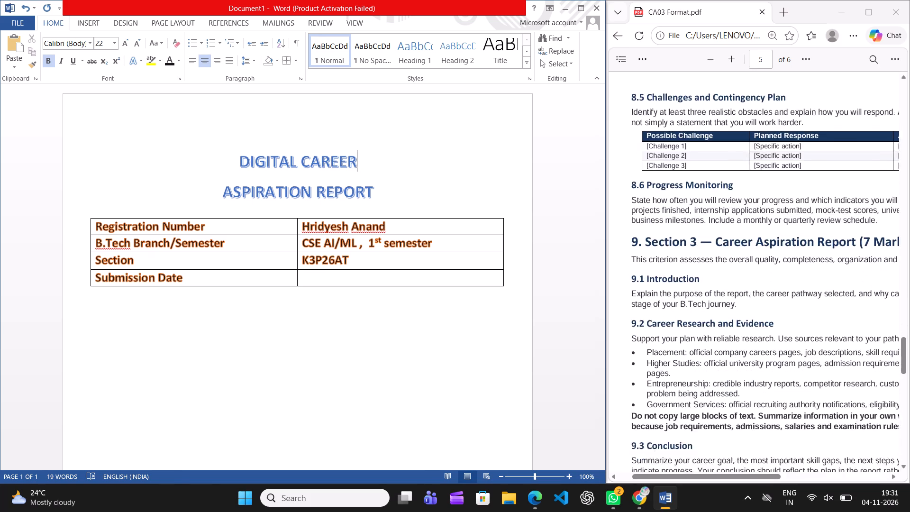
{"action": "scroll", "coordinate": [806, 203], "scroll_direction": "down", "scroll_amount": 1}
{"action": "scroll", "coordinate": [806, 203], "scroll_direction": "up", "scroll_amount": 1}
{"action": "scroll", "coordinate": [806, 203], "scroll_direction": "left", "scroll_amount": 1}
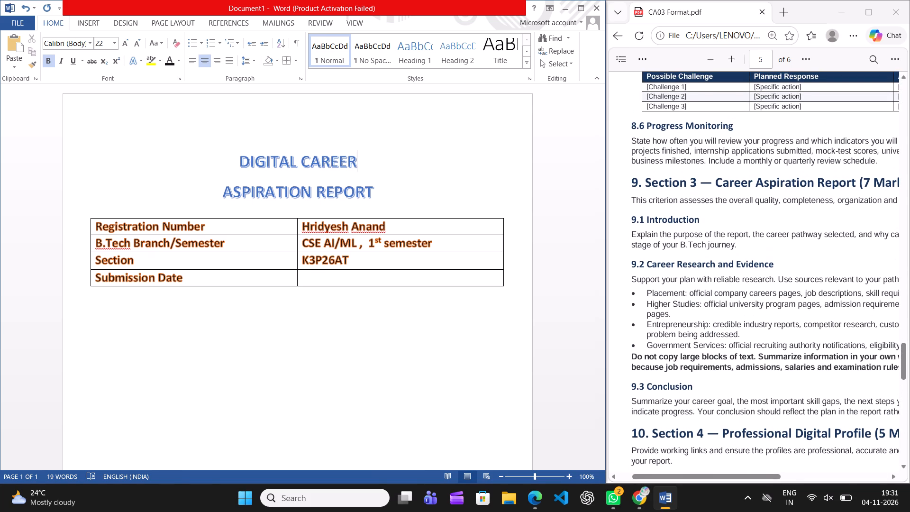
{"action": "scroll", "coordinate": [806, 203], "scroll_direction": "left", "scroll_amount": 2}
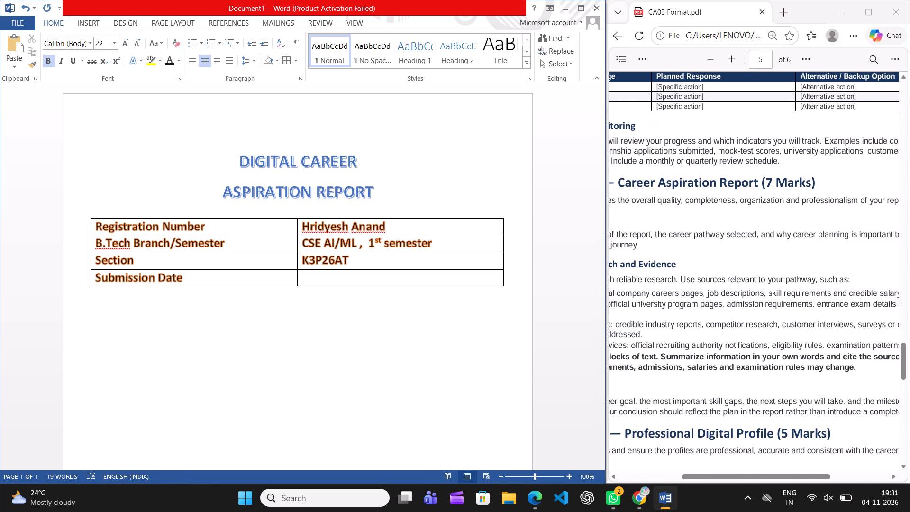
{"action": "scroll", "coordinate": [806, 203], "scroll_direction": "left", "scroll_amount": 2}
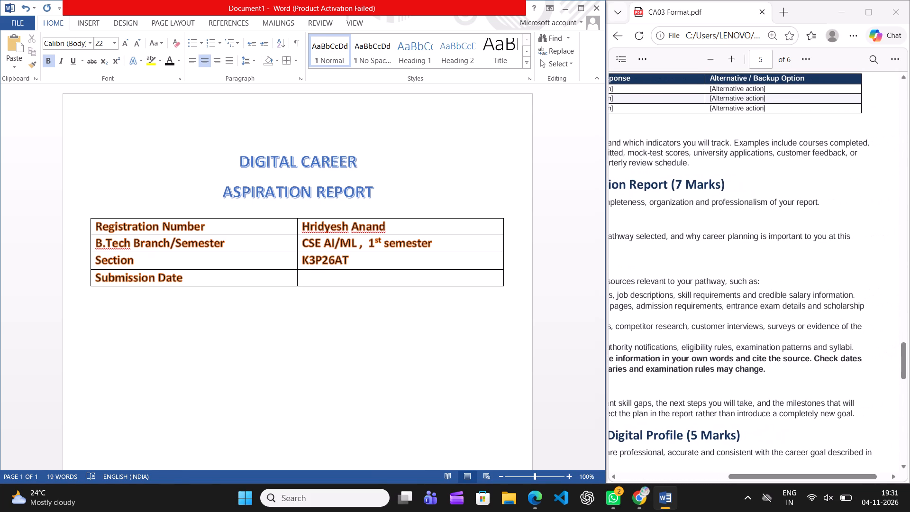
{"action": "scroll", "coordinate": [806, 203], "scroll_direction": "right", "scroll_amount": 2}
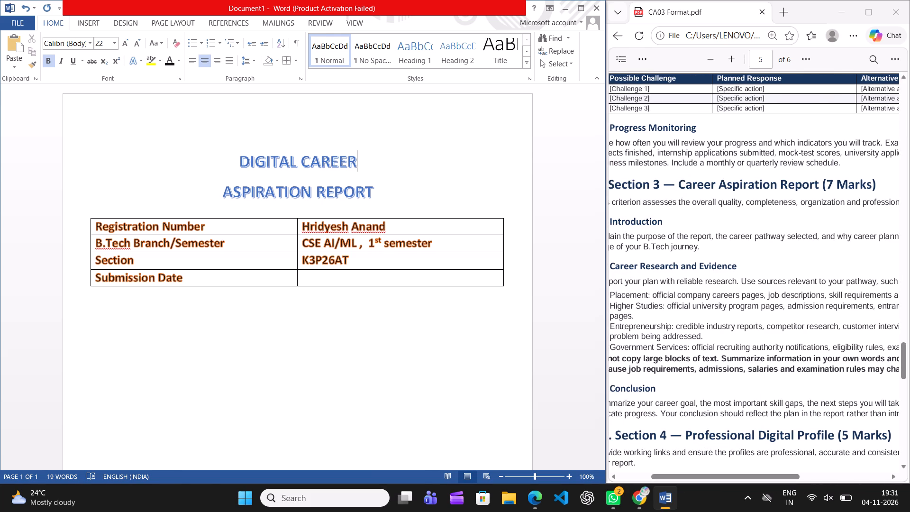
{"action": "scroll", "coordinate": [806, 203], "scroll_direction": "right", "scroll_amount": 1}
{"action": "scroll", "coordinate": [806, 203], "scroll_direction": "left", "scroll_amount": 1}
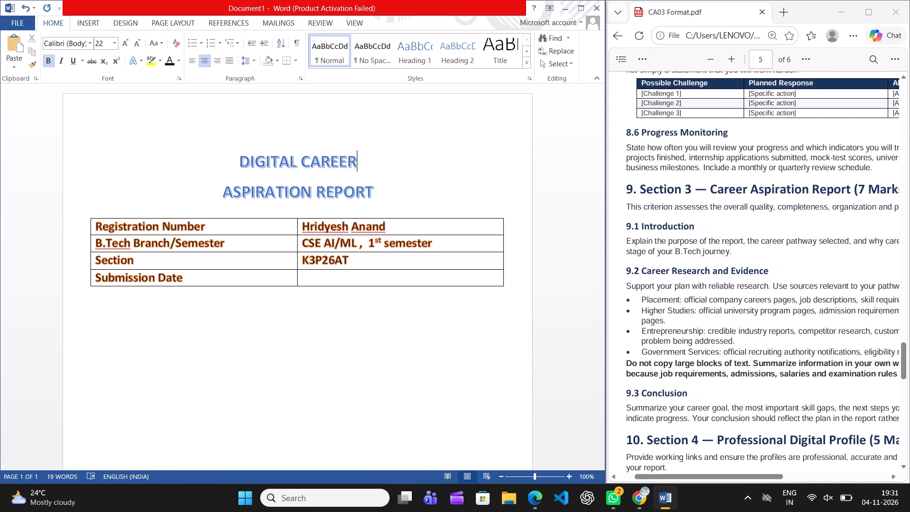
{"action": "scroll", "coordinate": [806, 203], "scroll_direction": "left", "scroll_amount": 4}
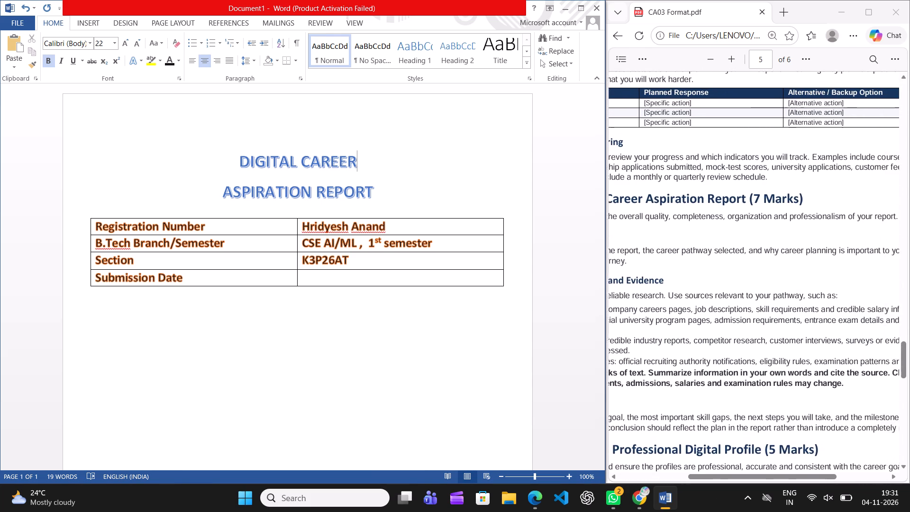
{"action": "scroll", "coordinate": [806, 203], "scroll_direction": "left", "scroll_amount": 1}
{"action": "scroll", "coordinate": [806, 203], "scroll_direction": "right", "scroll_amount": 1}
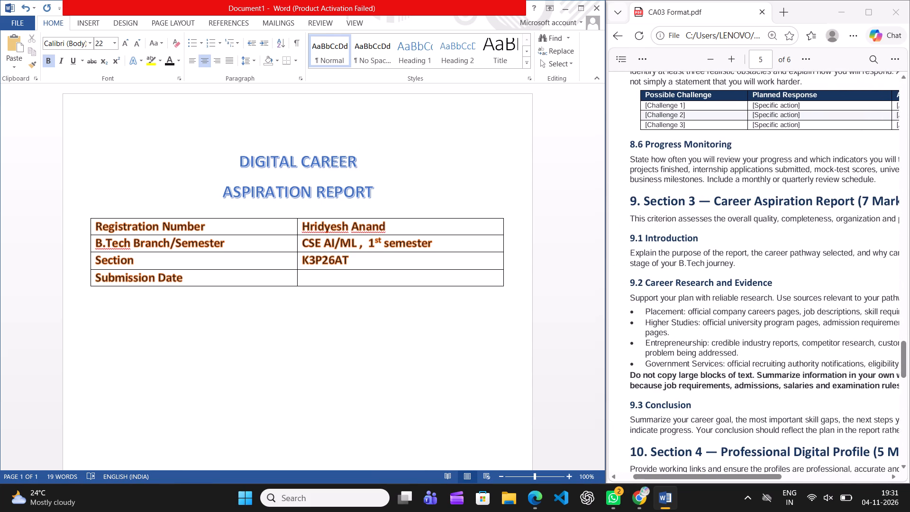
Reread the full width of Section 3 in the format PDF, covering the introduction, career research and evidence, and conclusion guidance.
{"action": "scroll", "coordinate": [800, 218], "scroll_direction": "down", "scroll_amount": 1}
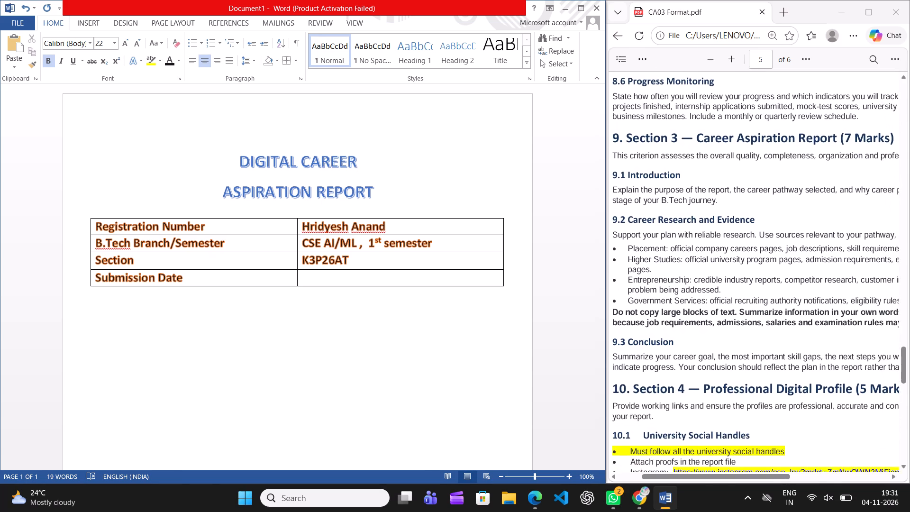
{"action": "scroll", "coordinate": [800, 218], "scroll_direction": "down", "scroll_amount": 2}
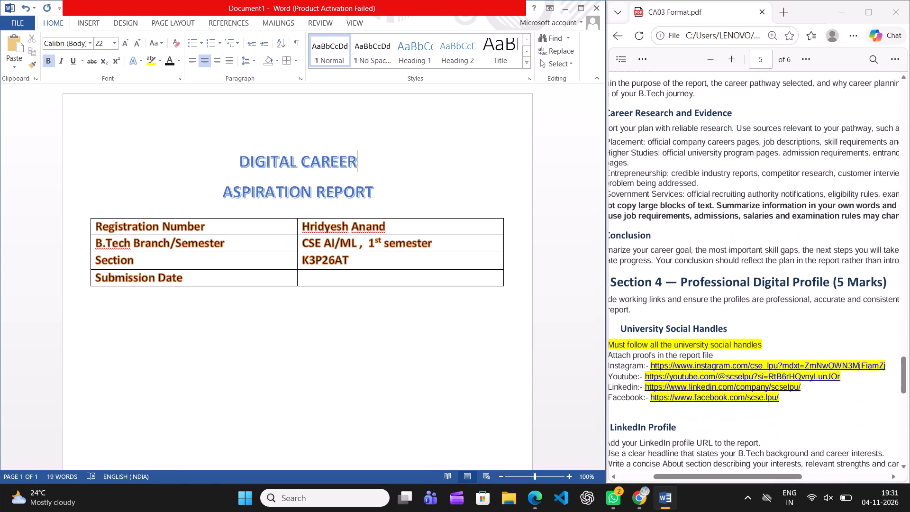
{"action": "scroll", "coordinate": [800, 218], "scroll_direction": "down", "scroll_amount": 1}
{"action": "scroll", "coordinate": [800, 218], "scroll_direction": "left", "scroll_amount": 1}
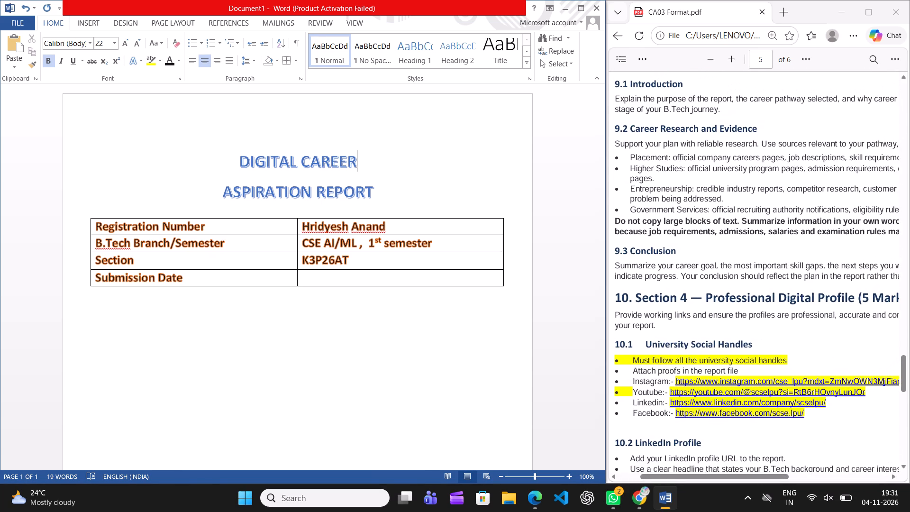
{"action": "scroll", "coordinate": [800, 218], "scroll_direction": "up", "scroll_amount": 1}
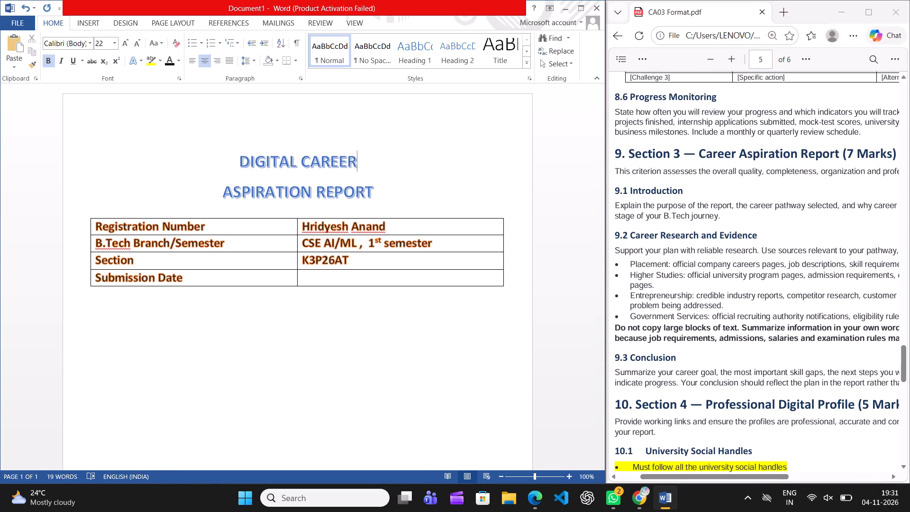
{"action": "scroll", "coordinate": [679, 183], "scroll_direction": "left", "scroll_amount": 1}
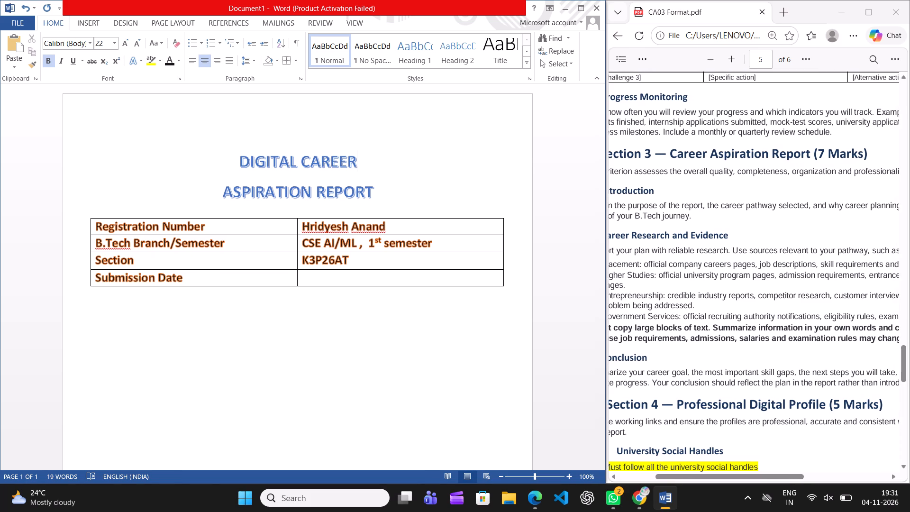
{"action": "scroll", "coordinate": [679, 183], "scroll_direction": "left", "scroll_amount": 1}
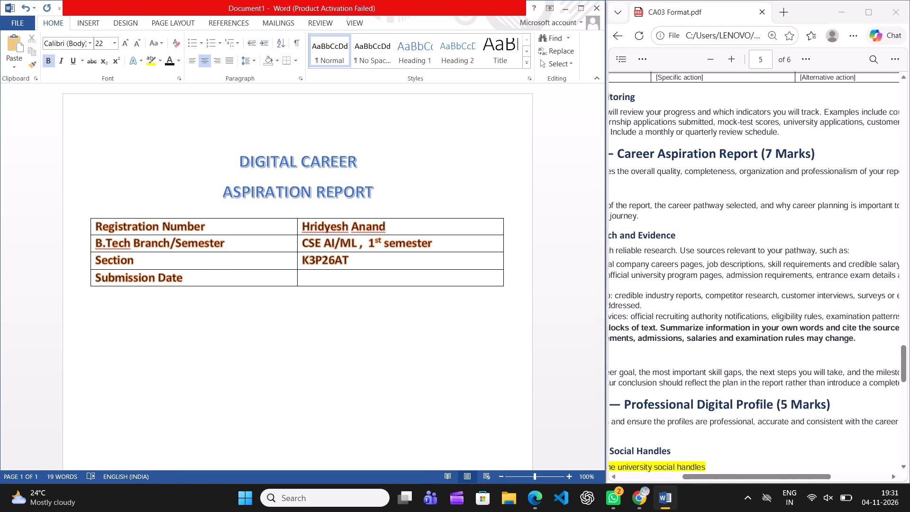
{"action": "scroll", "coordinate": [679, 183], "scroll_direction": "left", "scroll_amount": 1}
{"action": "scroll", "coordinate": [679, 183], "scroll_direction": "right", "scroll_amount": 3}
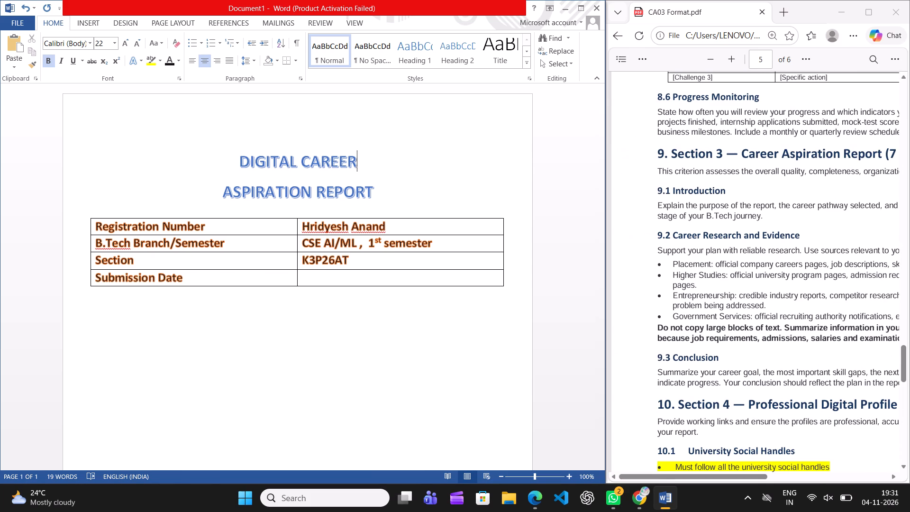
{"action": "scroll", "coordinate": [679, 183], "scroll_direction": "left", "scroll_amount": 1}
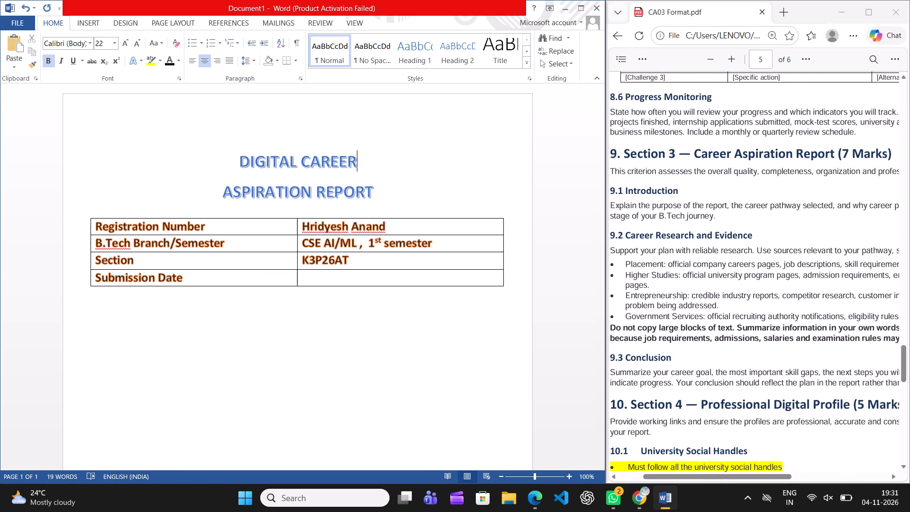
{"action": "scroll", "coordinate": [679, 183], "scroll_direction": "left", "scroll_amount": 5}
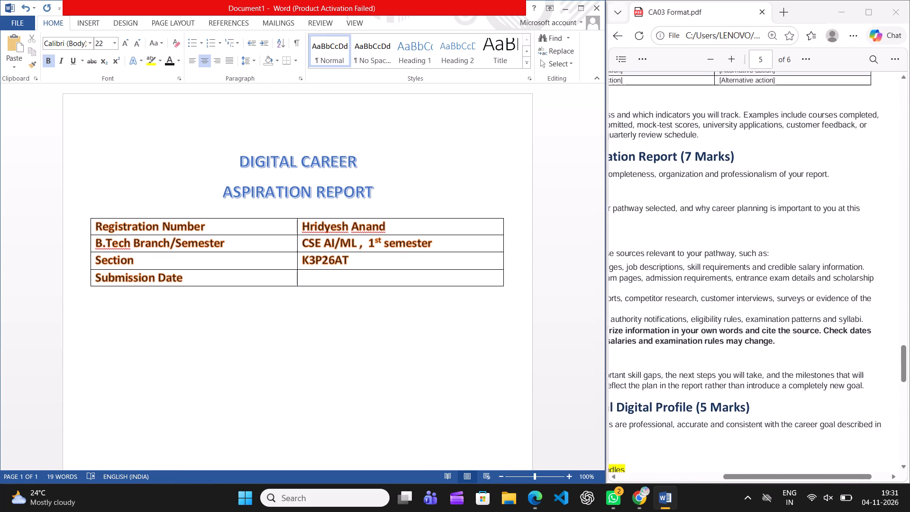
{"action": "scroll", "coordinate": [679, 183], "scroll_direction": "left", "scroll_amount": 1}
{"action": "scroll", "coordinate": [679, 183], "scroll_direction": "right", "scroll_amount": 1}
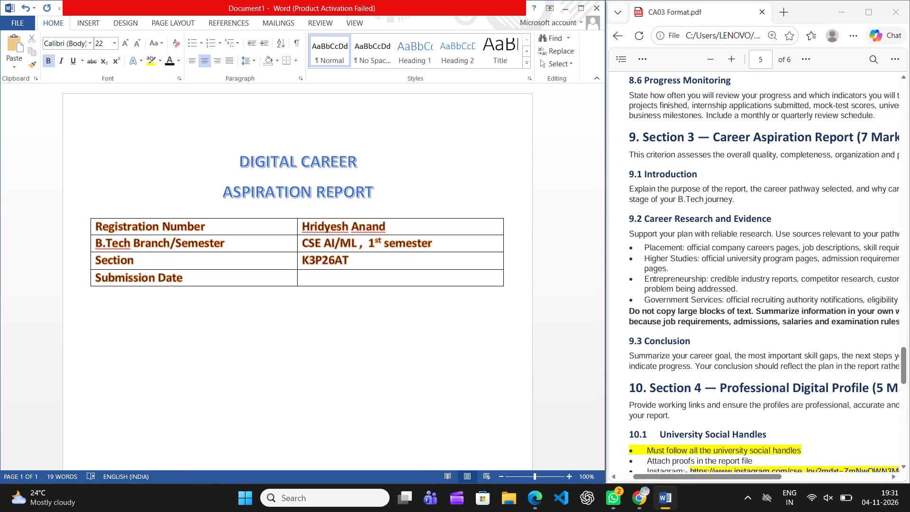
Examine the Section 3 conclusion guidance and the opening instructions of Section 4, Professional Digital Profile, across the page width.
{"action": "scroll", "coordinate": [679, 183], "scroll_direction": "down", "scroll_amount": 1}
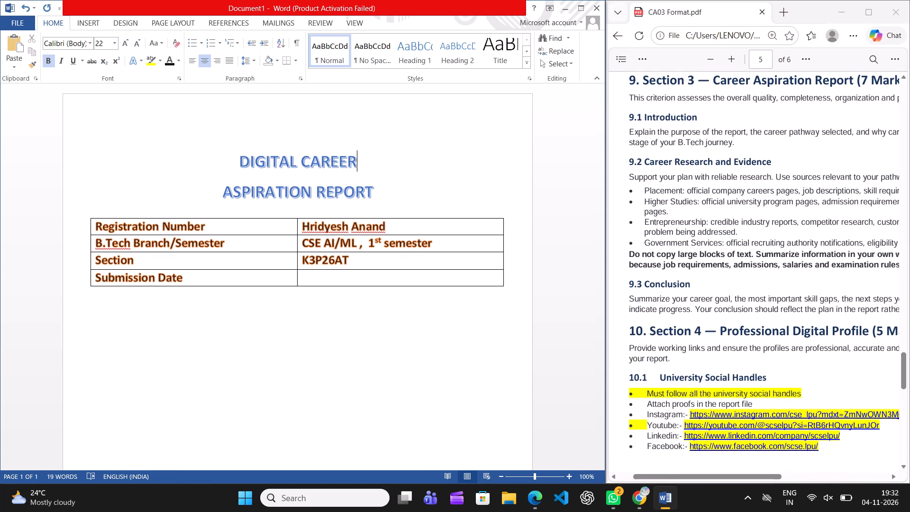
{"action": "scroll", "coordinate": [811, 176], "scroll_direction": "left", "scroll_amount": 1}
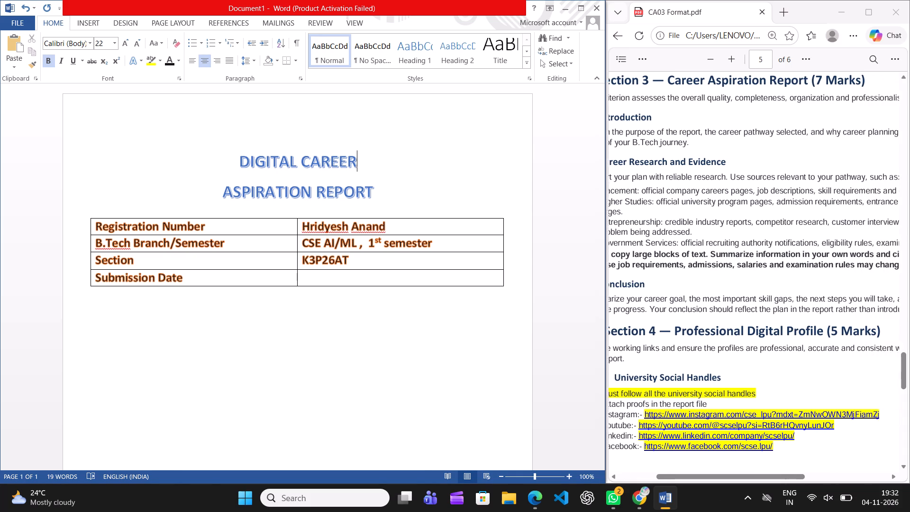
{"action": "scroll", "coordinate": [811, 176], "scroll_direction": "left", "scroll_amount": 2}
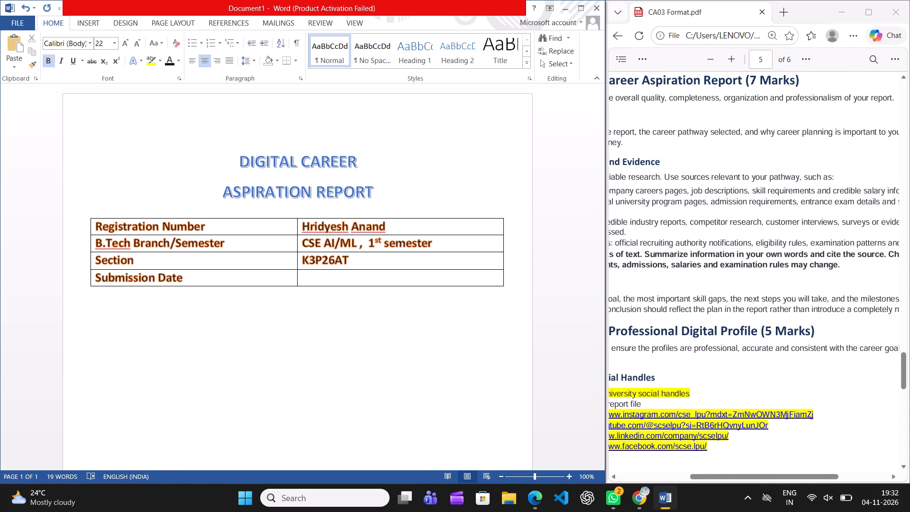
{"action": "scroll", "coordinate": [811, 176], "scroll_direction": "right", "scroll_amount": 1}
{"action": "scroll", "coordinate": [811, 176], "scroll_direction": "left", "scroll_amount": 1}
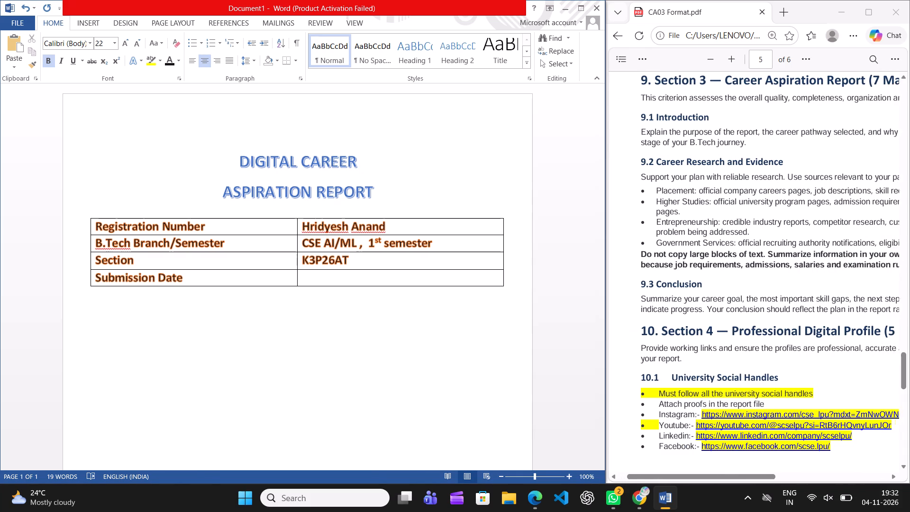
{"action": "scroll", "coordinate": [811, 176], "scroll_direction": "left", "scroll_amount": 2}
{"action": "scroll", "coordinate": [811, 176], "scroll_direction": "right", "scroll_amount": 1}
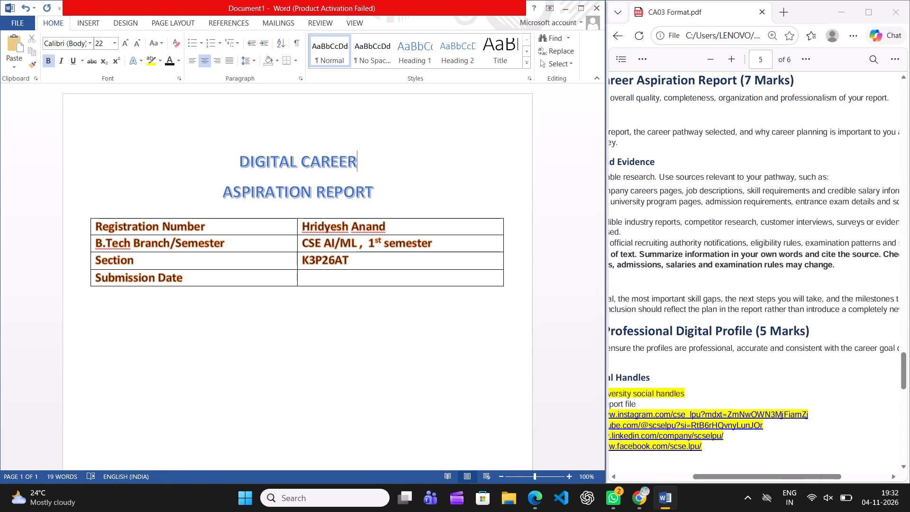
{"action": "scroll", "coordinate": [811, 176], "scroll_direction": "right", "scroll_amount": 1}
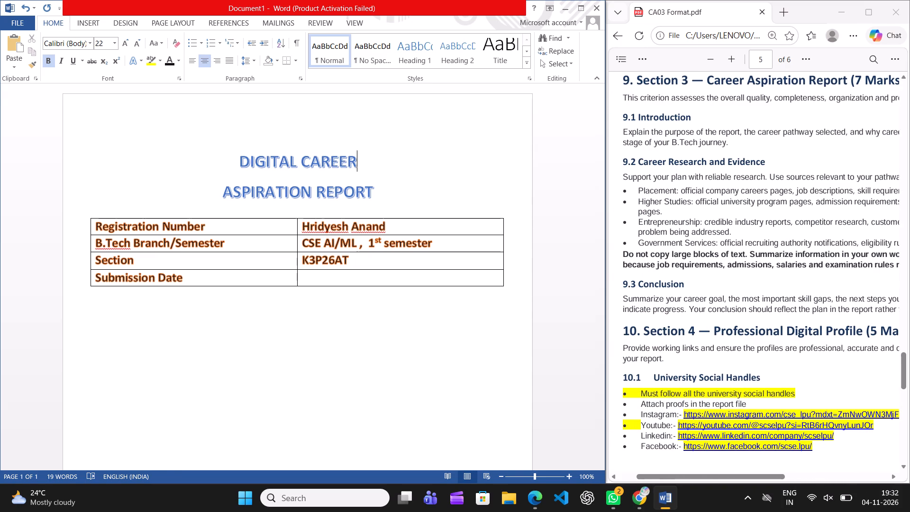
Read the University Social Handles requirements and the first LinkedIn Profile instructions in Section 4 on page 5.
{"action": "scroll", "coordinate": [811, 176], "scroll_direction": "down", "scroll_amount": 1}
{"action": "scroll", "coordinate": [811, 176], "scroll_direction": "left", "scroll_amount": 1}
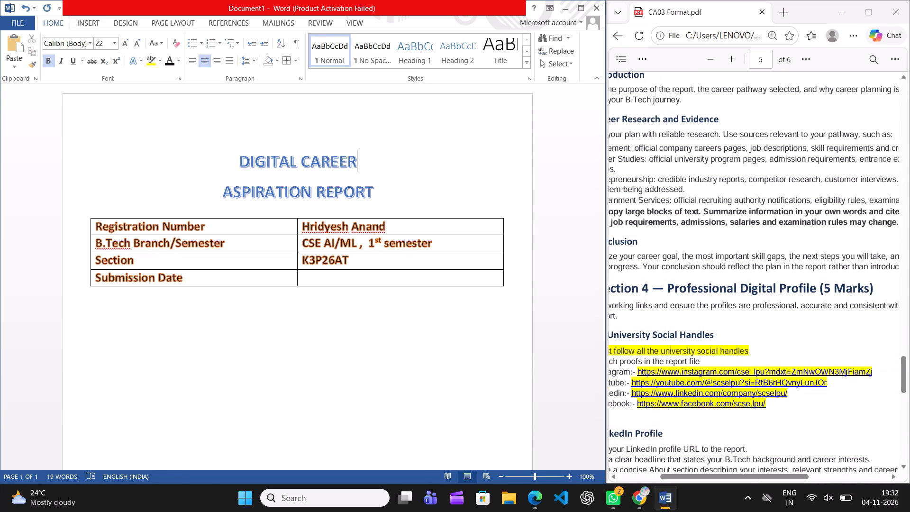
{"action": "scroll", "coordinate": [811, 176], "scroll_direction": "left", "scroll_amount": 3}
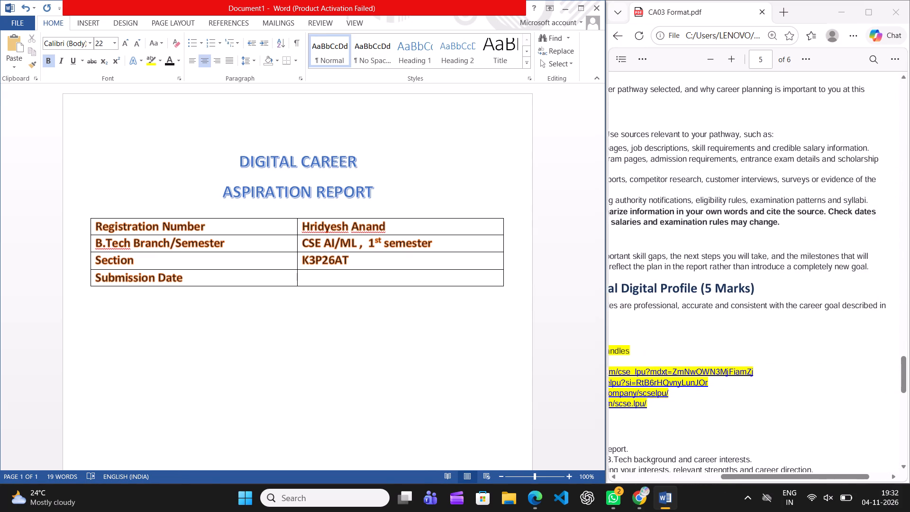
{"action": "scroll", "coordinate": [811, 176], "scroll_direction": "left", "scroll_amount": 1}
{"action": "scroll", "coordinate": [811, 176], "scroll_direction": "right", "scroll_amount": 3}
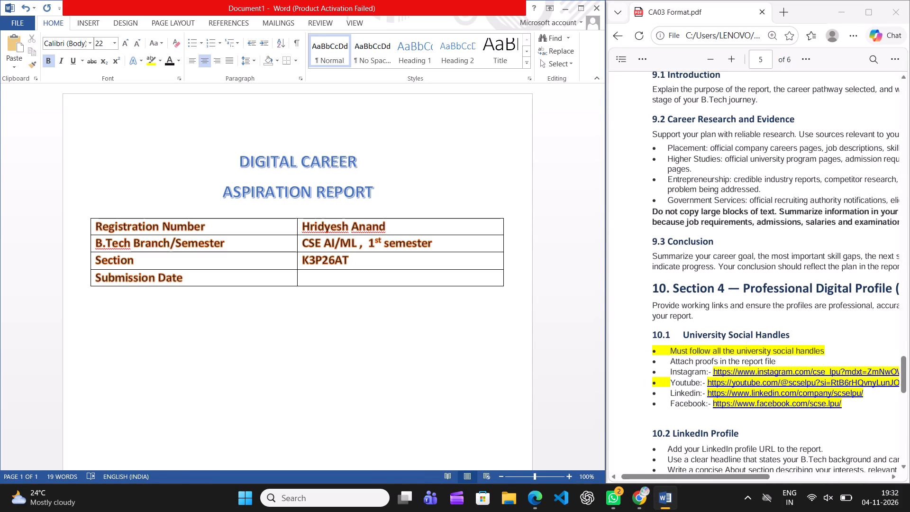
{"action": "scroll", "coordinate": [811, 176], "scroll_direction": "down", "scroll_amount": 2}
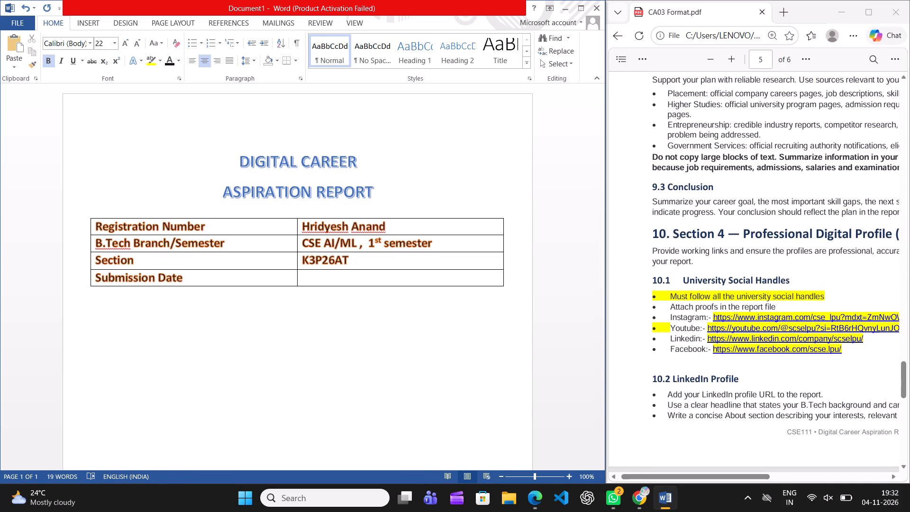
{"action": "scroll", "coordinate": [811, 176], "scroll_direction": "down", "scroll_amount": 1}
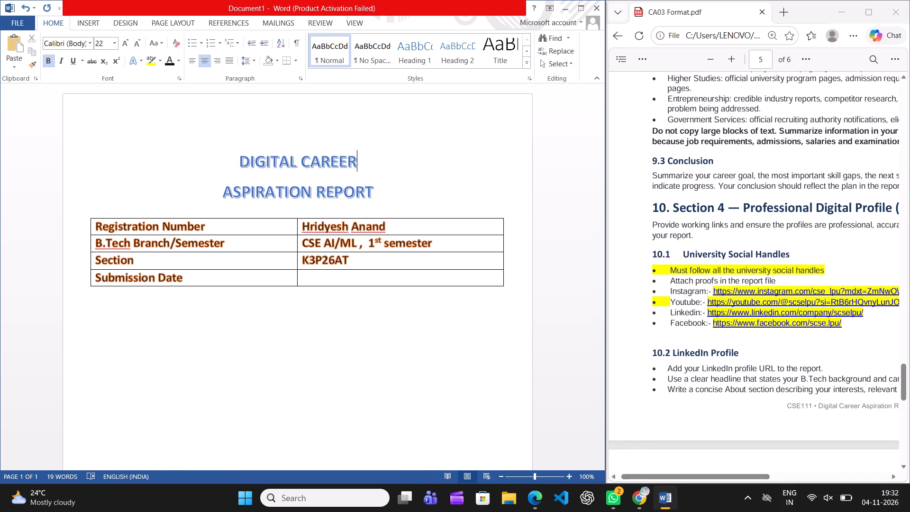
{"action": "scroll", "coordinate": [811, 176], "scroll_direction": "left", "scroll_amount": 2}
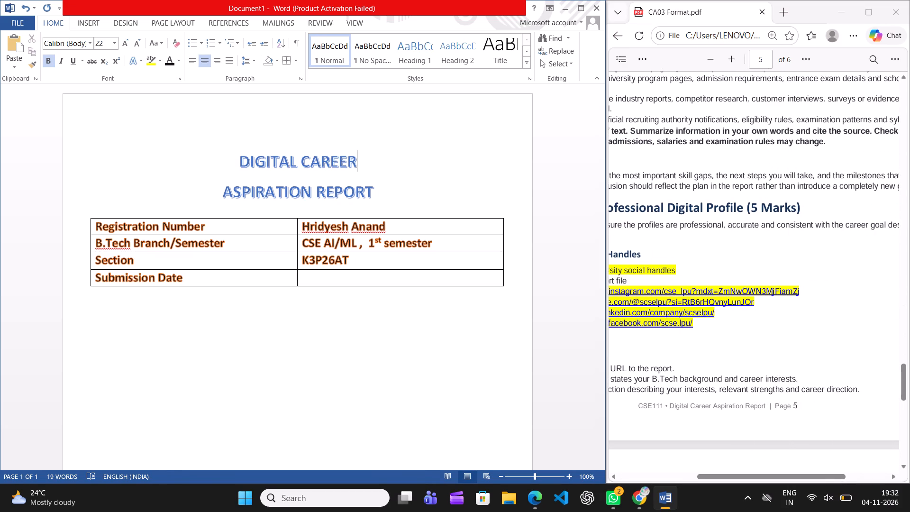
Turn off energy saver in the Windows quick settings and return to the format PDF.
{"action": "left_click", "coordinate": [831, 505]}
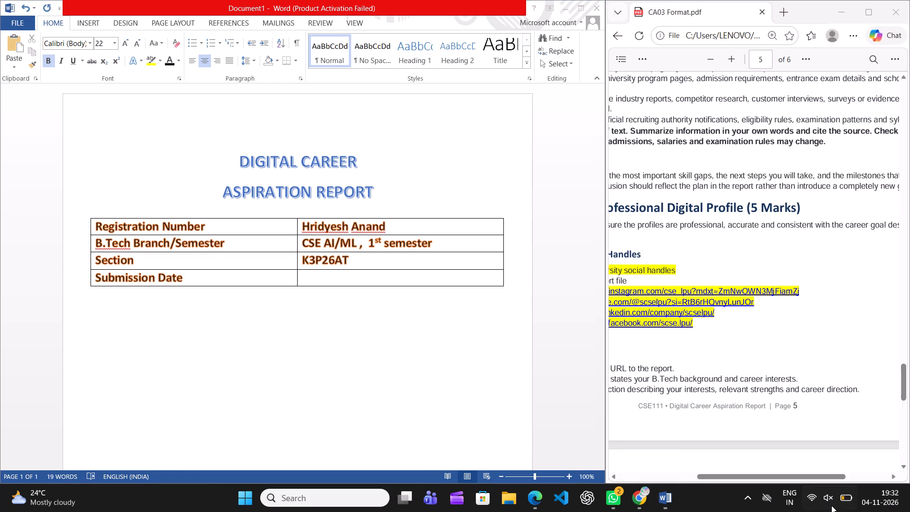
{"action": "left_click", "coordinate": [729, 329]}
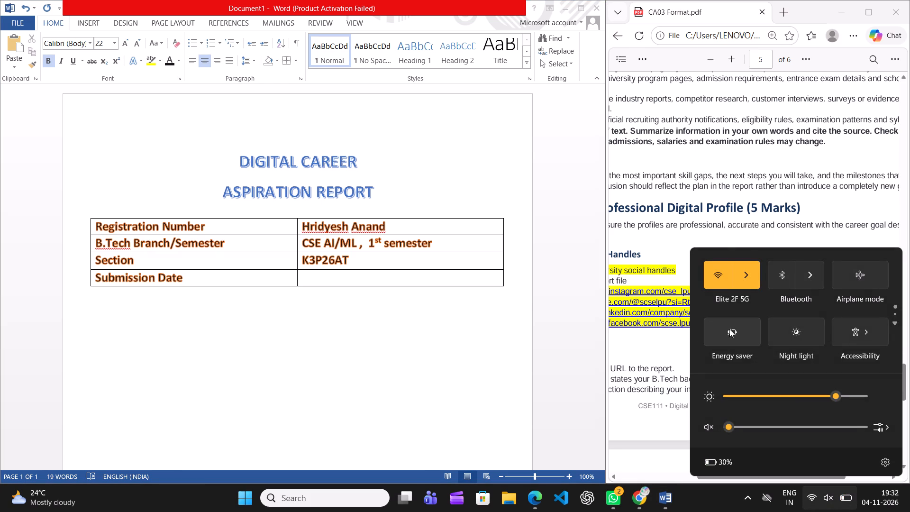
{"action": "left_click", "coordinate": [809, 202]}
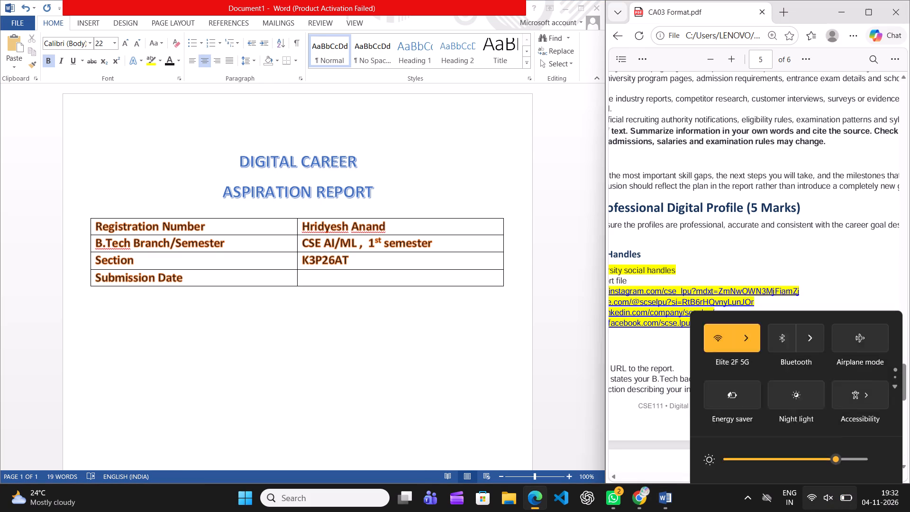
Review the full width of Section 4's introduction, university social handle links and LinkedIn Profile instructions at the end of page 5.
{"action": "scroll", "coordinate": [809, 202], "scroll_direction": "right", "scroll_amount": 2}
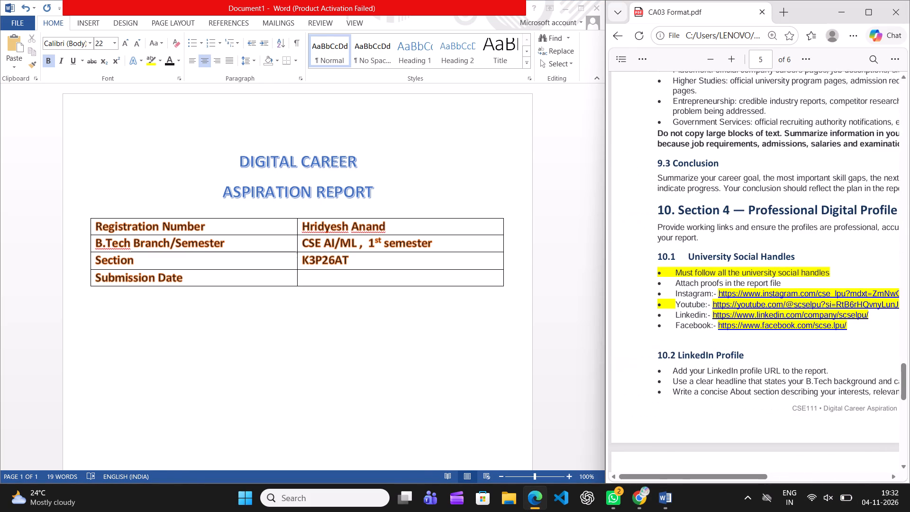
{"action": "scroll", "coordinate": [809, 202], "scroll_direction": "left", "scroll_amount": 2}
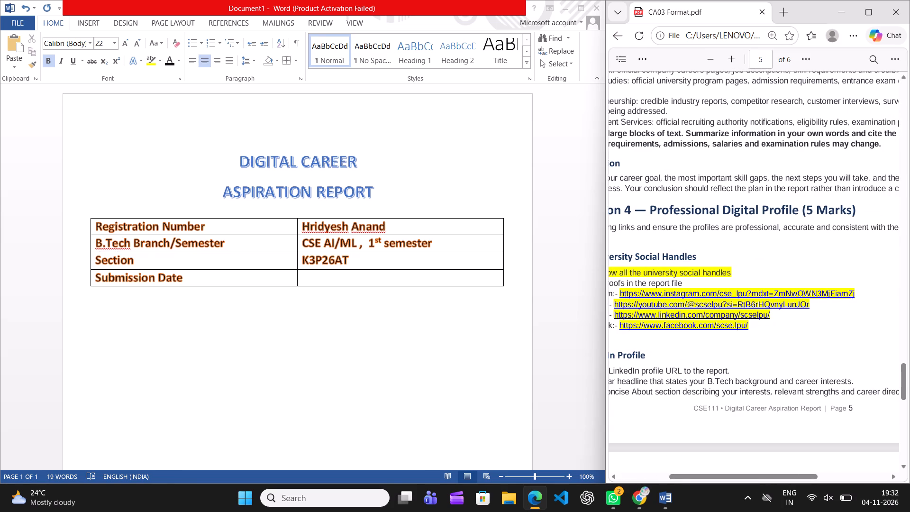
{"action": "scroll", "coordinate": [809, 202], "scroll_direction": "left", "scroll_amount": 2}
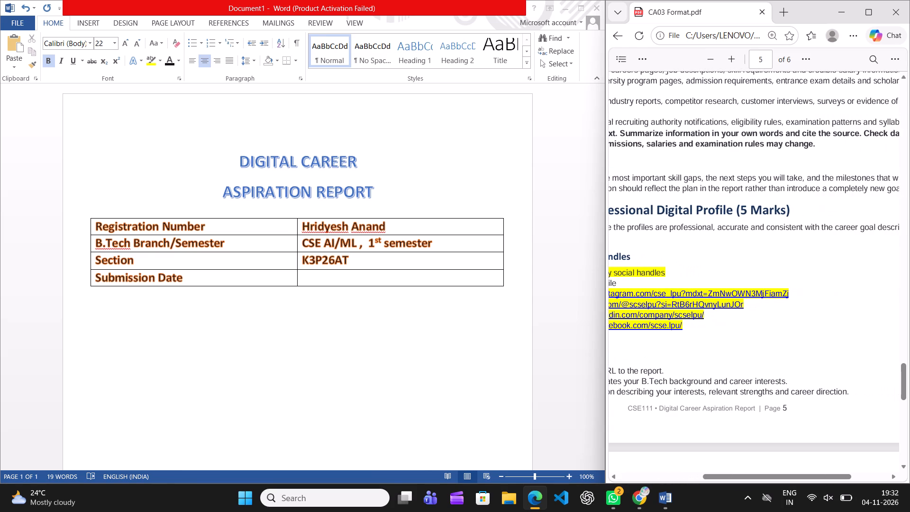
{"action": "scroll", "coordinate": [809, 202], "scroll_direction": "left", "scroll_amount": 1}
{"action": "scroll", "coordinate": [809, 202], "scroll_direction": "right", "scroll_amount": 3}
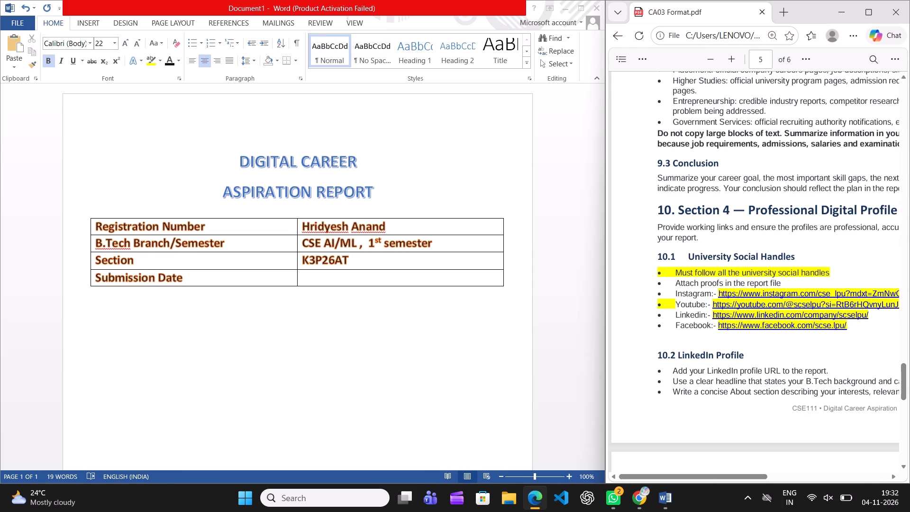
Read the LinkedIn Profile and GitHub Profile instructions of Section 4 across the full width of pages 5 and 6.
{"action": "scroll", "coordinate": [809, 202], "scroll_direction": "down", "scroll_amount": 1}
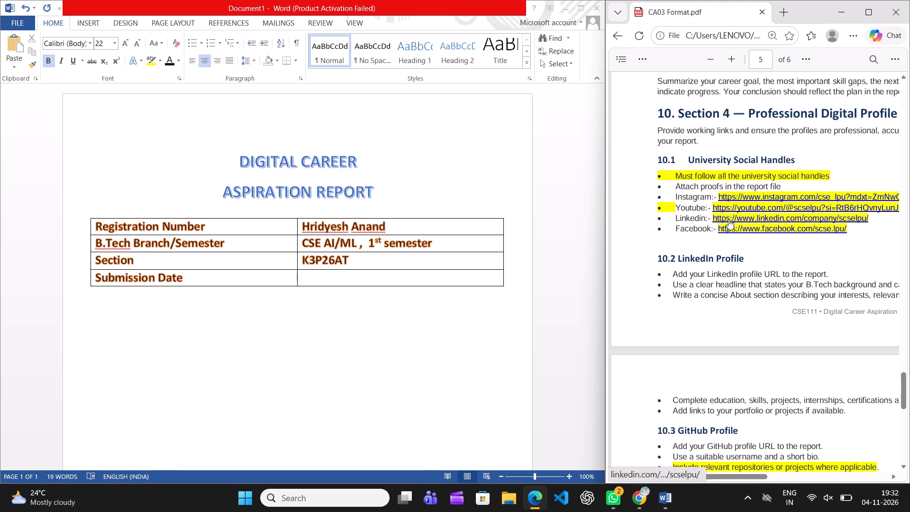
{"action": "scroll", "coordinate": [728, 219], "scroll_direction": "down", "scroll_amount": 1}
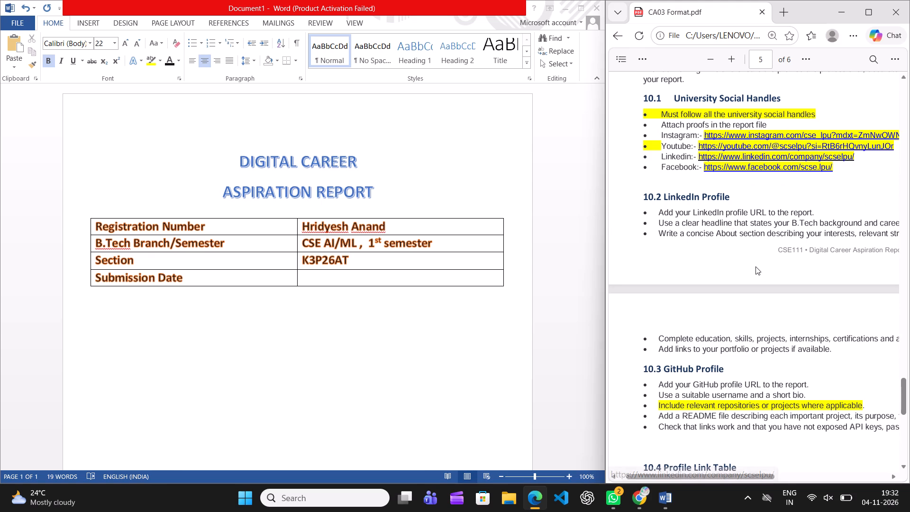
{"action": "scroll", "coordinate": [754, 262], "scroll_direction": "left", "scroll_amount": 2}
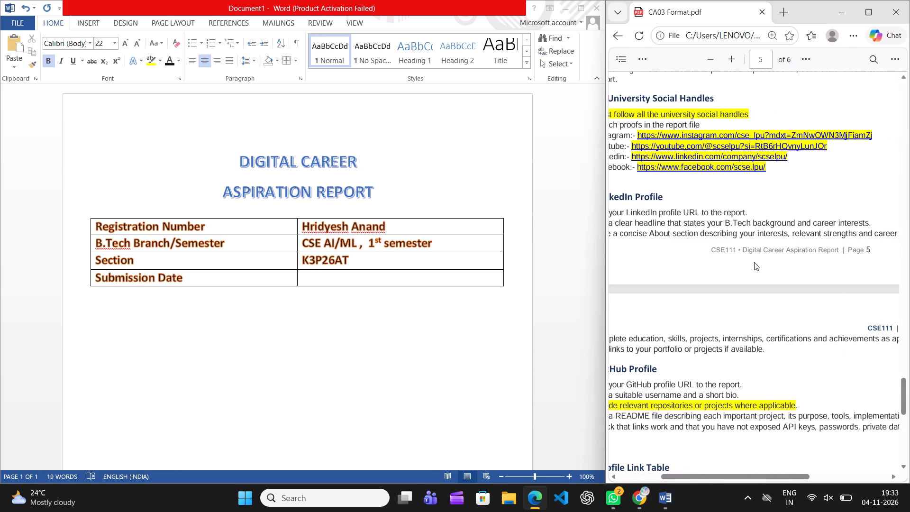
{"action": "scroll", "coordinate": [754, 262], "scroll_direction": "left", "scroll_amount": 1}
{"action": "scroll", "coordinate": [754, 262], "scroll_direction": "right", "scroll_amount": 1}
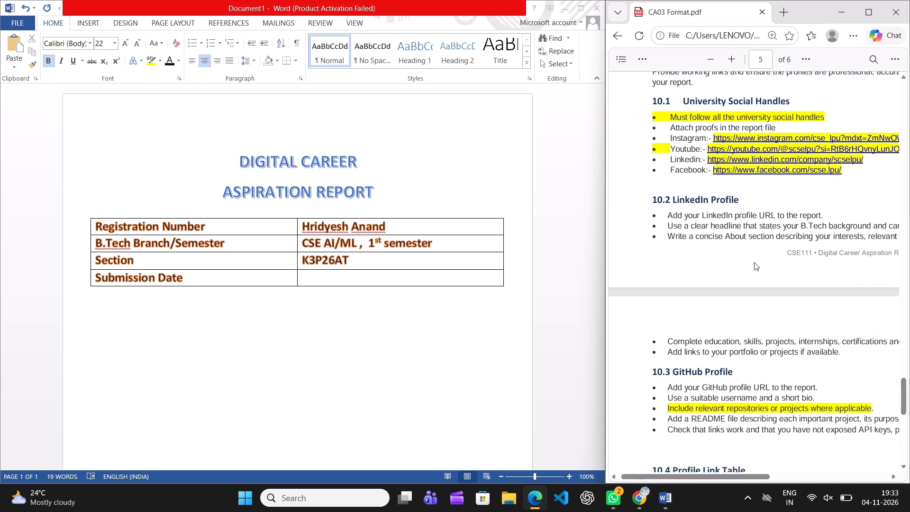
{"action": "scroll", "coordinate": [754, 262], "scroll_direction": "down", "scroll_amount": 1}
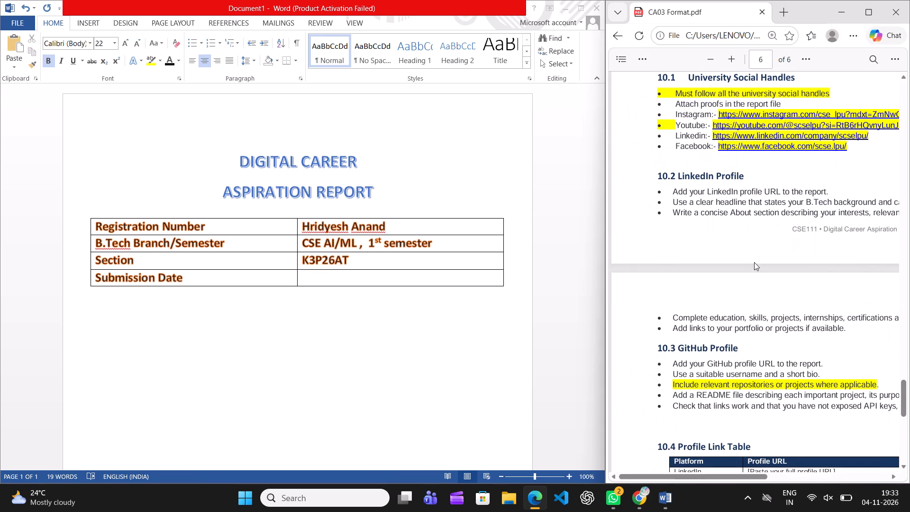
{"action": "scroll", "coordinate": [754, 262], "scroll_direction": "left", "scroll_amount": 1}
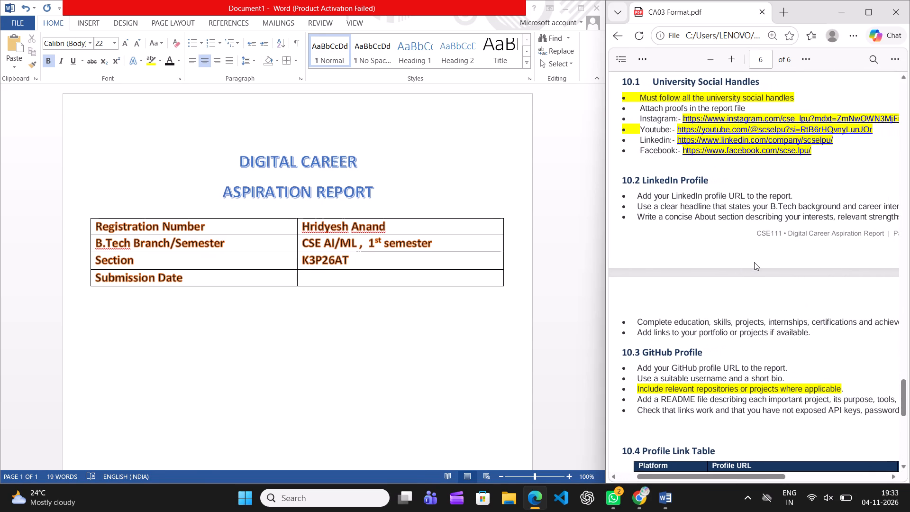
{"action": "scroll", "coordinate": [754, 262], "scroll_direction": "left", "scroll_amount": 1}
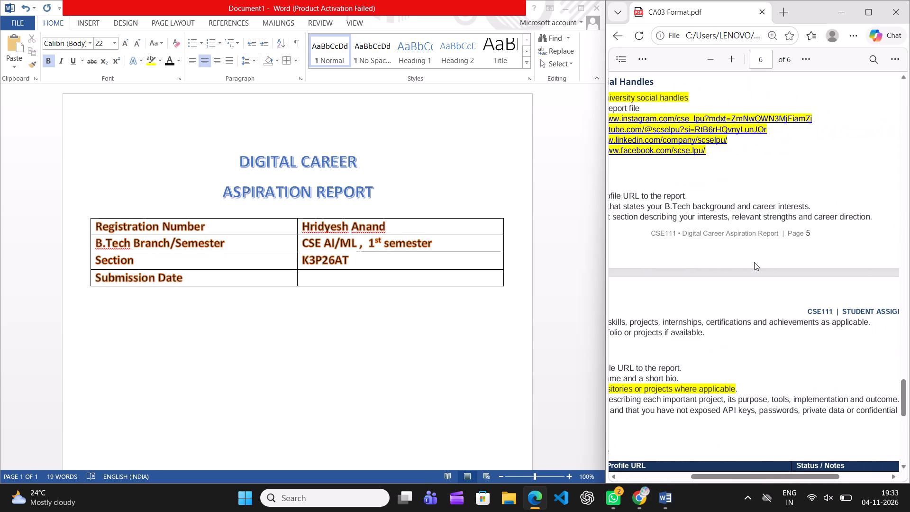
{"action": "scroll", "coordinate": [754, 262], "scroll_direction": "right", "scroll_amount": 2}
{"action": "scroll", "coordinate": [754, 262], "scroll_direction": "down", "scroll_amount": 1}
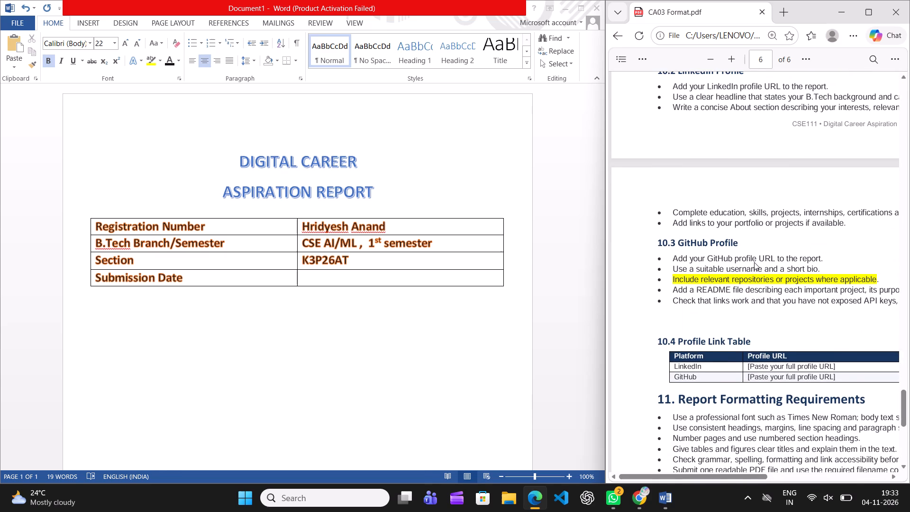
{"action": "scroll", "coordinate": [754, 262], "scroll_direction": "left", "scroll_amount": 1}
{"action": "scroll", "coordinate": [754, 262], "scroll_direction": "right", "scroll_amount": 1}
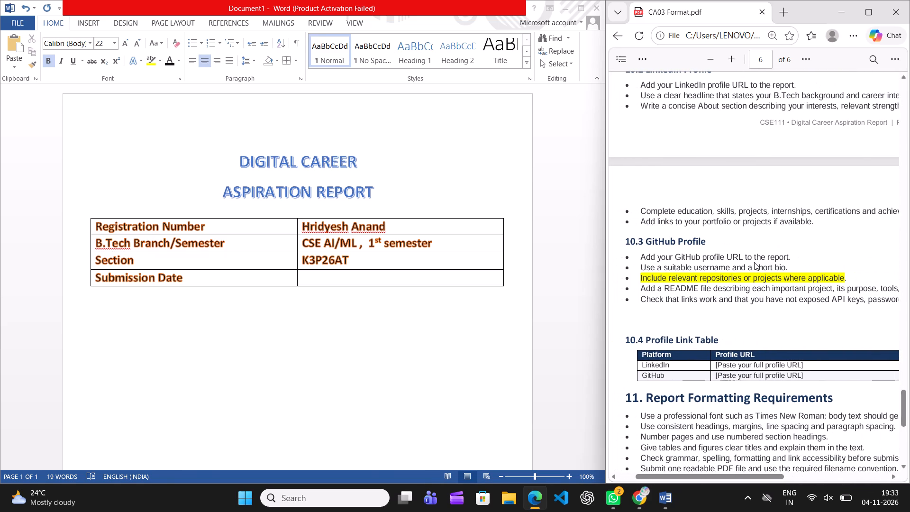
Read the Profile Link Table, Report Formatting Requirements, Final Student Checklist and Assessment Rubric on page 6 of the format PDF.
{"action": "scroll", "coordinate": [754, 262], "scroll_direction": "down", "scroll_amount": 1}
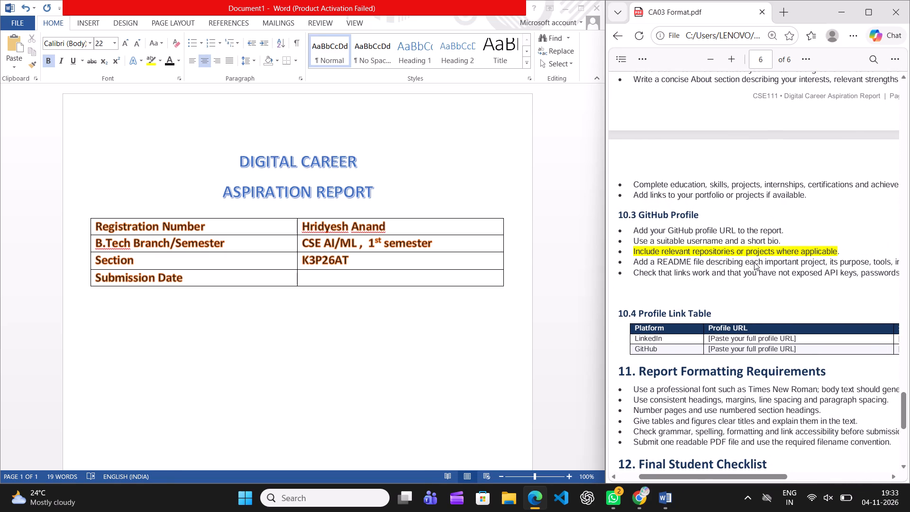
{"action": "scroll", "coordinate": [754, 262], "scroll_direction": "down", "scroll_amount": 1}
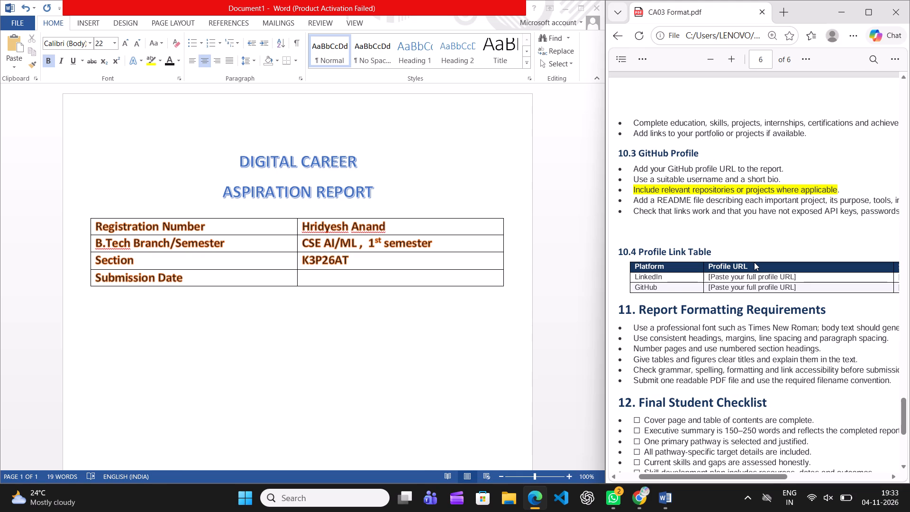
{"action": "scroll", "coordinate": [754, 262], "scroll_direction": "down", "scroll_amount": 1}
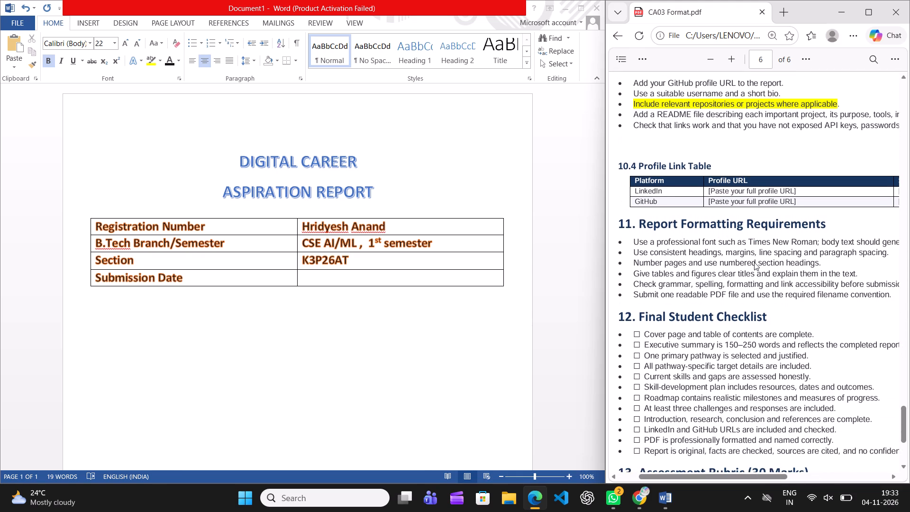
{"action": "scroll", "coordinate": [754, 262], "scroll_direction": "down", "scroll_amount": 1}
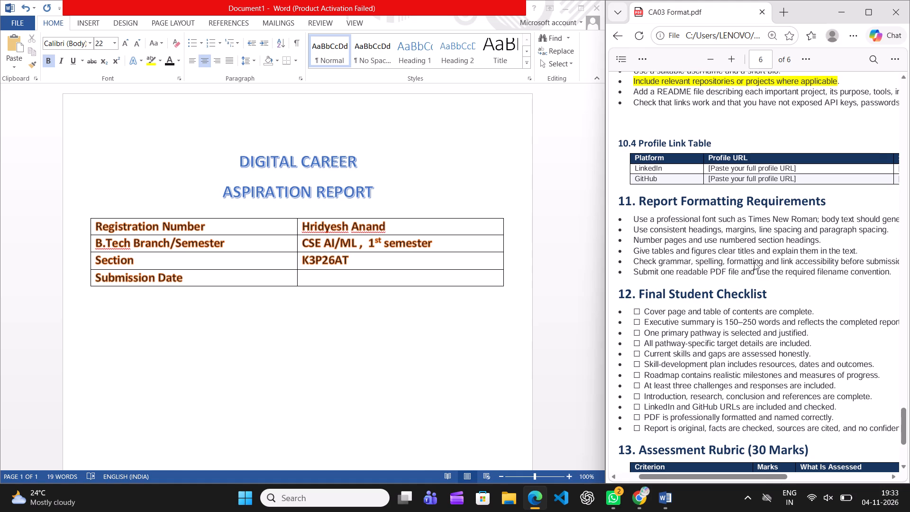
{"action": "scroll", "coordinate": [754, 262], "scroll_direction": "down", "scroll_amount": 1}
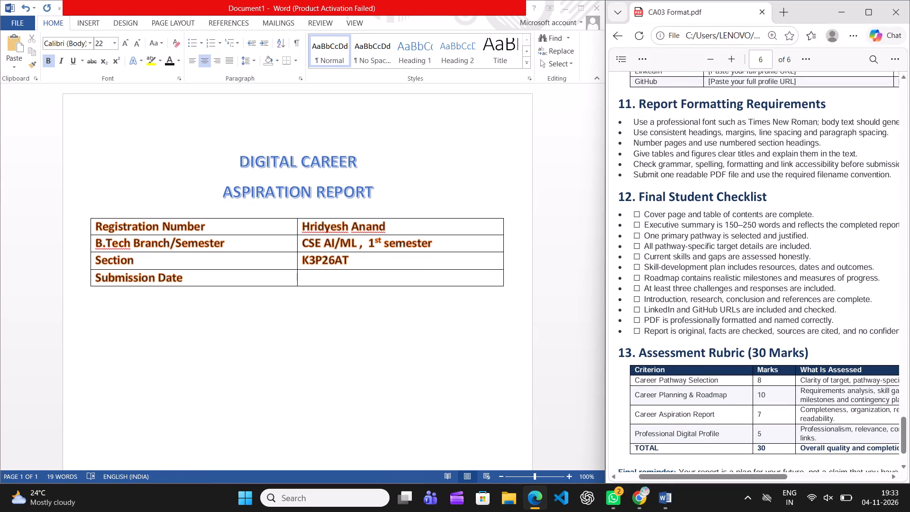
{"action": "scroll", "coordinate": [675, 327], "scroll_direction": "down", "scroll_amount": 1}
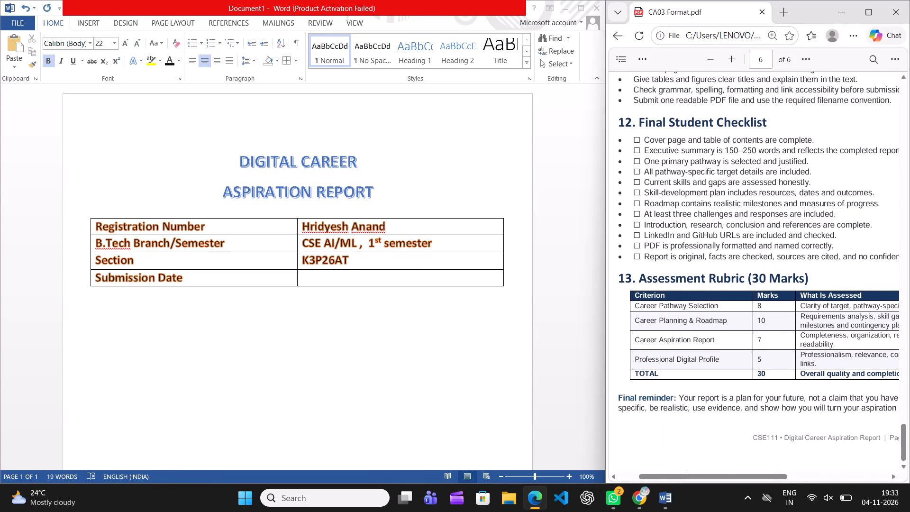
Return to pages 2 and 3 of the format PDF and review the recommended report order, Executive Summary and Section 1 guidance.
{"action": "scroll", "coordinate": [687, 216], "scroll_direction": "up", "scroll_amount": 6}
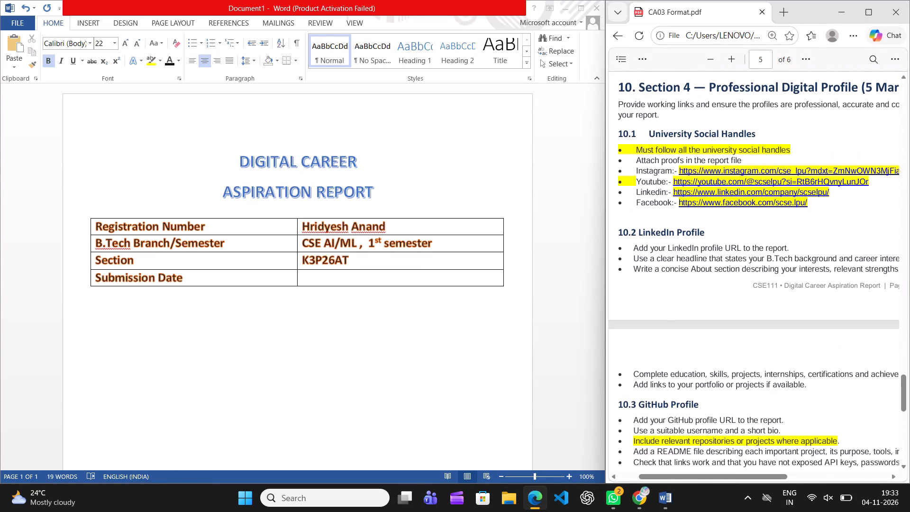
{"action": "scroll", "coordinate": [687, 216], "scroll_direction": "up", "scroll_amount": 10}
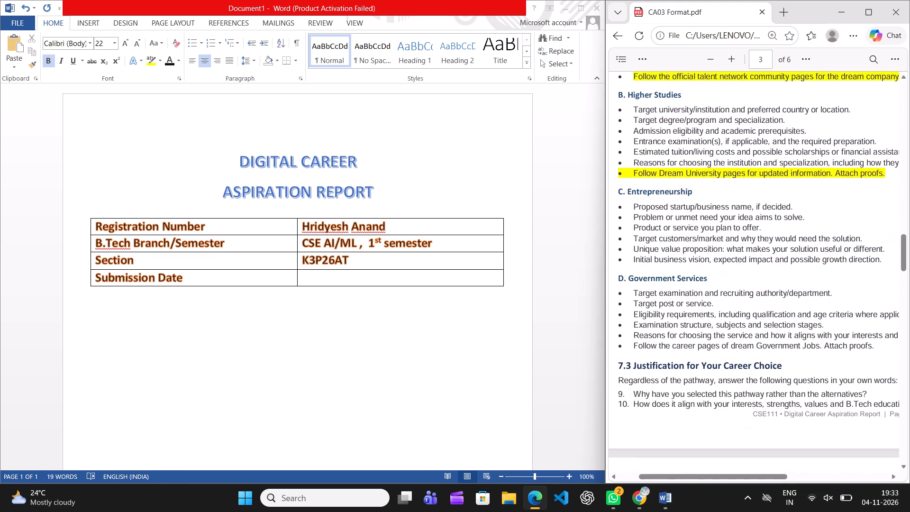
{"action": "scroll", "coordinate": [687, 216], "scroll_direction": "up", "scroll_amount": 9}
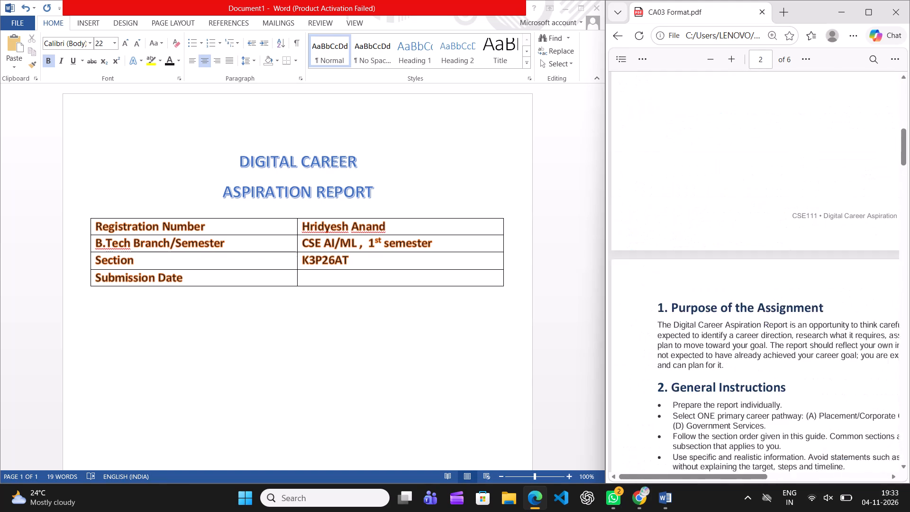
{"action": "scroll", "coordinate": [687, 216], "scroll_direction": "up", "scroll_amount": 5}
{"action": "scroll", "coordinate": [687, 216], "scroll_direction": "down", "scroll_amount": 4}
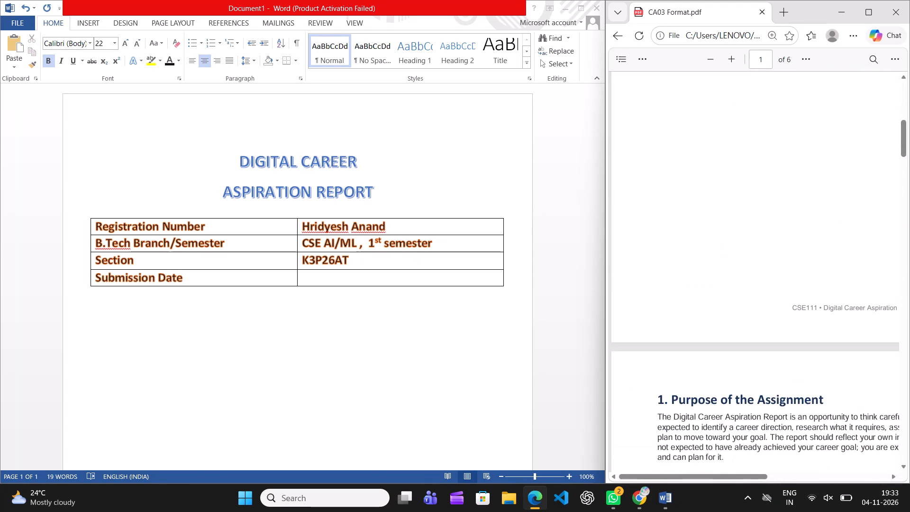
{"action": "scroll", "coordinate": [687, 216], "scroll_direction": "down", "scroll_amount": 3}
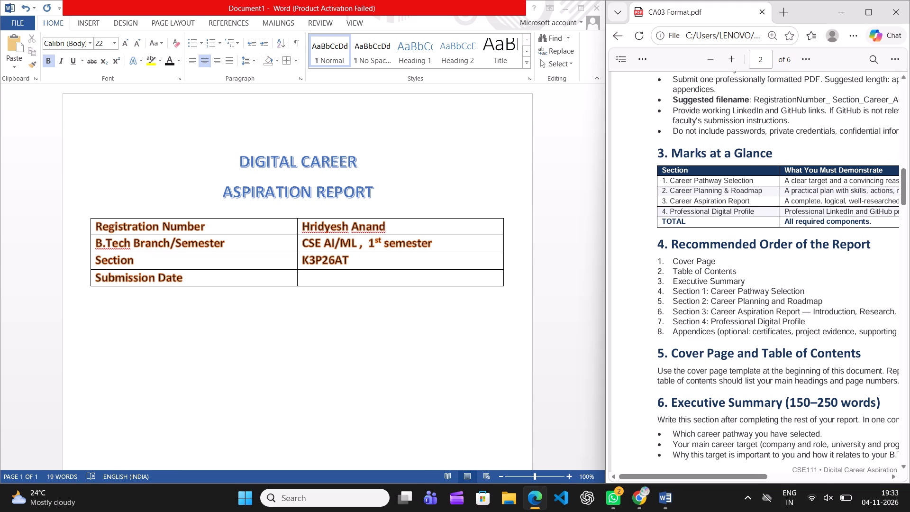
{"action": "scroll", "coordinate": [712, 282], "scroll_direction": "down", "scroll_amount": 1}
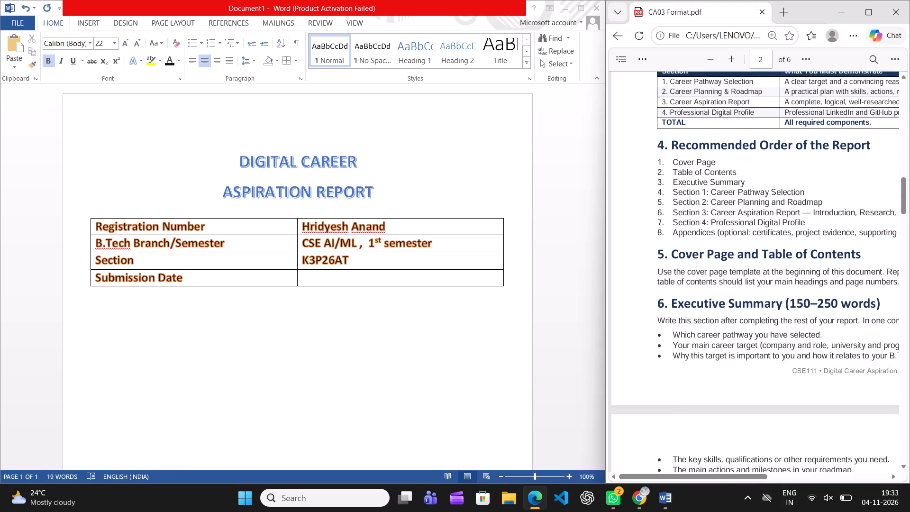
{"action": "scroll", "coordinate": [712, 282], "scroll_direction": "down", "scroll_amount": 4}
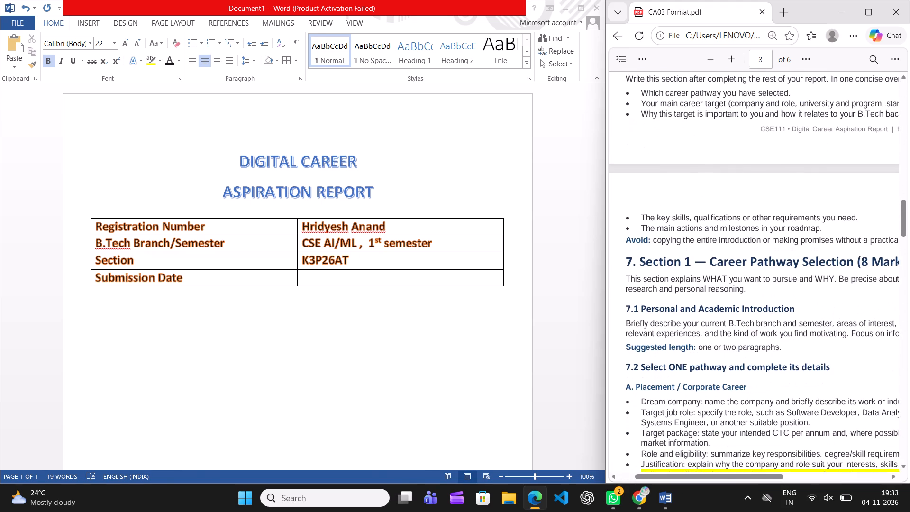
{"action": "scroll", "coordinate": [712, 282], "scroll_direction": "down", "scroll_amount": 5}
{"action": "scroll", "coordinate": [712, 282], "scroll_direction": "up", "scroll_amount": 4}
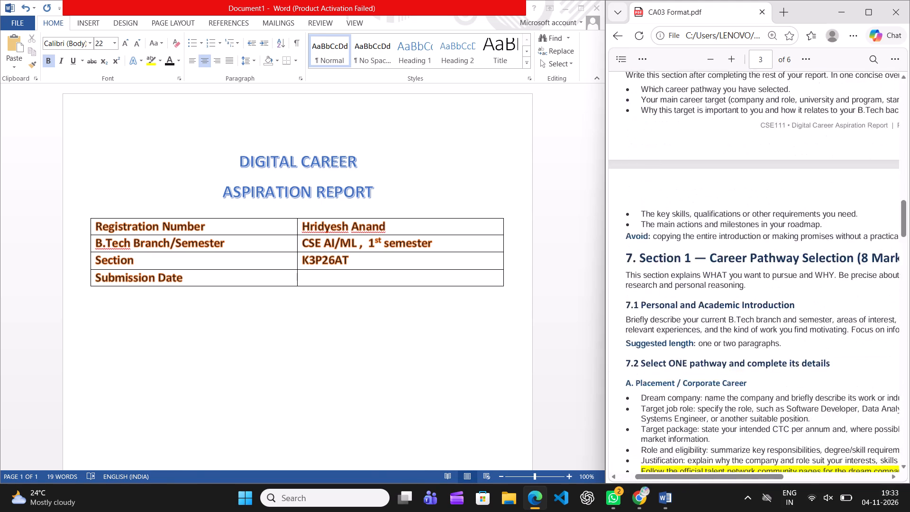
{"action": "scroll", "coordinate": [712, 282], "scroll_direction": "up", "scroll_amount": 2}
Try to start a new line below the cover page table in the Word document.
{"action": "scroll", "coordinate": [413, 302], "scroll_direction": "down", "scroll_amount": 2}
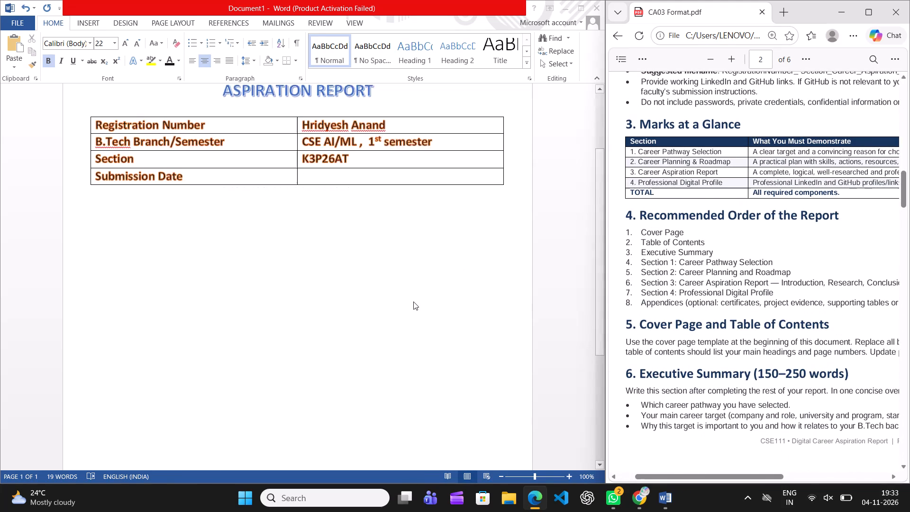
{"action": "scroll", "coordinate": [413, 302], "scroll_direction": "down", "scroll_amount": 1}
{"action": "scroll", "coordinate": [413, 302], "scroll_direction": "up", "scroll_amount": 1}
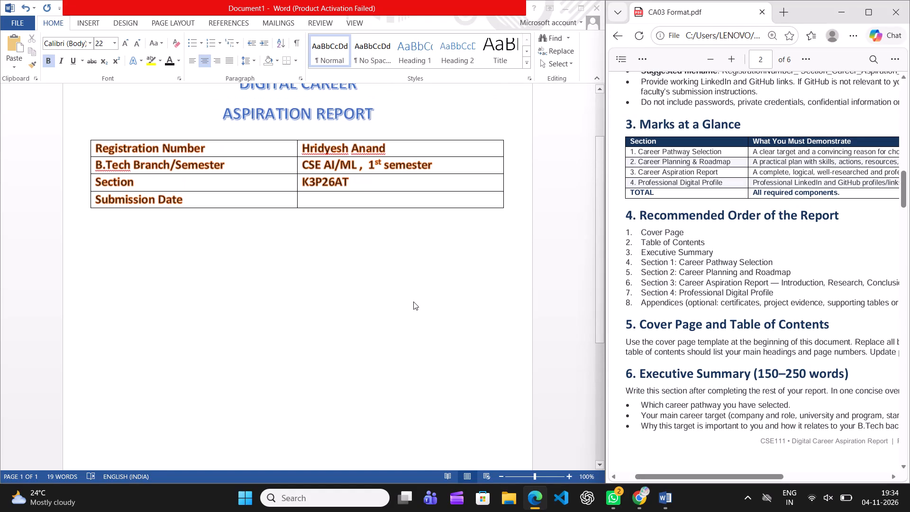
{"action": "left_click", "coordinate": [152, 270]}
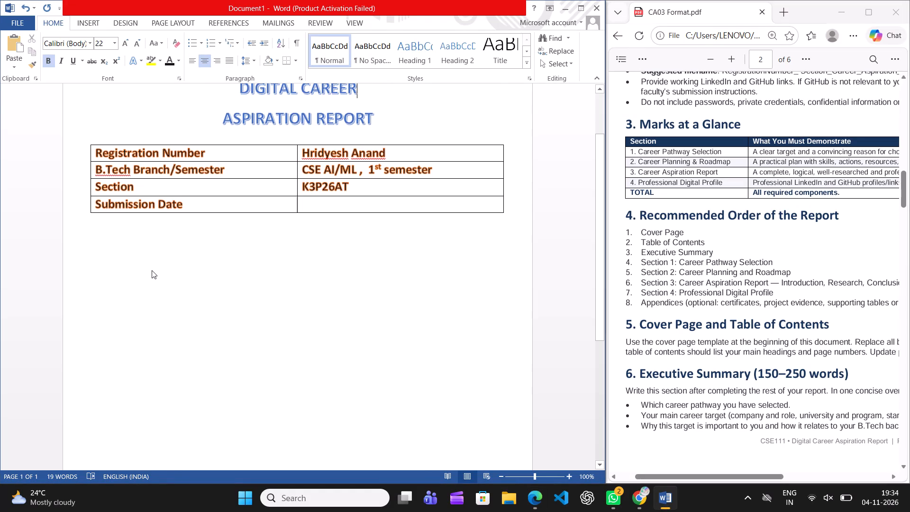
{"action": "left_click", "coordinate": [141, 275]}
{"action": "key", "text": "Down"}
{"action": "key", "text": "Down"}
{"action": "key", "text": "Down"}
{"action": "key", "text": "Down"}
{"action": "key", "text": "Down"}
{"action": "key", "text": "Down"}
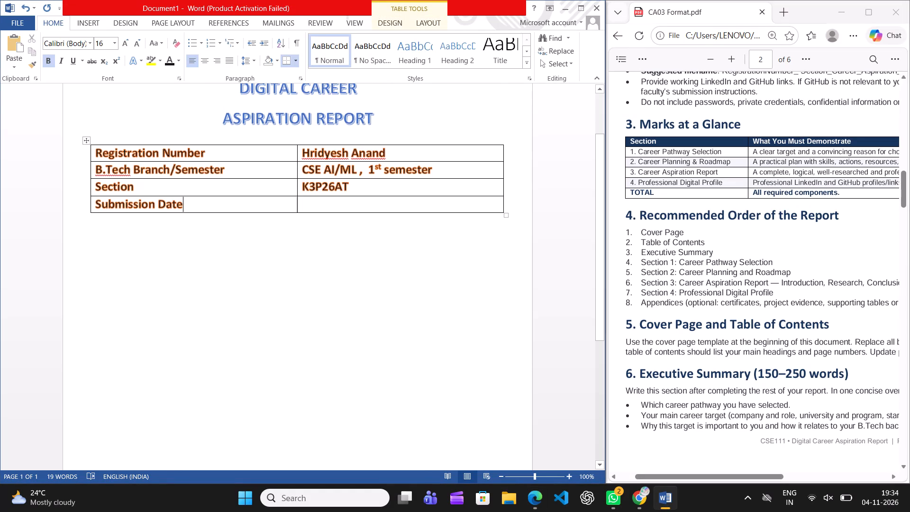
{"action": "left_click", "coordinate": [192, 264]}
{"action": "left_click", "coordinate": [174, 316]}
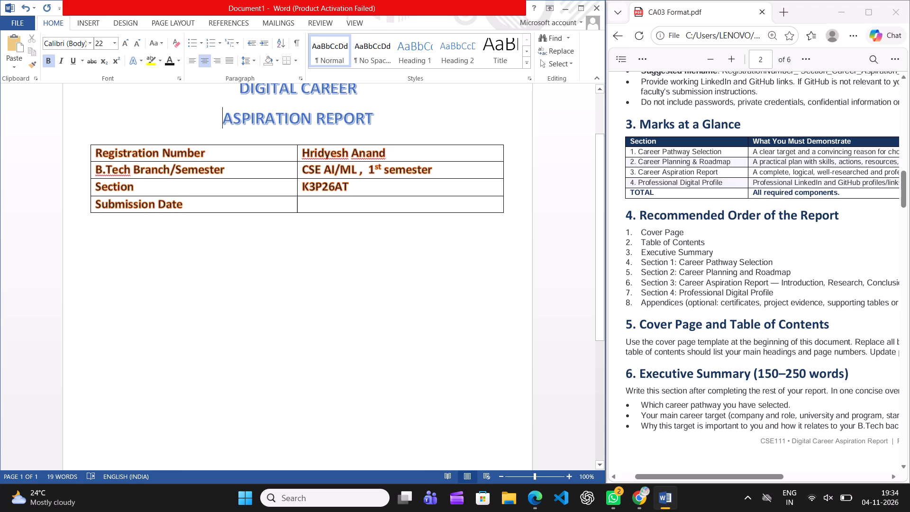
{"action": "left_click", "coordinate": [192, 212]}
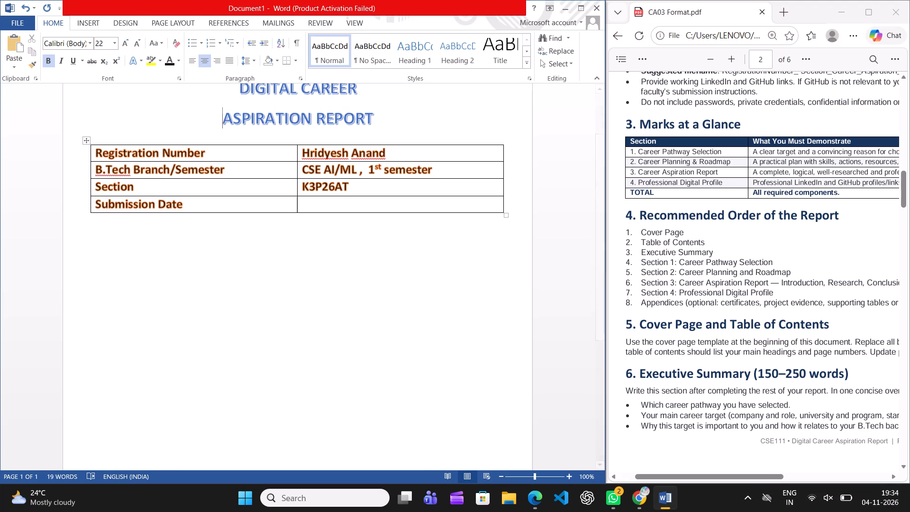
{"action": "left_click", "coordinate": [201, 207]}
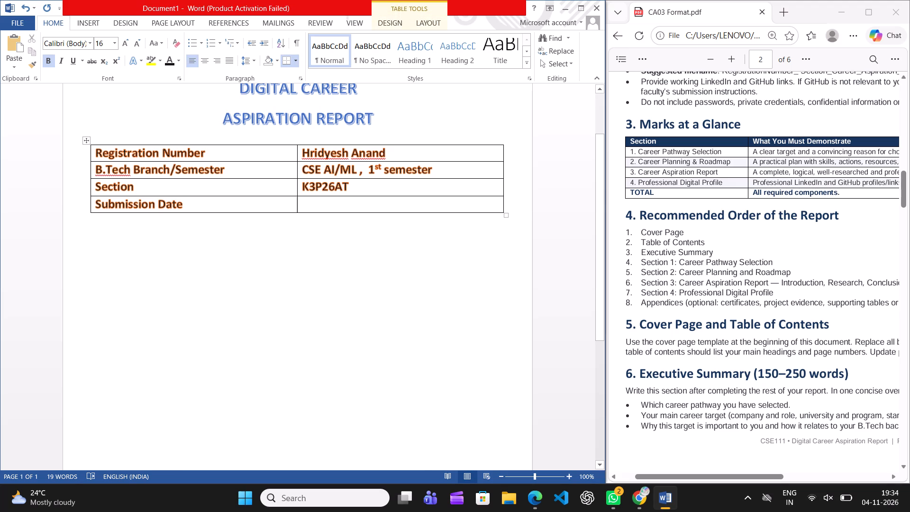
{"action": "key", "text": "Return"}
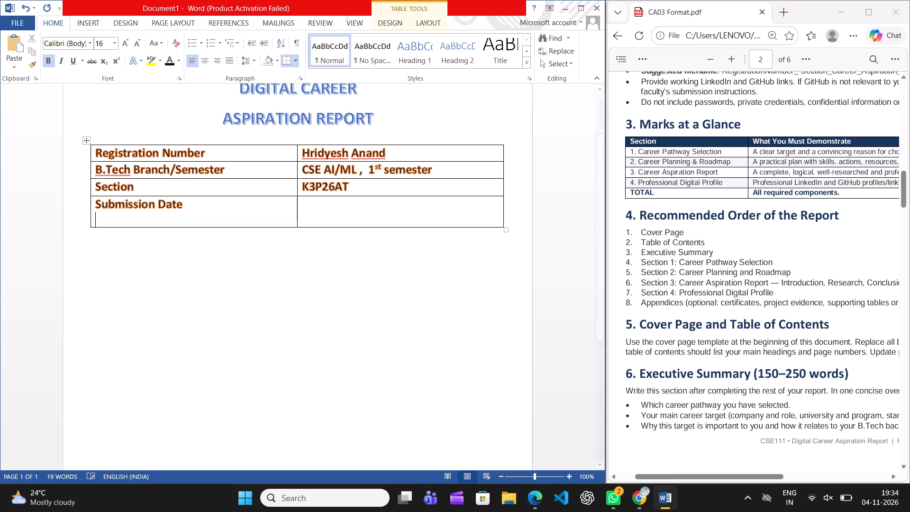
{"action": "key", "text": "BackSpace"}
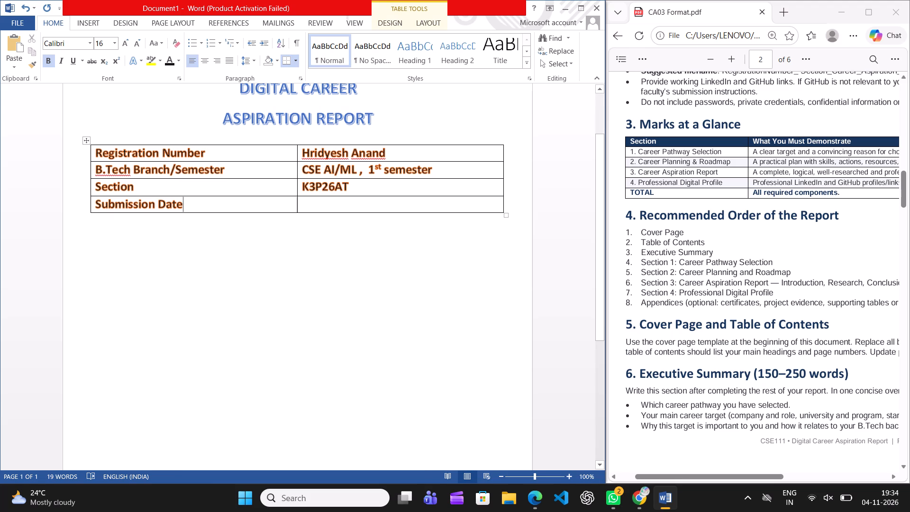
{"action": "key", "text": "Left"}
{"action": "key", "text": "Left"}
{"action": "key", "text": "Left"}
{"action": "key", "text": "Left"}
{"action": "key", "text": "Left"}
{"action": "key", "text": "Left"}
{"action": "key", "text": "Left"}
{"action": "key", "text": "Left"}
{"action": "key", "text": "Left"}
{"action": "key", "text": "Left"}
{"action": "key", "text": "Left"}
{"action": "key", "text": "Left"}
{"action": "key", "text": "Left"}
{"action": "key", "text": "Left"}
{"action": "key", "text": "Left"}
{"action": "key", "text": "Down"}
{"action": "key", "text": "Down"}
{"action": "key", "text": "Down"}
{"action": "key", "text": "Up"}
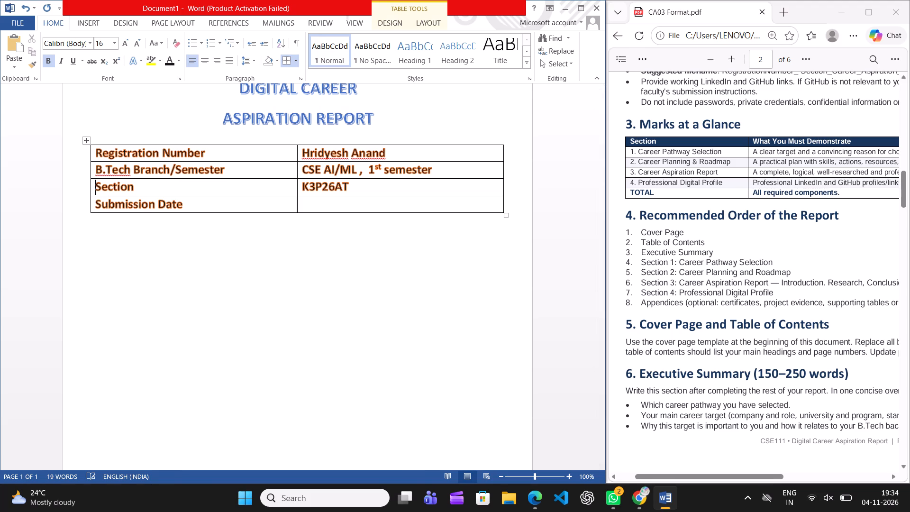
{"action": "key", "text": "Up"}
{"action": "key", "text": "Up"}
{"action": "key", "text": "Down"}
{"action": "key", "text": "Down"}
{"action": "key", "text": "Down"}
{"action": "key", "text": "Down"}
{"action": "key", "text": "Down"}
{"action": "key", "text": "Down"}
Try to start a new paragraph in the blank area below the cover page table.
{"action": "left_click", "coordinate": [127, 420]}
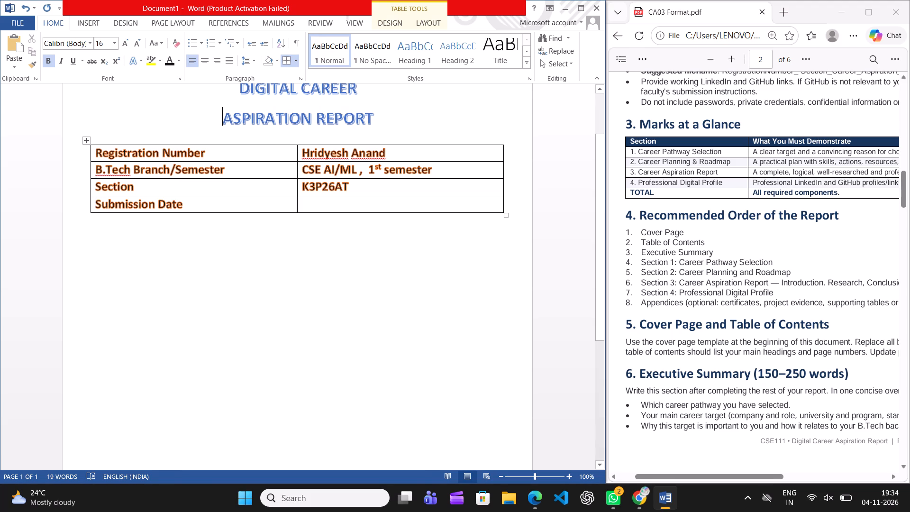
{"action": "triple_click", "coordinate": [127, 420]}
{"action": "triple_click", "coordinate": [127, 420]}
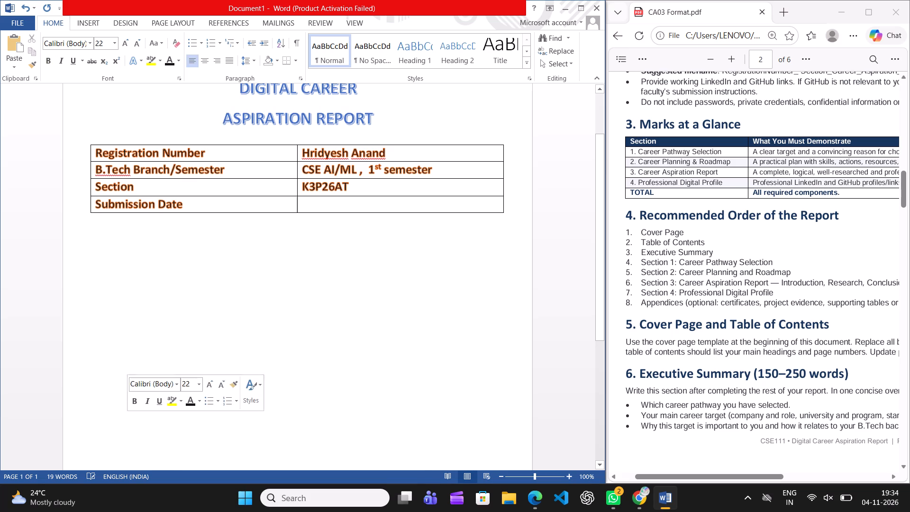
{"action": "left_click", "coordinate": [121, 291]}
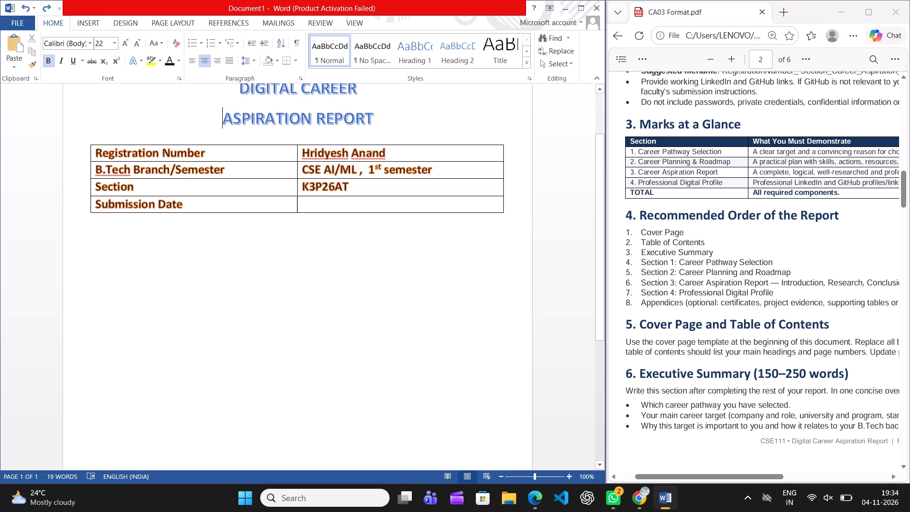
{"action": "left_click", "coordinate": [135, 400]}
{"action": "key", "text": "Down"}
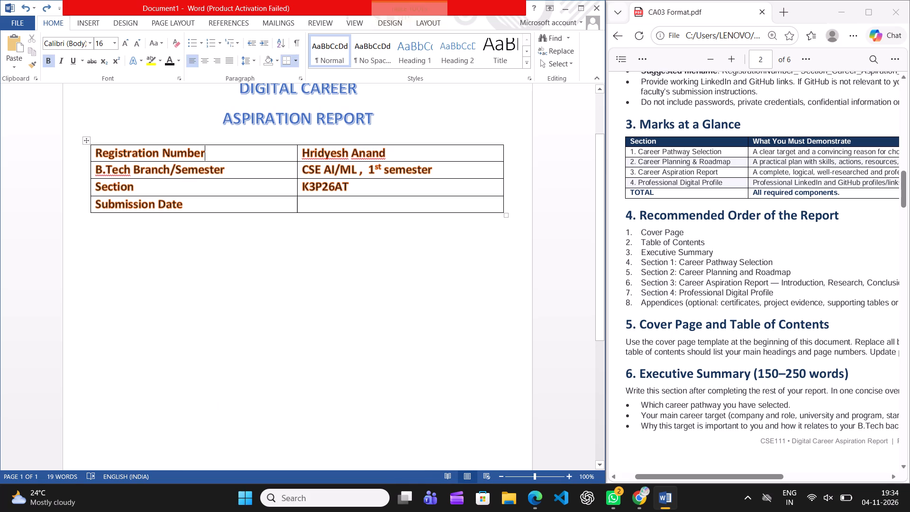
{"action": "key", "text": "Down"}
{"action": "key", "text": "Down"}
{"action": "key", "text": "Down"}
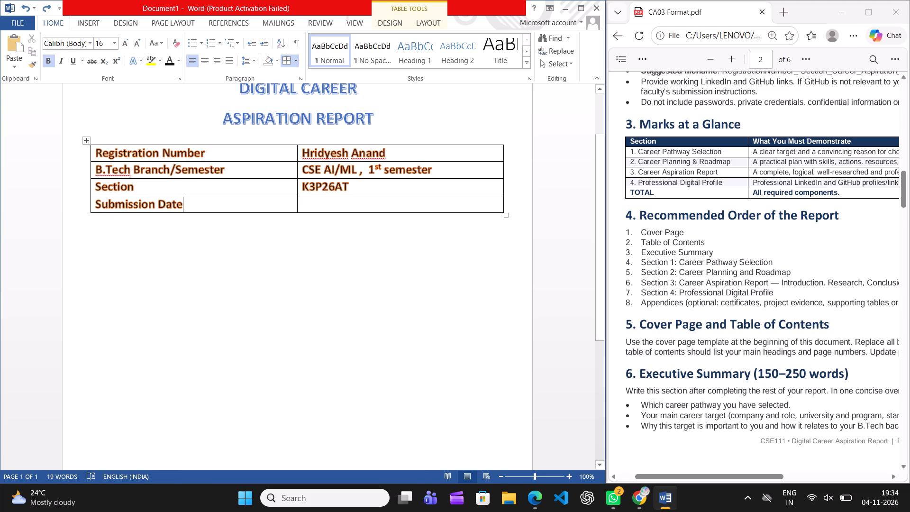
Start a new paragraph below the cover page table in the Word document and enter the heading CONTENTS.
{"action": "triple_click", "coordinate": [115, 237]}
{"action": "left_click", "coordinate": [115, 237]}
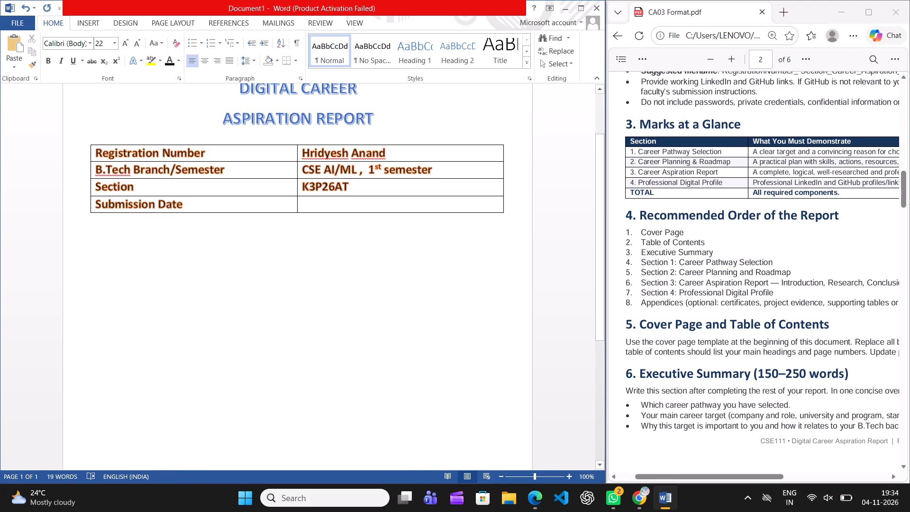
{"action": "scroll", "coordinate": [195, 327], "scroll_direction": "up", "scroll_amount": 1}
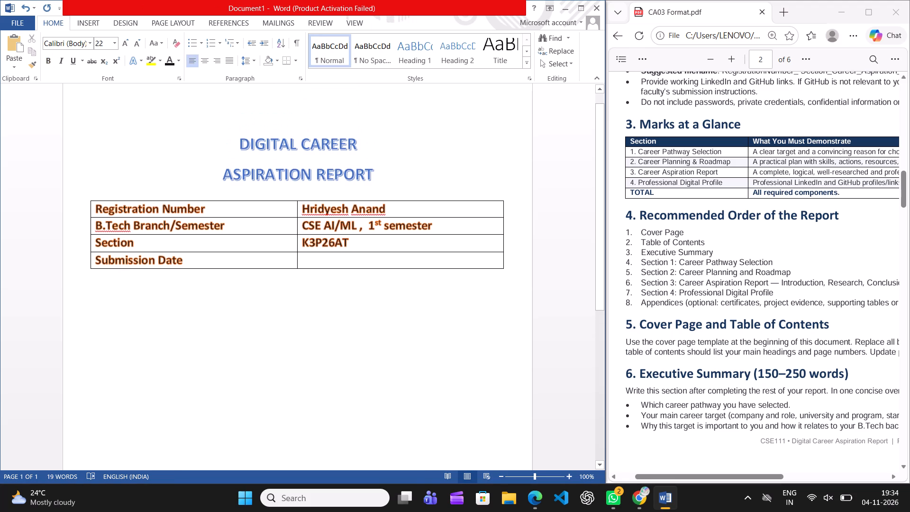
{"action": "key", "text": "Down"}
{"action": "scroll", "coordinate": [707, 278], "scroll_direction": "down", "scroll_amount": 1}
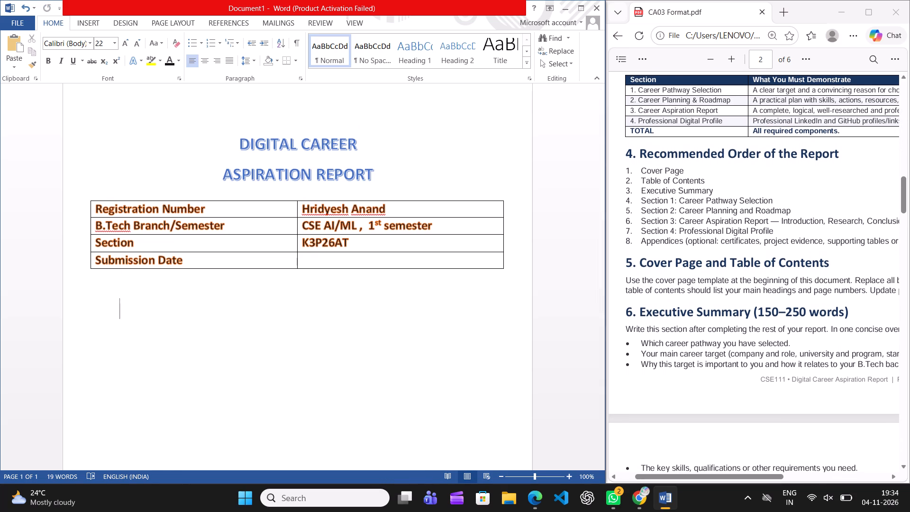
{"action": "scroll", "coordinate": [707, 278], "scroll_direction": "down", "scroll_amount": 1}
{"action": "type", "text": "CON"}
{"action": "key", "text": "BackSpace"}
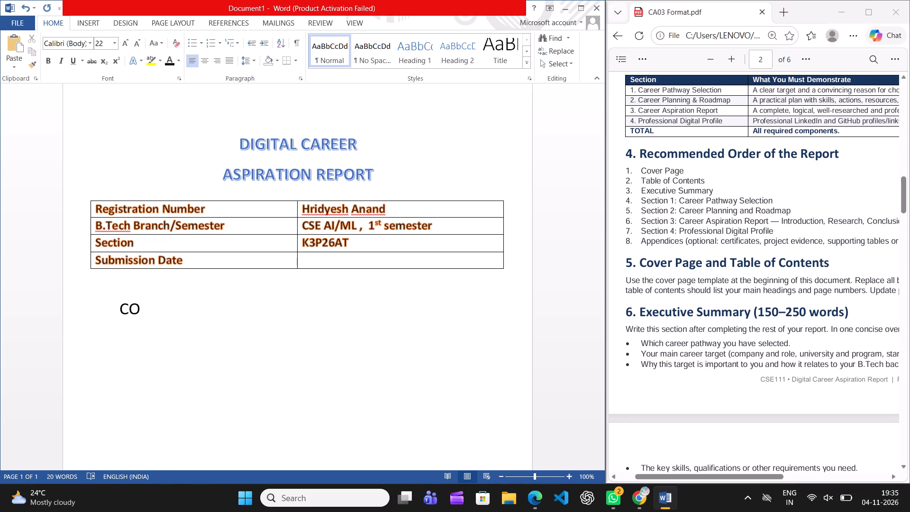
{"action": "type", "text": "NTER"}
{"action": "key", "text": "BackSpace"}
{"action": "type", "text": "NTA"}
{"action": "key", "text": "BackSpace"}
{"action": "key", "text": "s"}
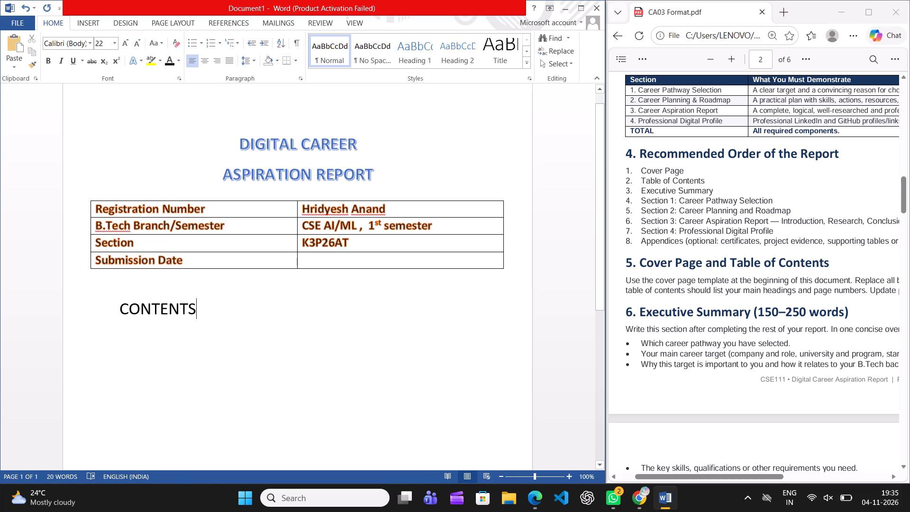
Centre the CONTENTS heading and apply the bold black text effect with a shadow to it.
{"action": "left_click_drag", "start_coordinate": [212, 320], "coordinate": [162, 316]}
{"action": "left_click_drag", "start_coordinate": [162, 316], "coordinate": [87, 311]}
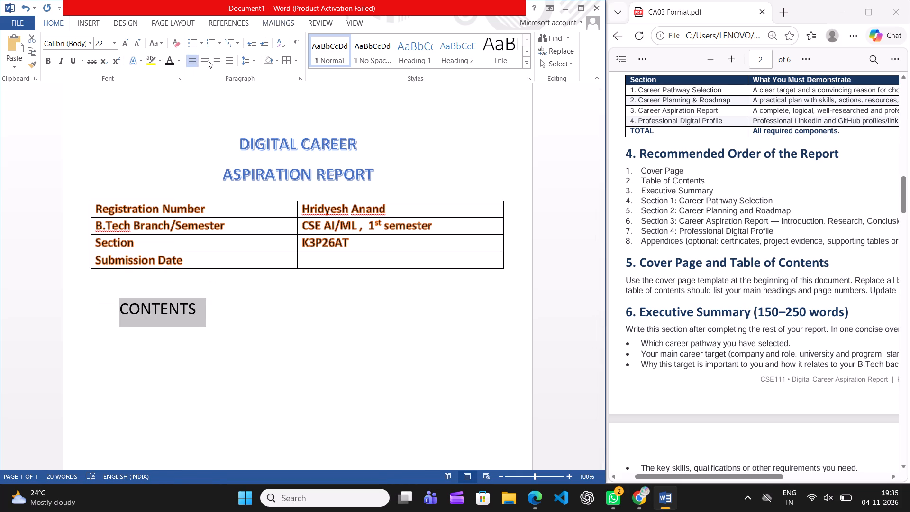
{"action": "left_click", "coordinate": [208, 60]}
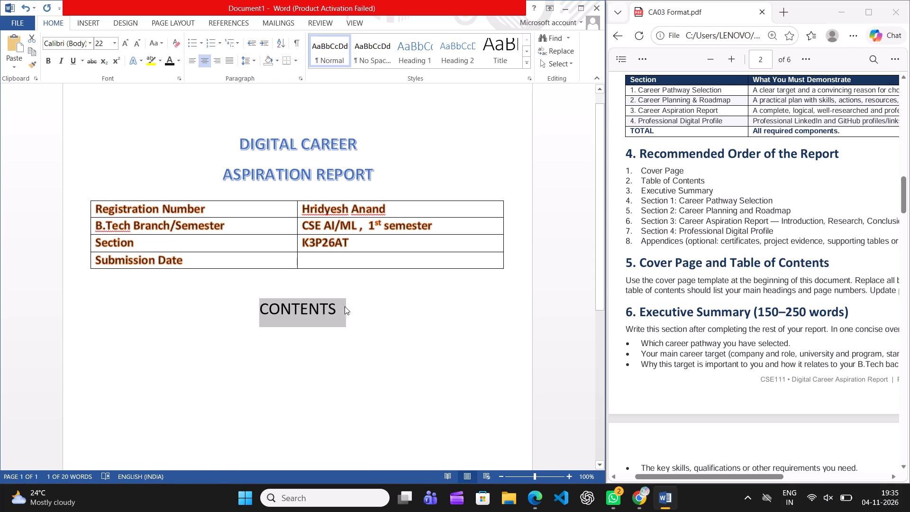
{"action": "left_click", "coordinate": [116, 45]}
{"action": "left_click", "coordinate": [166, 118]}
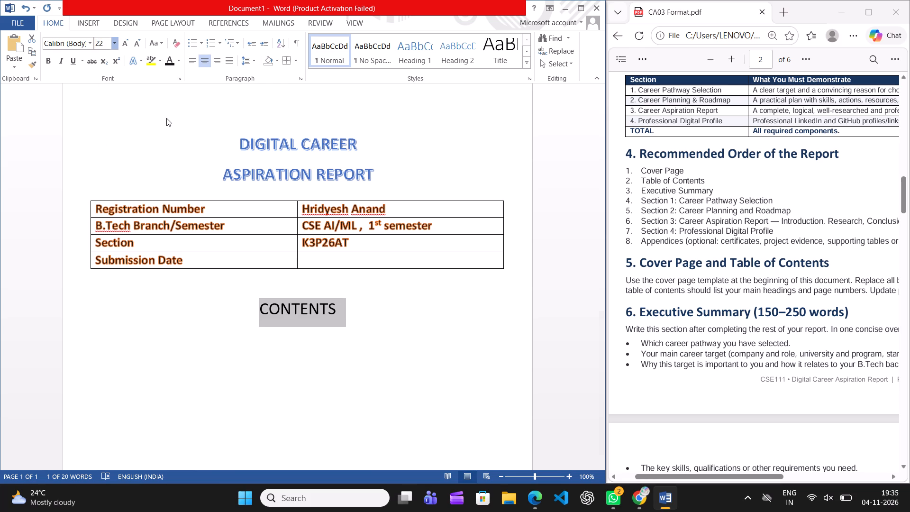
{"action": "left_click", "coordinate": [139, 62]}
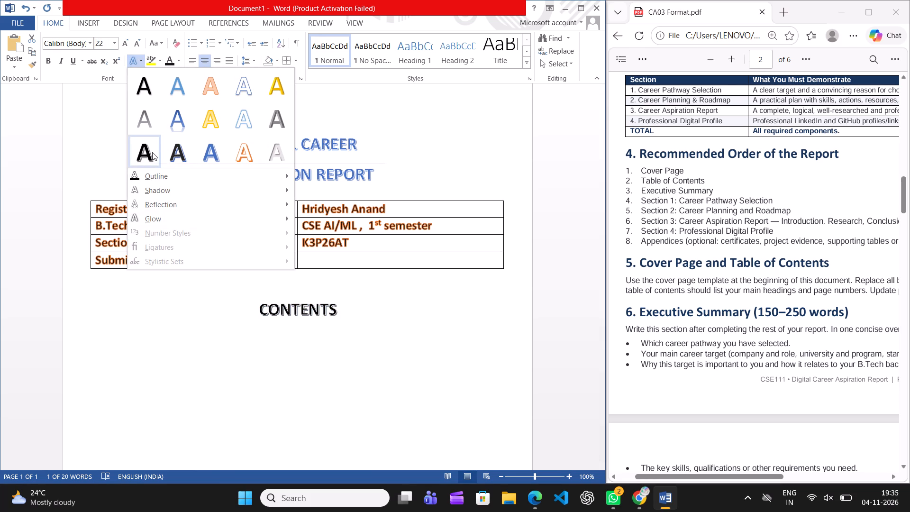
{"action": "left_click", "coordinate": [152, 152]}
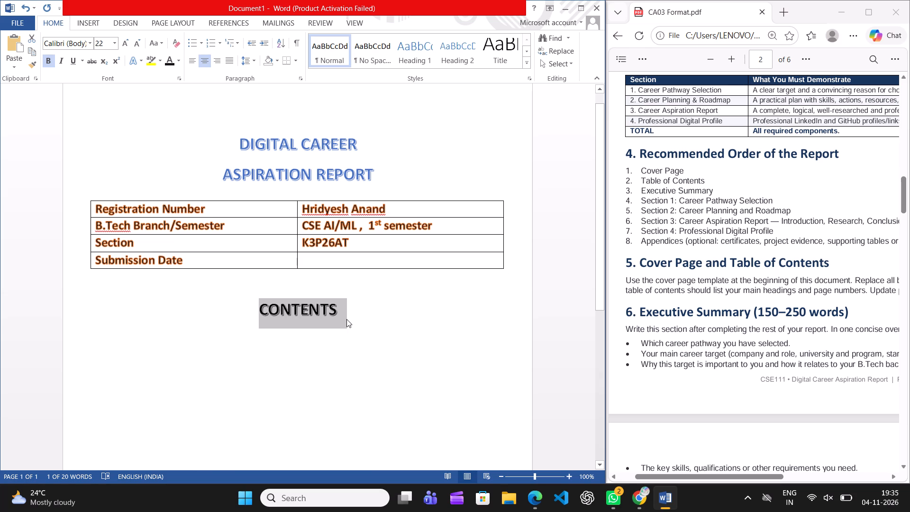
{"action": "left_click", "coordinate": [346, 319]}
Insert a table with three columns and six rows below the CONTENTS heading.
{"action": "scroll", "coordinate": [421, 382], "scroll_direction": "down", "scroll_amount": 1}
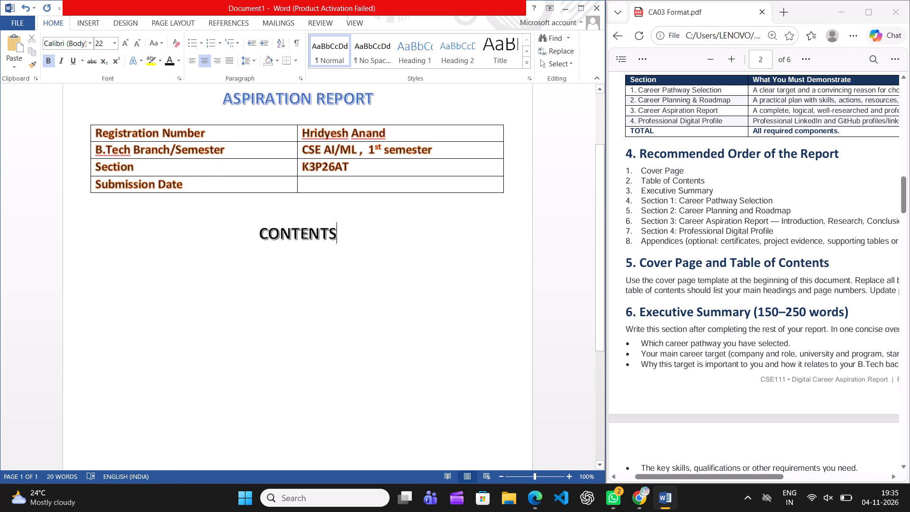
{"action": "key", "text": "Down"}
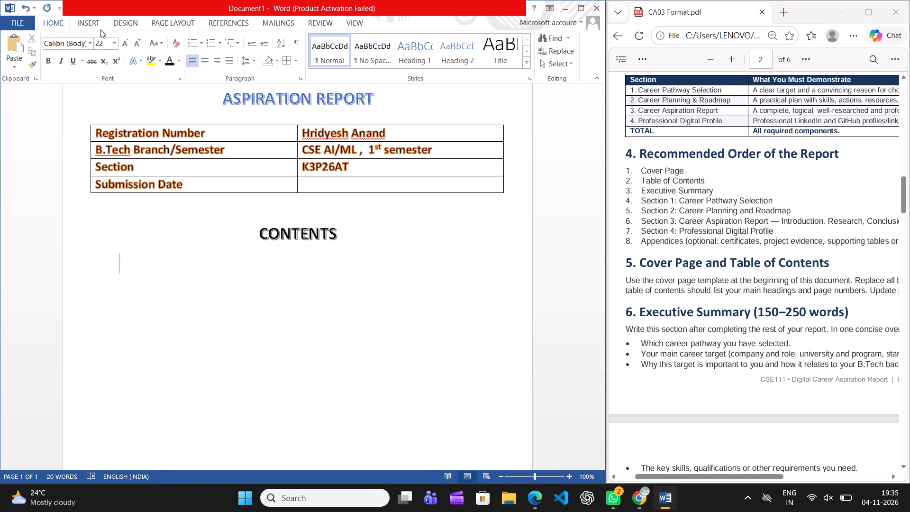
{"action": "left_click", "coordinate": [90, 24]}
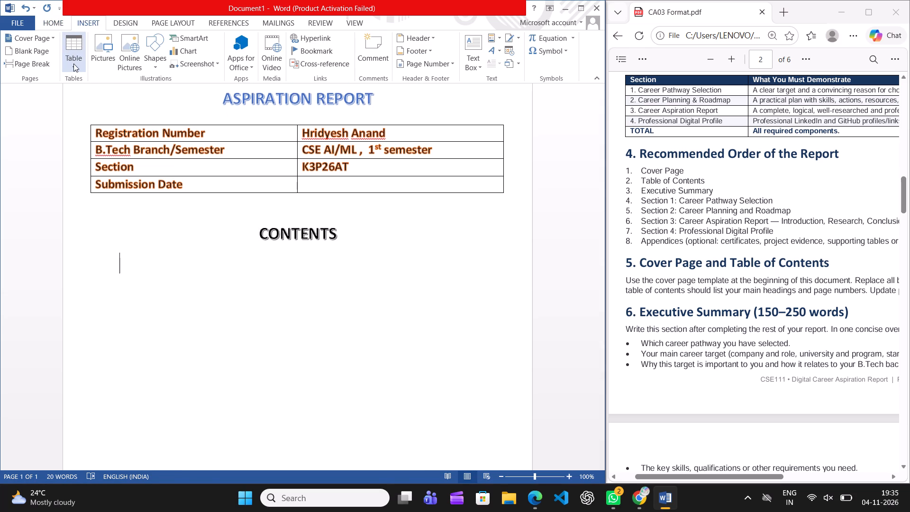
{"action": "left_click", "coordinate": [73, 64]}
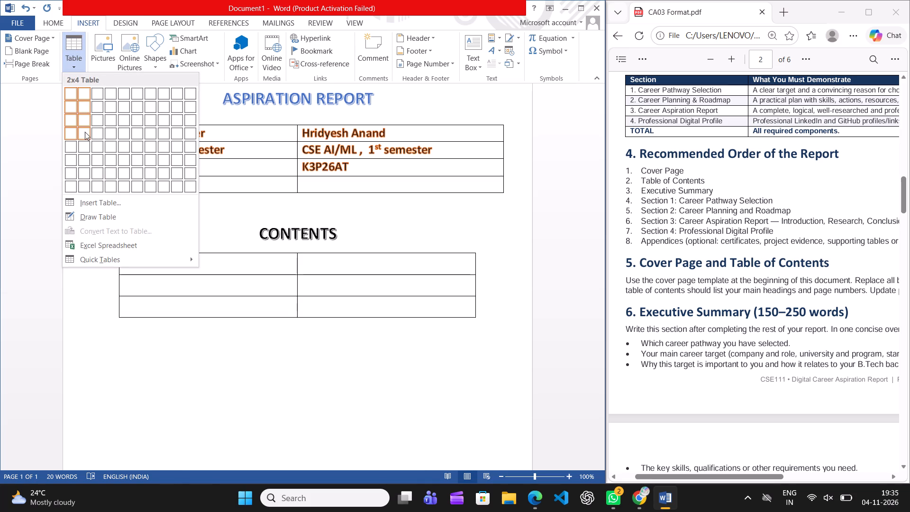
{"action": "left_click", "coordinate": [101, 158]}
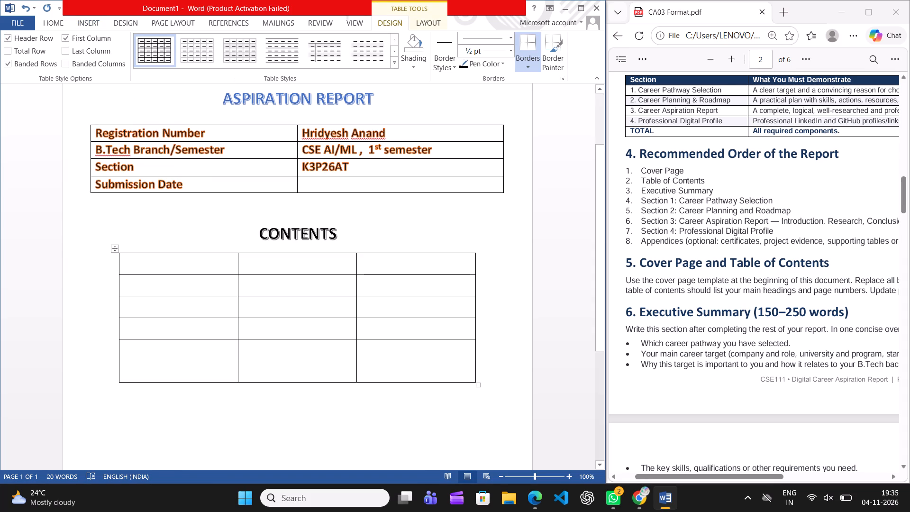
Enter S.NO in the first header cell of the contents table and set its font size to 16.
{"action": "type", "text": "S."}
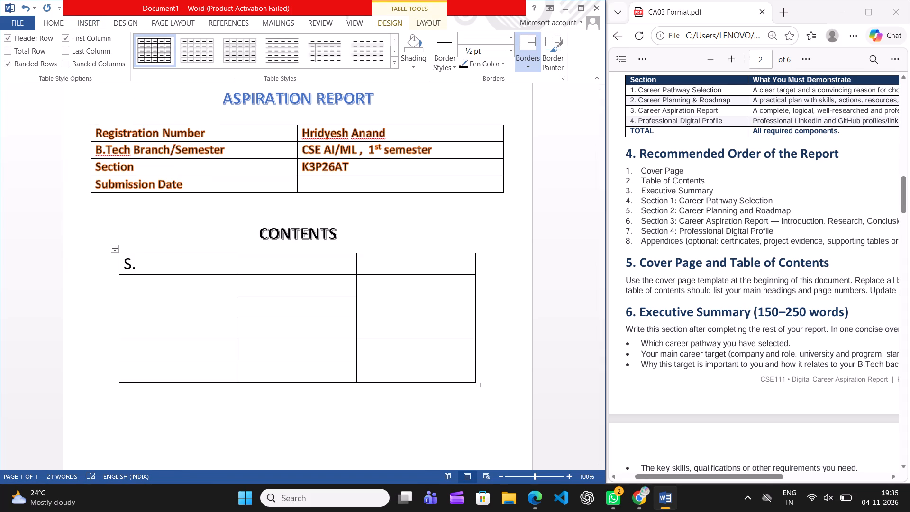
{"action": "type", "text": "NO"}
{"action": "left_click_drag", "start_coordinate": [168, 268], "coordinate": [122, 271]}
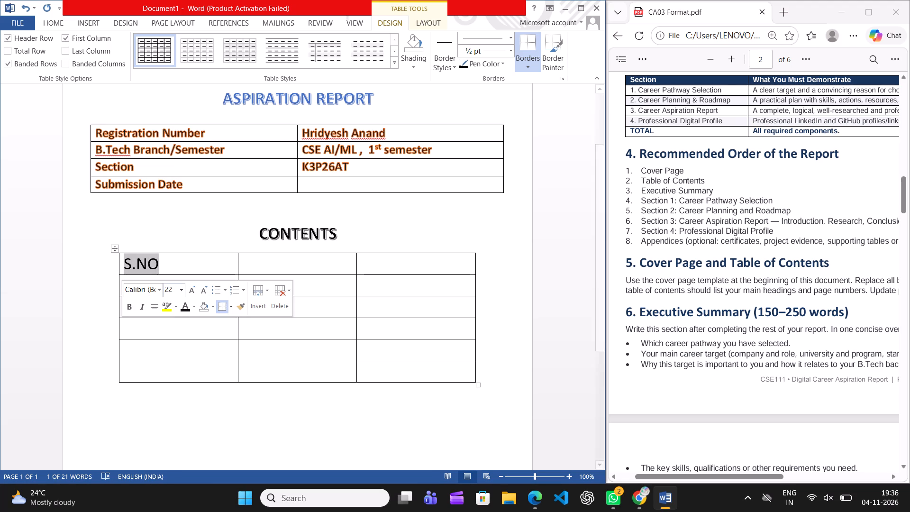
{"action": "left_click", "coordinate": [180, 293]}
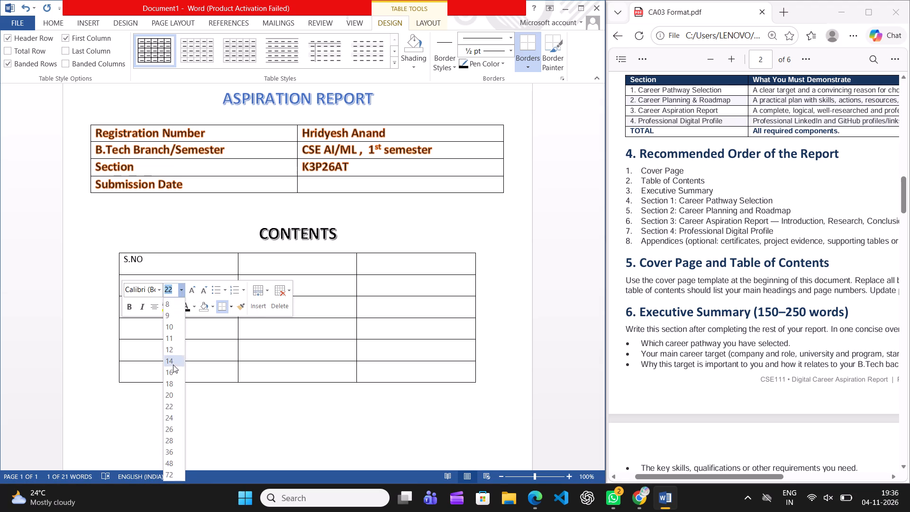
{"action": "left_click", "coordinate": [173, 374]}
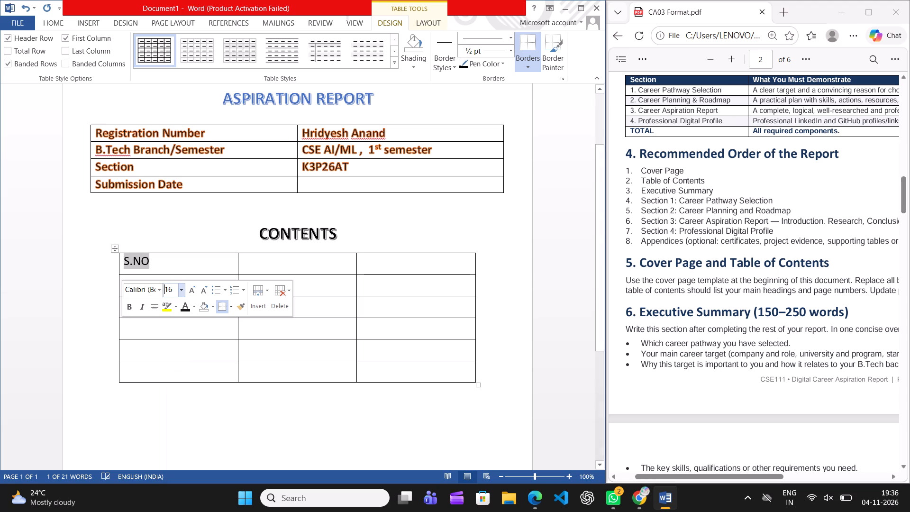
{"action": "left_click", "coordinate": [293, 268]}
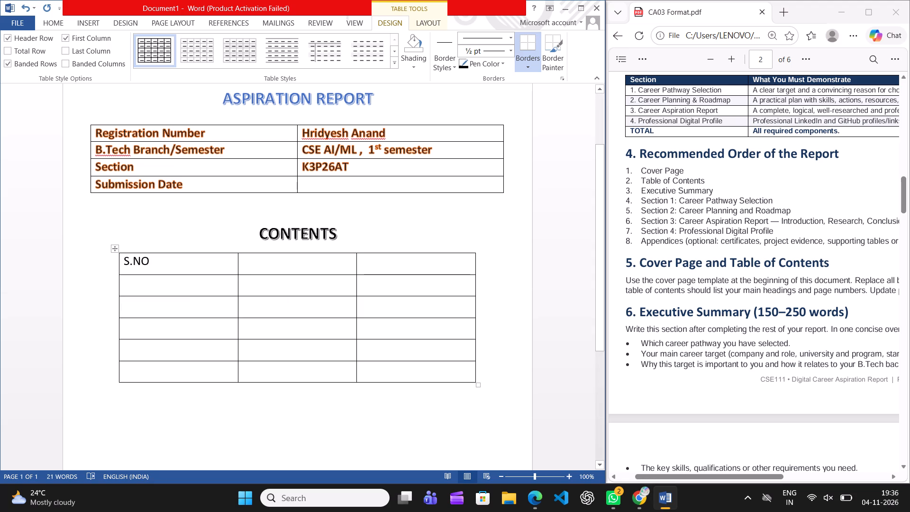
{"action": "left_click", "coordinate": [171, 286]}
Narrow the first column of the contents table so it just fits the S.NO header.
{"action": "left_click_drag", "start_coordinate": [237, 330], "coordinate": [151, 329]}
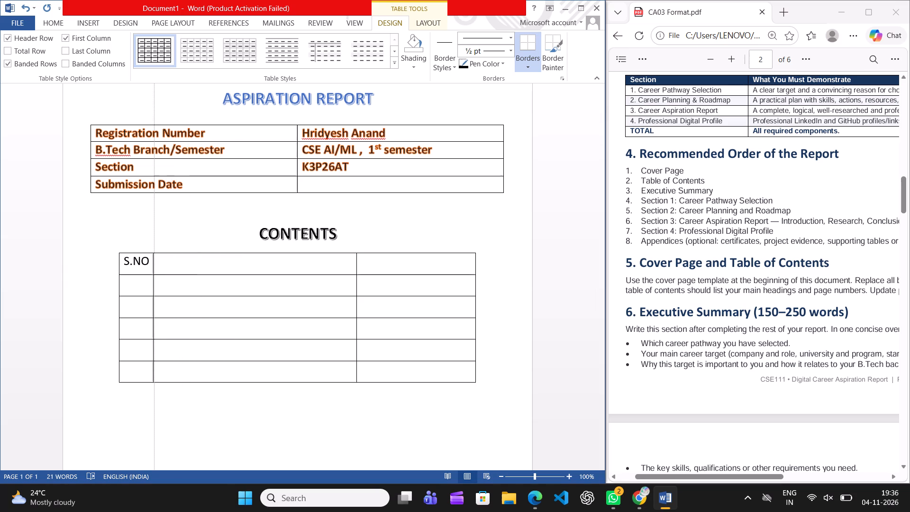
{"action": "left_click_drag", "start_coordinate": [151, 329], "coordinate": [149, 329]}
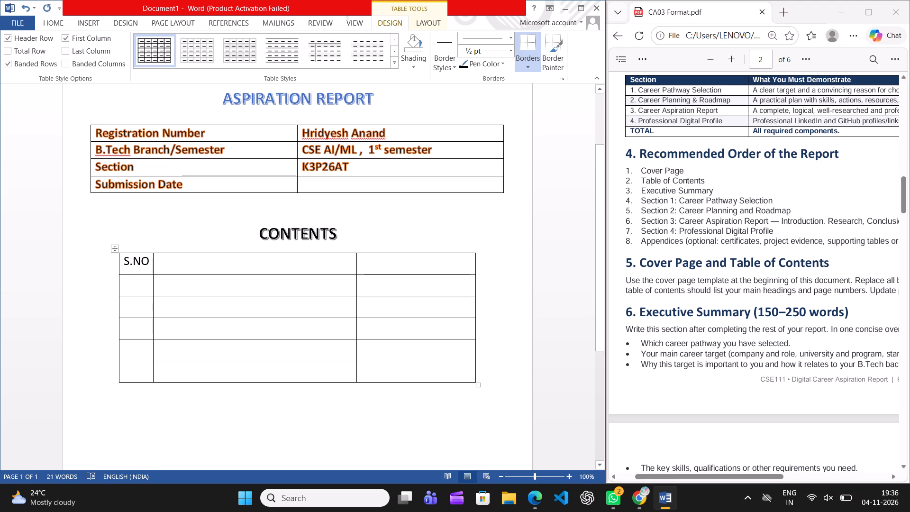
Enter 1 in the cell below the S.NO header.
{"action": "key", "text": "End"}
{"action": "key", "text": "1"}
Set the font size of the blank line between the cover page table and the CONTENTS heading to 16.
{"action": "left_click", "coordinate": [82, 211]}
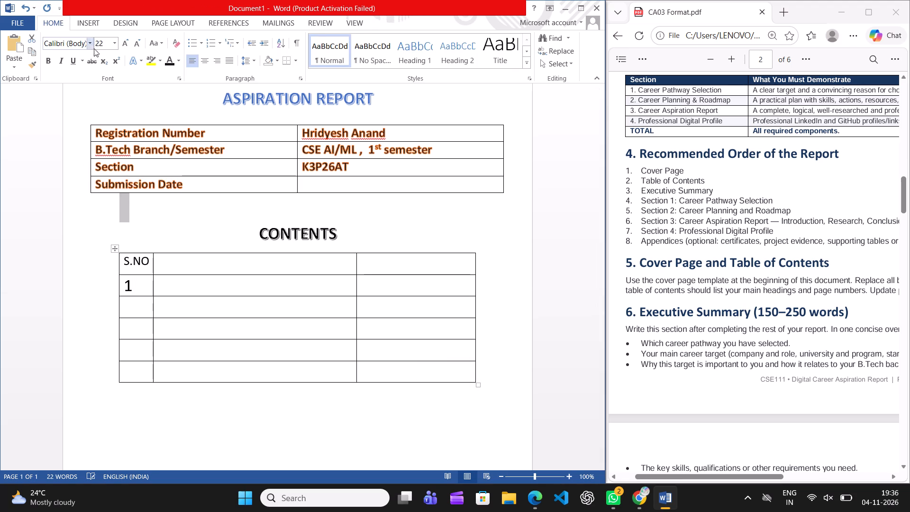
{"action": "left_click", "coordinate": [116, 44]}
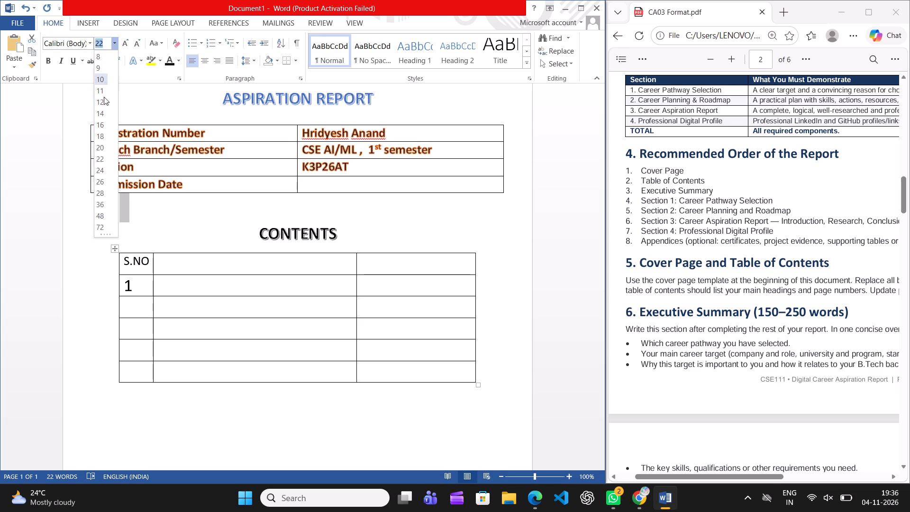
{"action": "left_click", "coordinate": [102, 123]}
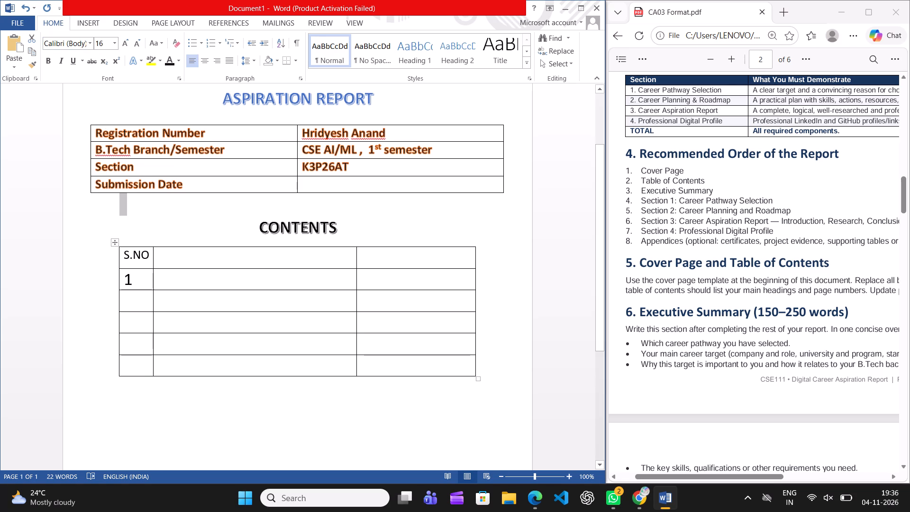
Clear the cell below the S.NO header, set its font size to 16 and enter 1 in it.
{"action": "left_click", "coordinate": [138, 278]}
{"action": "key", "text": "BackSpace"}
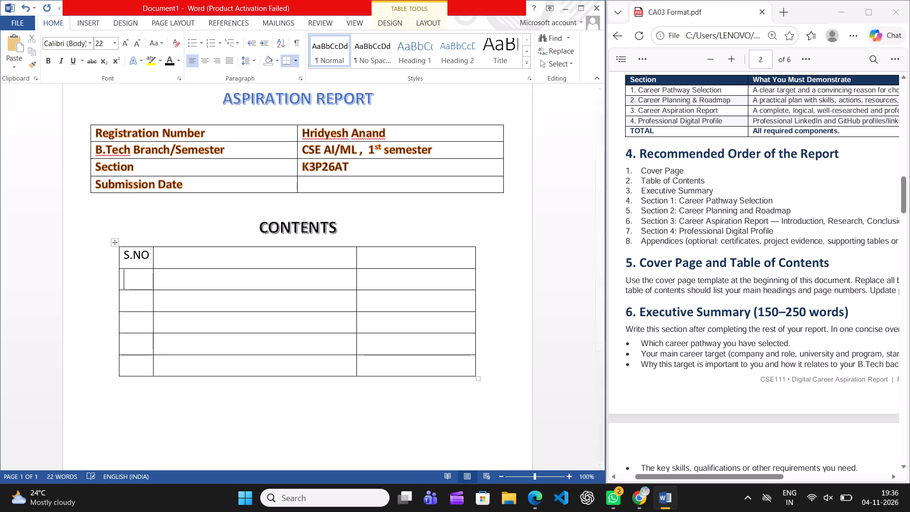
{"action": "left_click", "coordinate": [105, 38]}
{"action": "left_click", "coordinate": [114, 40]}
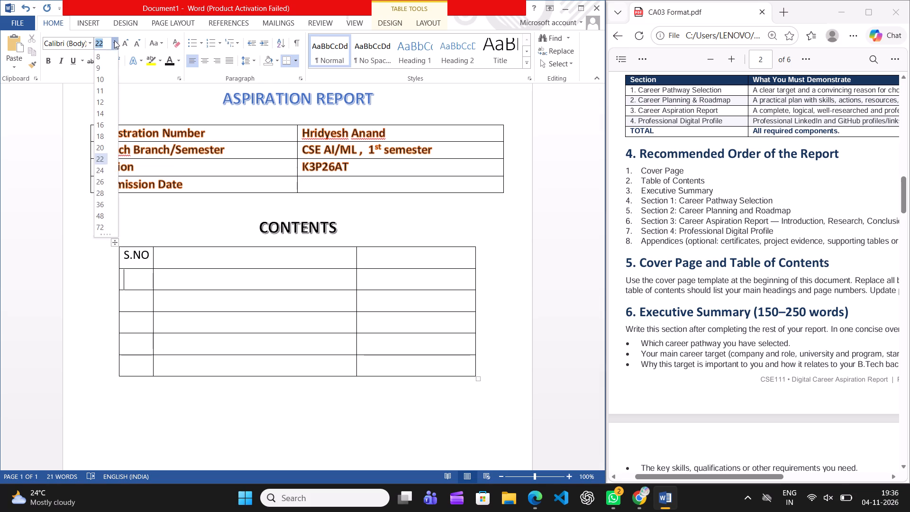
{"action": "left_click", "coordinate": [104, 124]}
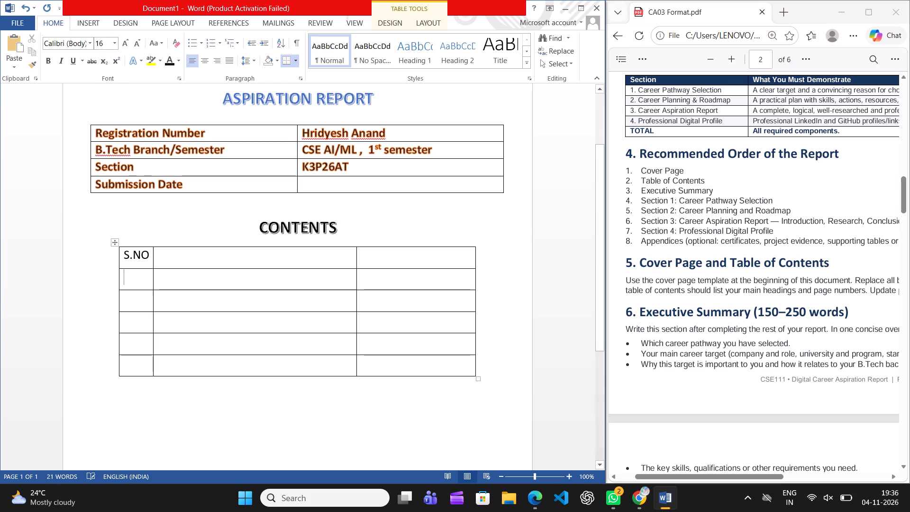
{"action": "key", "text": "1"}
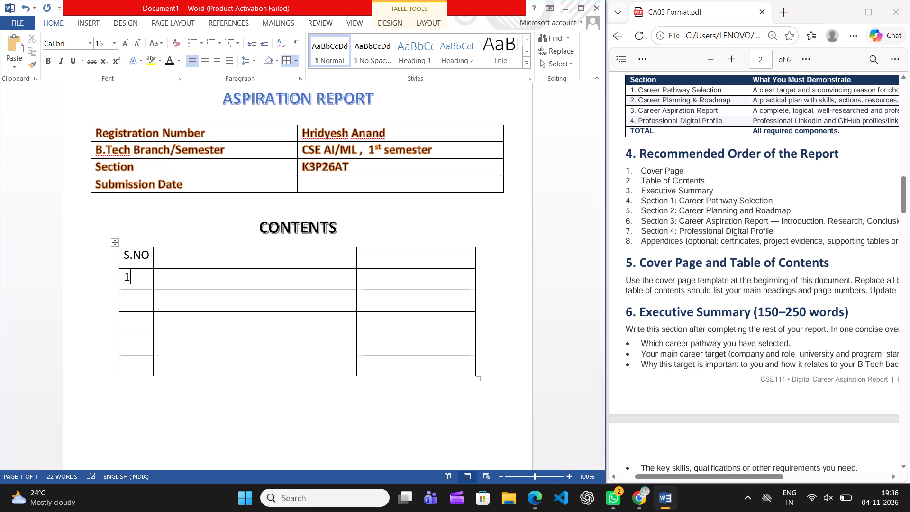
Set the font size of the second numbering cell in the S.NO column to 16 and enter 2 in it.
{"action": "key", "text": "Down"}
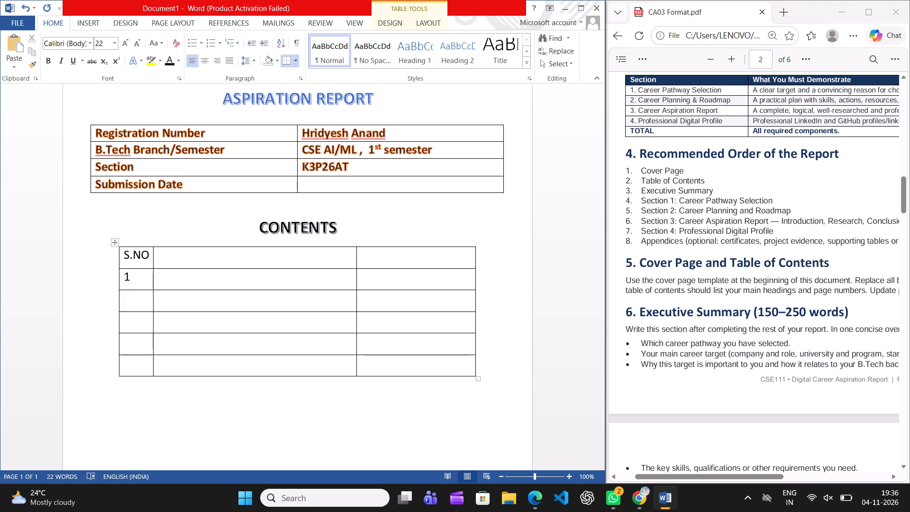
{"action": "left_click", "coordinate": [109, 40]}
{"action": "key", "text": "2"}
{"action": "left_click", "coordinate": [131, 295]}
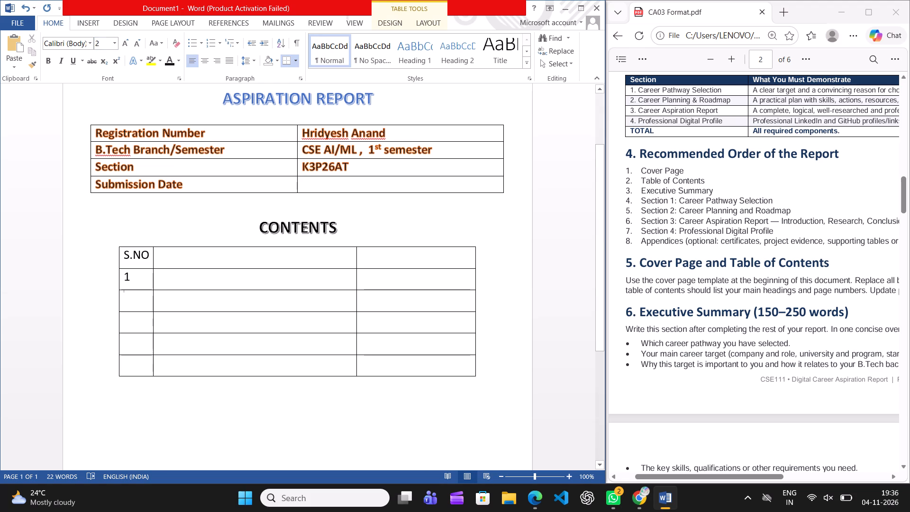
{"action": "left_click", "coordinate": [112, 43]}
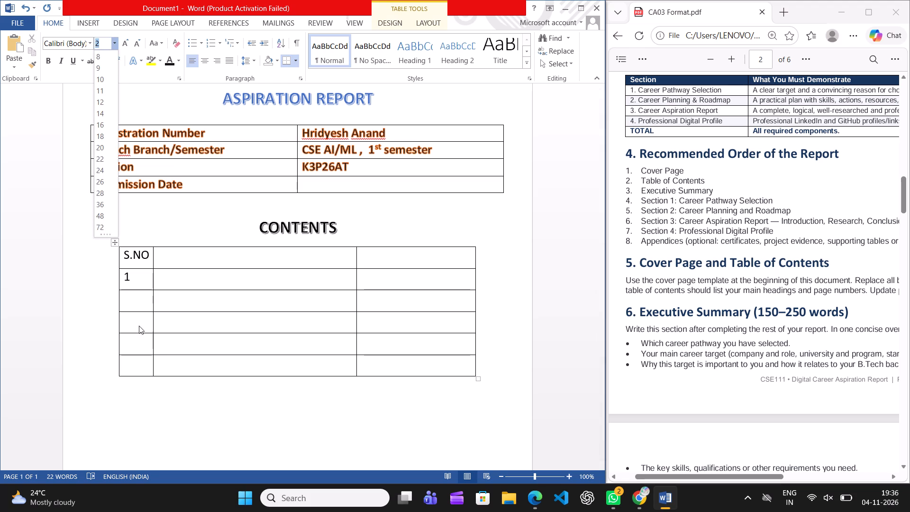
{"action": "left_click", "coordinate": [141, 275]}
{"action": "left_click", "coordinate": [141, 275]}
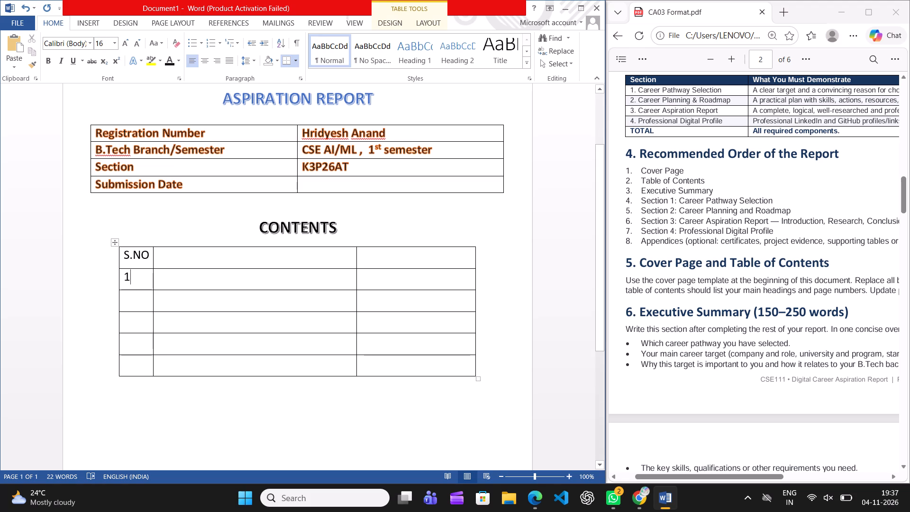
{"action": "key", "text": "Down"}
{"action": "left_click", "coordinate": [104, 43]}
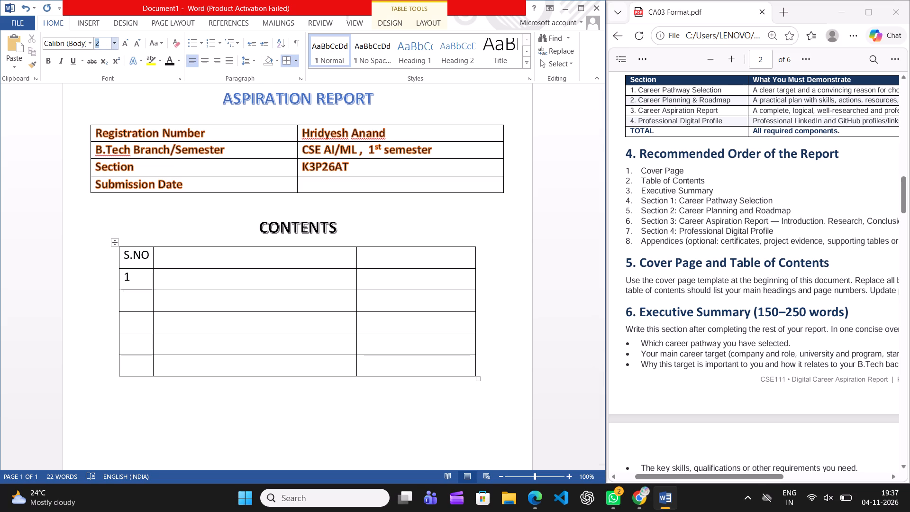
{"action": "key", "text": "BackSpace"}
{"action": "type", "text": "16"}
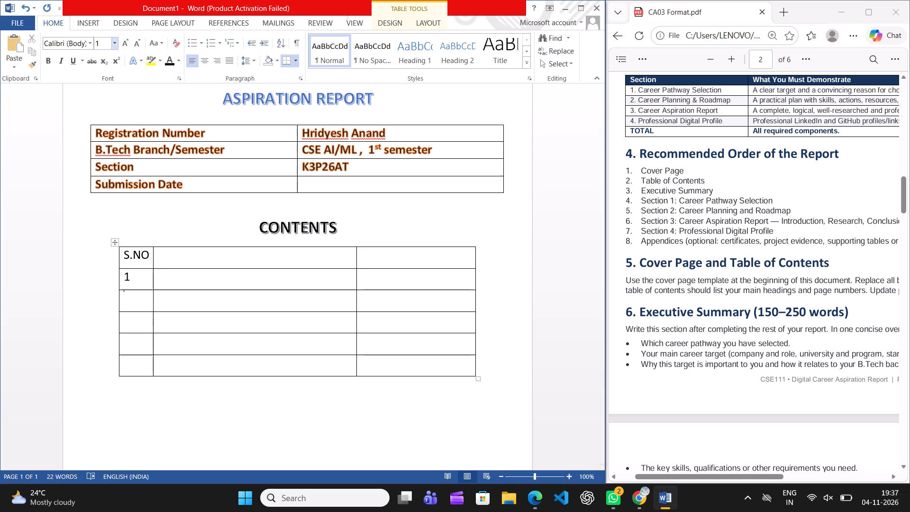
{"action": "key", "text": "Return"}
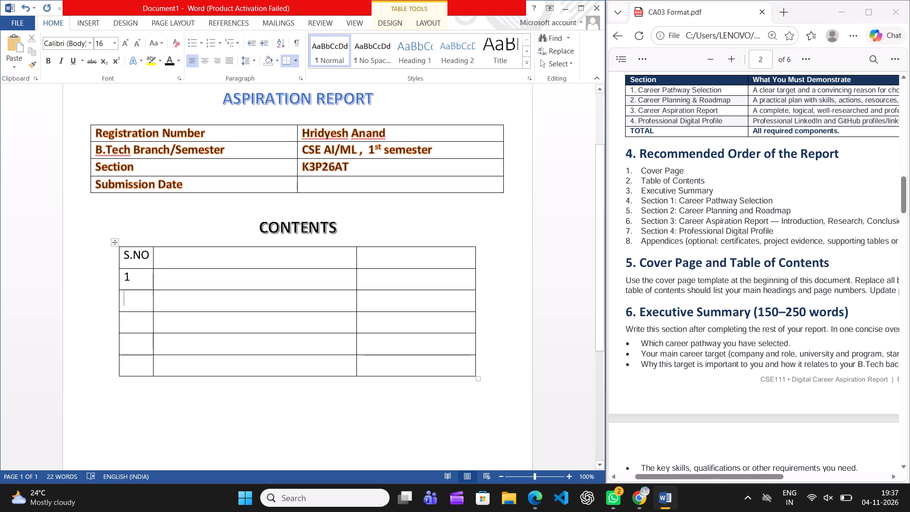
{"action": "key", "text": "2"}
Enter 3, 4 and 5 in the remaining cells of the S.NO column.
{"action": "key", "text": "Down"}
{"action": "key", "text": "3"}
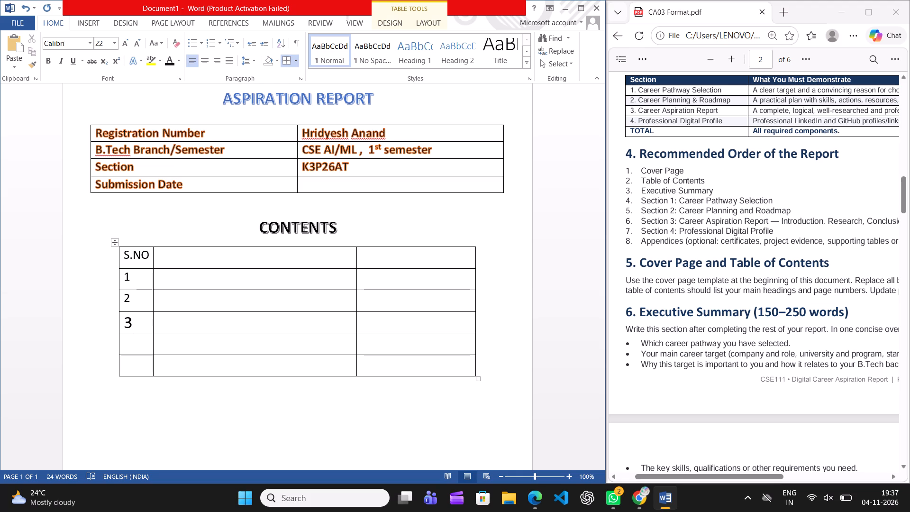
{"action": "key", "text": "Down"}
{"action": "key", "text": "4"}
{"action": "key", "text": "Down"}
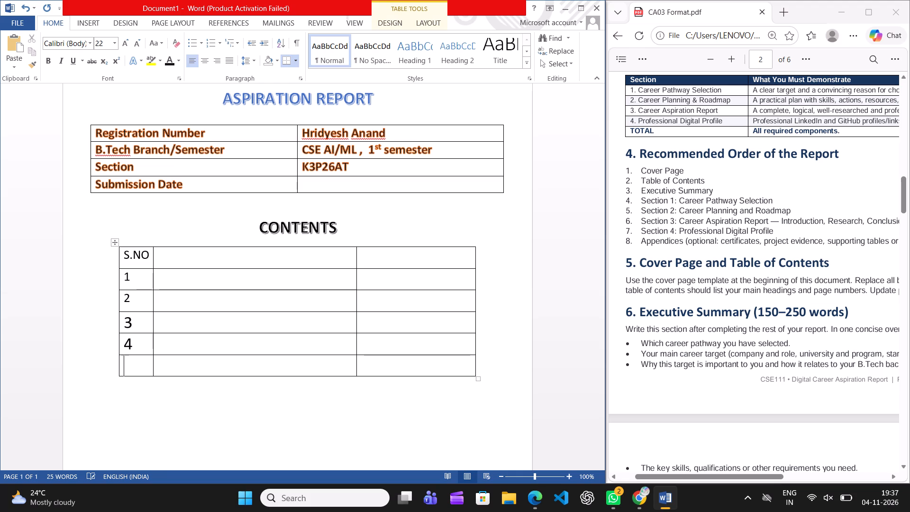
{"action": "key", "text": "5"}
Set the font size of the numbers 3 to 5 in the S.NO column to 16, keeping each on a single line.
{"action": "left_click_drag", "start_coordinate": [136, 359], "coordinate": [122, 330]}
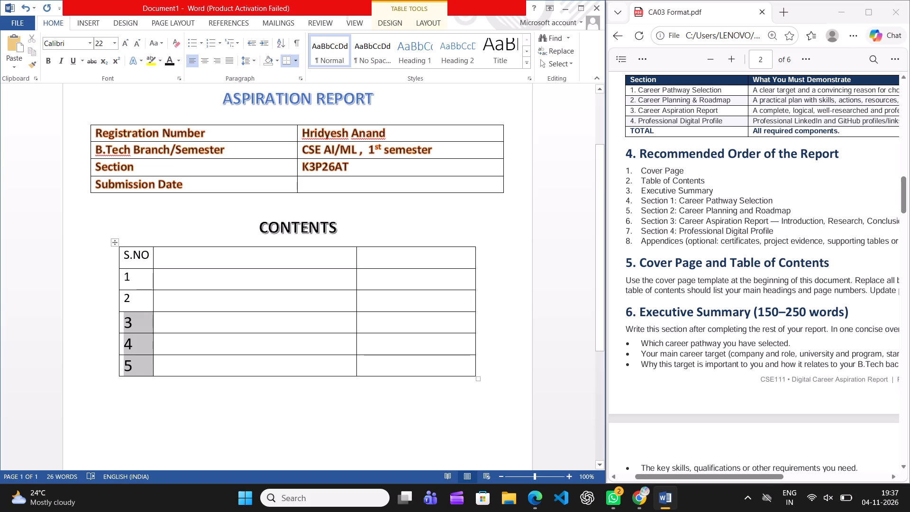
{"action": "left_click_drag", "start_coordinate": [122, 330], "coordinate": [120, 326]}
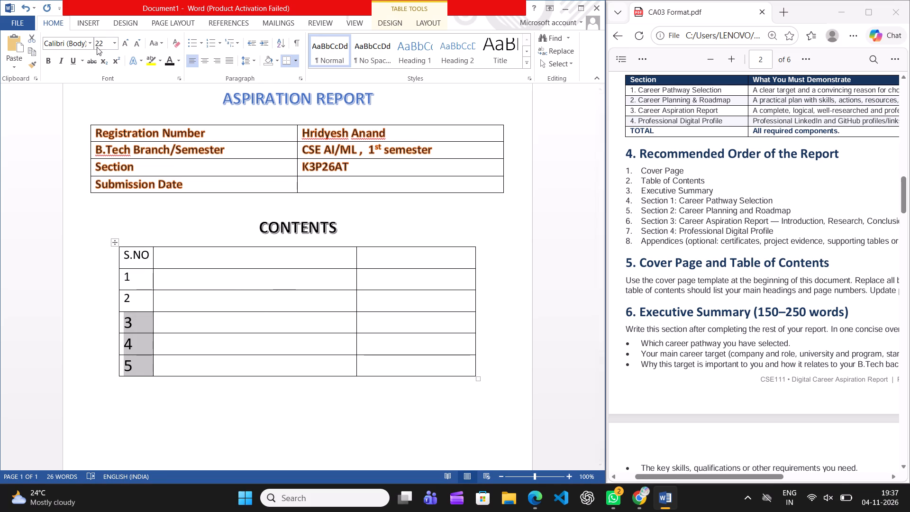
{"action": "left_click", "coordinate": [102, 44]}
{"action": "key", "text": "BackSpace"}
{"action": "type", "text": "16"}
{"action": "key", "text": "Return"}
{"action": "key", "text": "Return"}
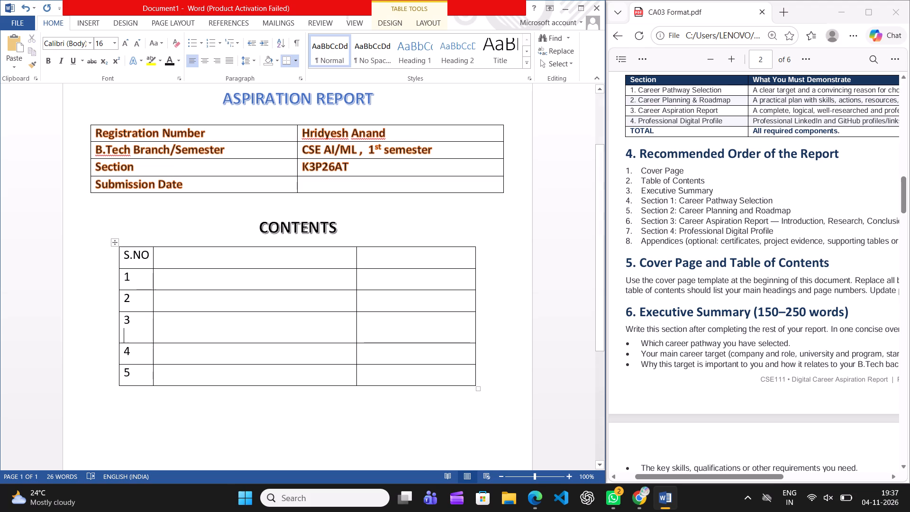
{"action": "key", "text": "BackSpace"}
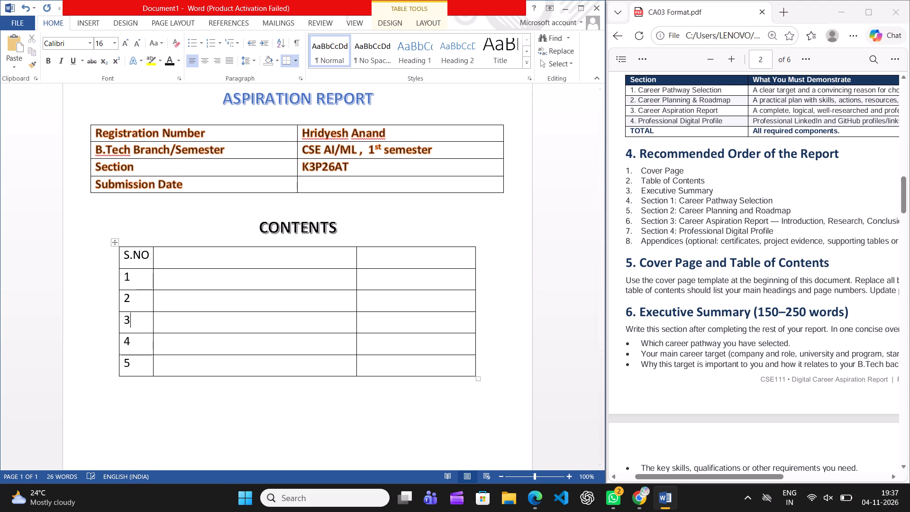
Enter Headings and No. of pages as the second and third column headers of the contents table.
{"action": "left_click", "coordinate": [142, 275]}
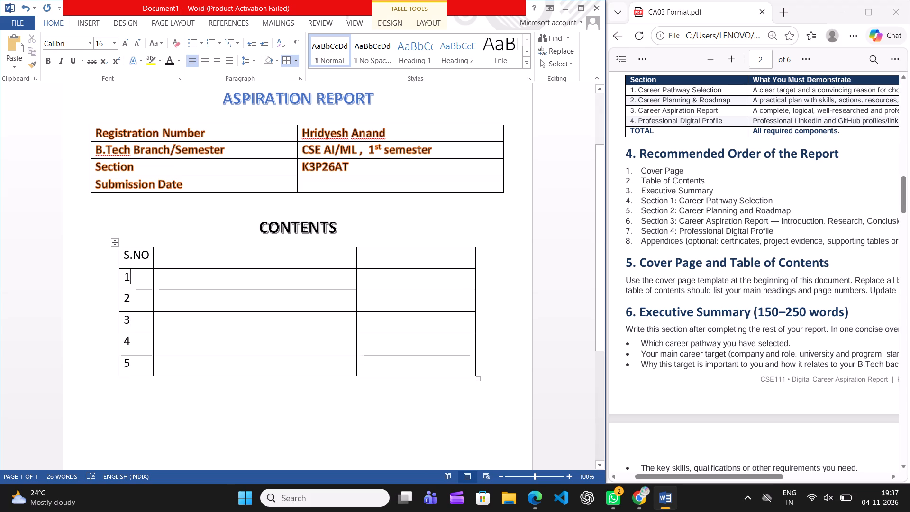
{"action": "left_click", "coordinate": [181, 253]}
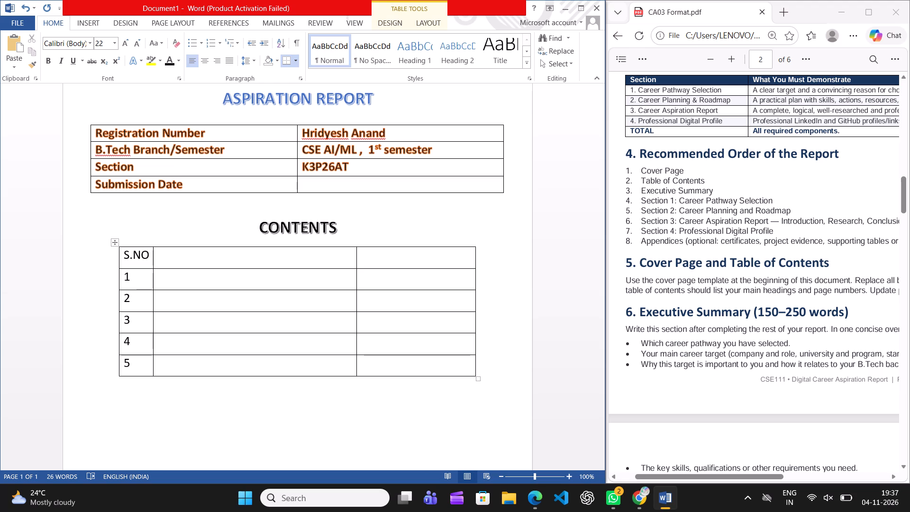
{"action": "type", "text": "HE"}
{"action": "key", "text": "BackSpace"}
{"action": "type", "text": "eadings"}
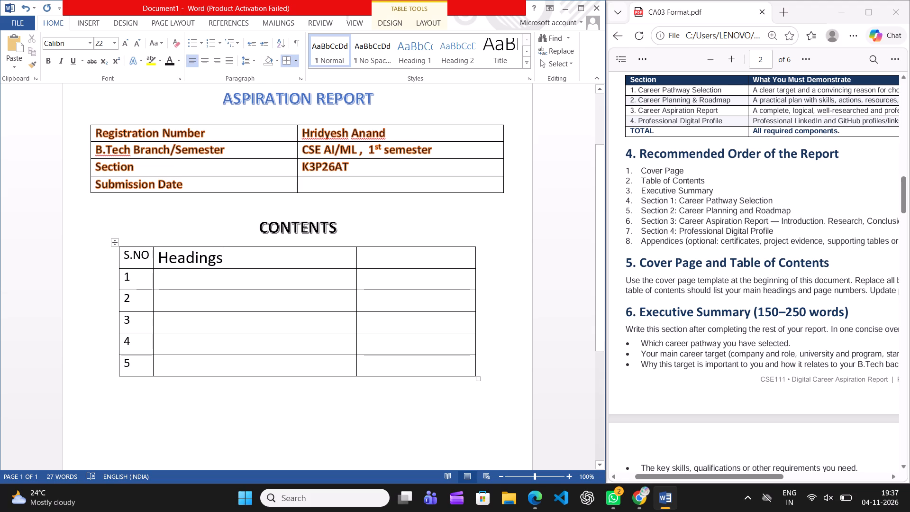
{"action": "left_click", "coordinate": [394, 256]}
{"action": "key", "text": "n"}
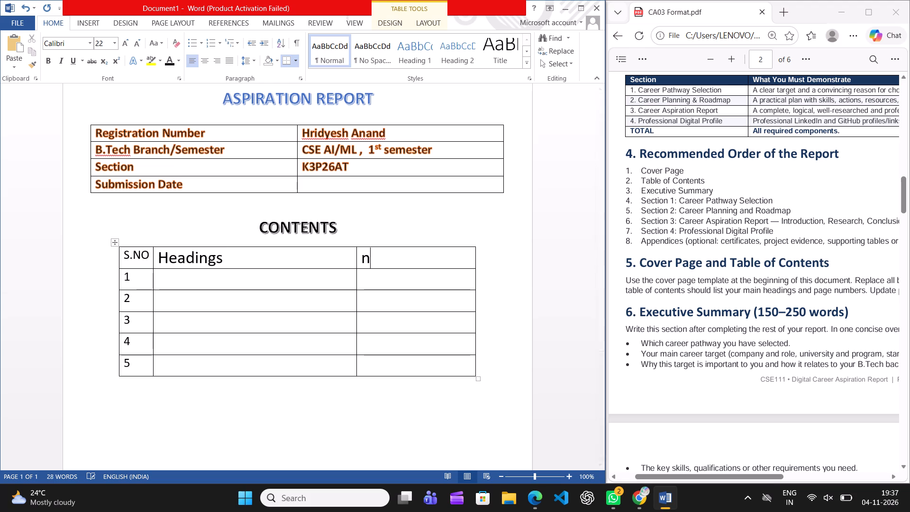
{"action": "key", "text": "BackSpace"}
{"action": "type", "text": "No. of pa"}
{"action": "type", "text": "ges"}
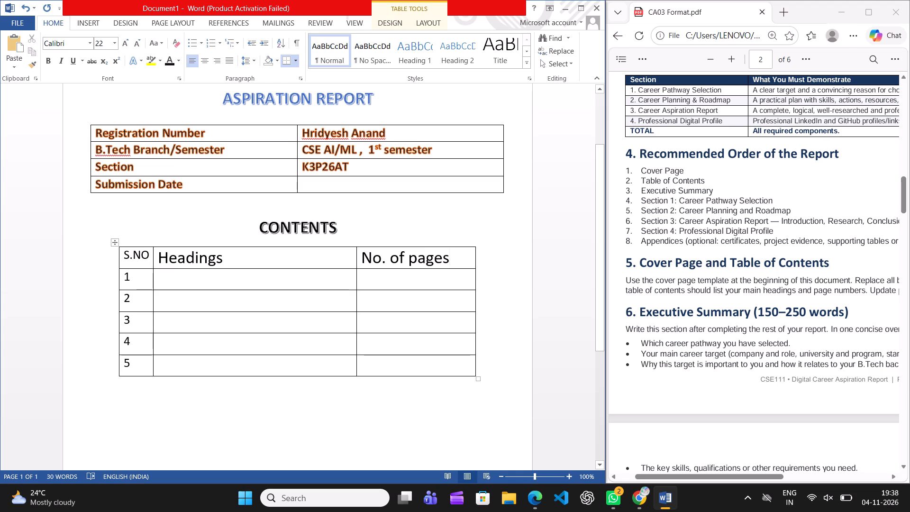
Set the font size of the Headings and No. of pages column headers to 16.
{"action": "left_click_drag", "start_coordinate": [461, 258], "coordinate": [360, 257]}
{"action": "left_click_drag", "start_coordinate": [360, 257], "coordinate": [195, 262]}
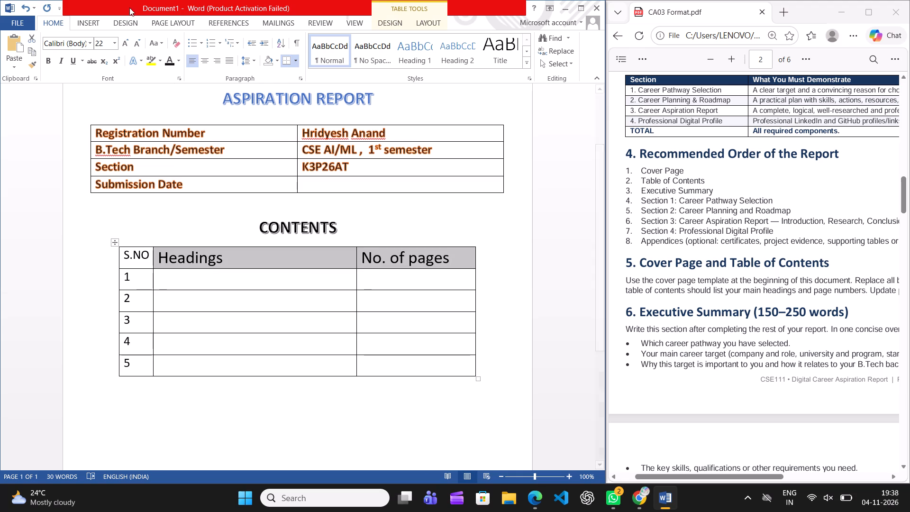
{"action": "left_click", "coordinate": [107, 42]}
{"action": "key", "text": "BackSpace"}
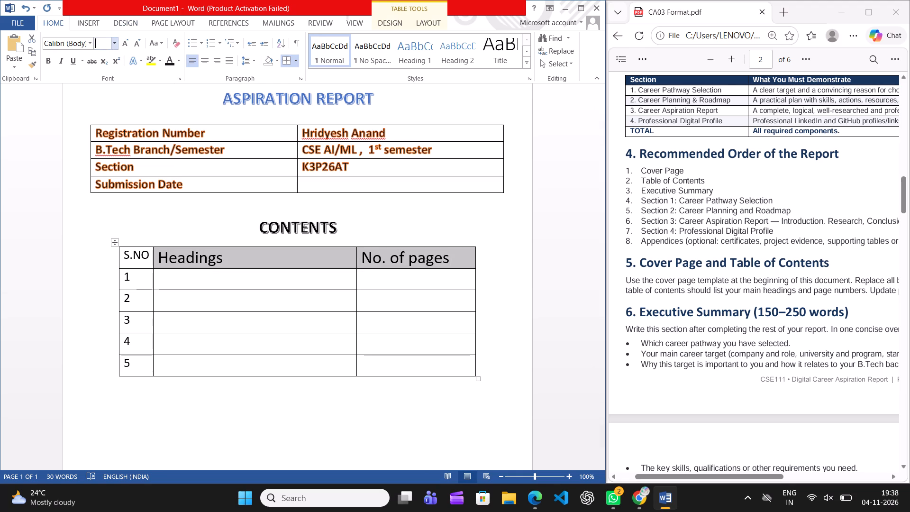
{"action": "type", "text": "16"}
{"action": "left_click", "coordinate": [78, 147]}
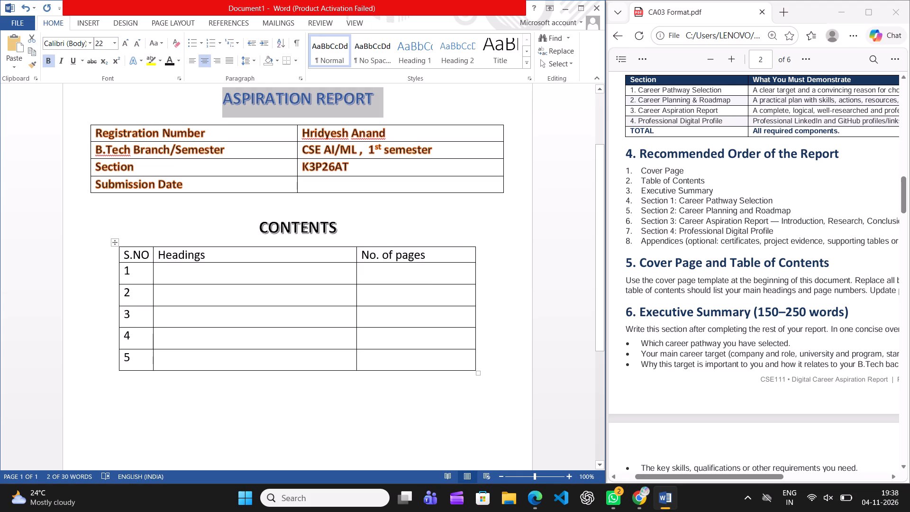
Widen the Headings column of the contents table by narrowing the No. of pages column.
{"action": "left_click_drag", "start_coordinate": [356, 281], "coordinate": [383, 305]}
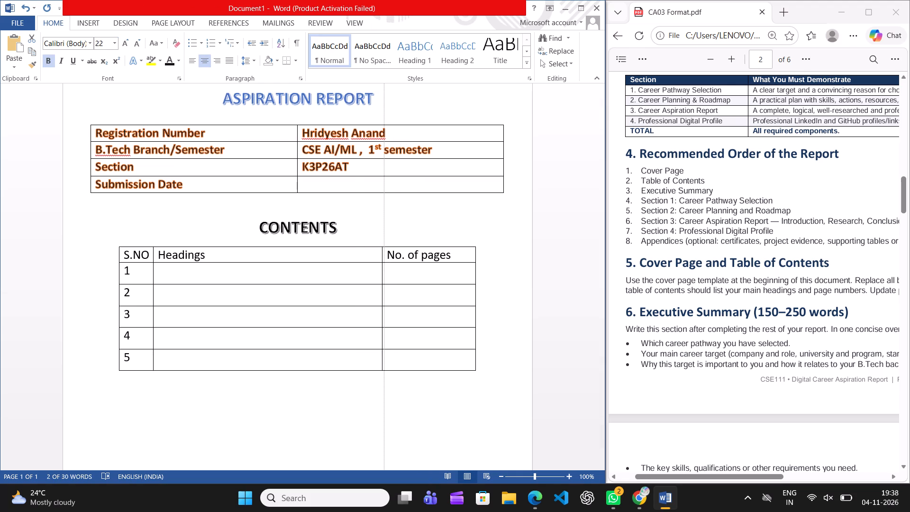
{"action": "left_click_drag", "start_coordinate": [383, 305], "coordinate": [385, 309]}
Enter Executive Summary as the heading for row 1 of the contents table.
{"action": "left_click", "coordinate": [199, 279]}
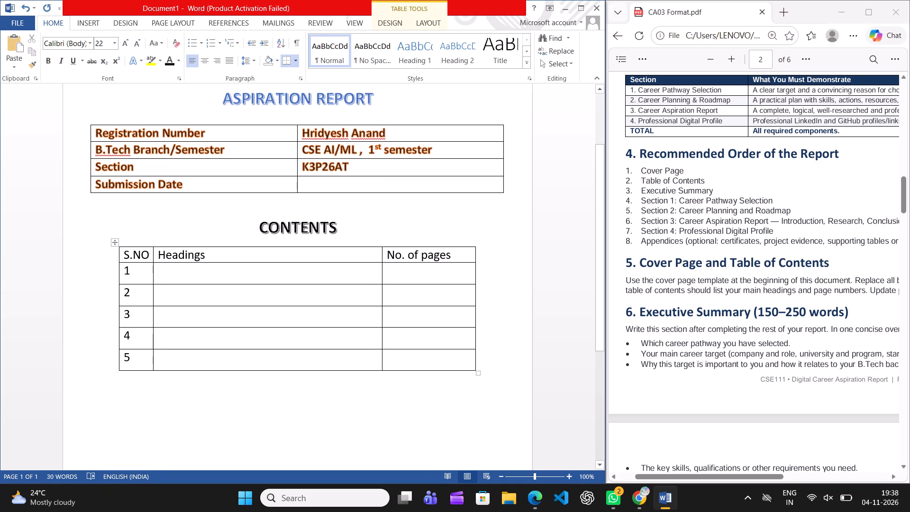
{"action": "left_click", "coordinate": [199, 279]}
{"action": "key", "text": "shift+less"}
{"action": "key", "text": "BackSpace"}
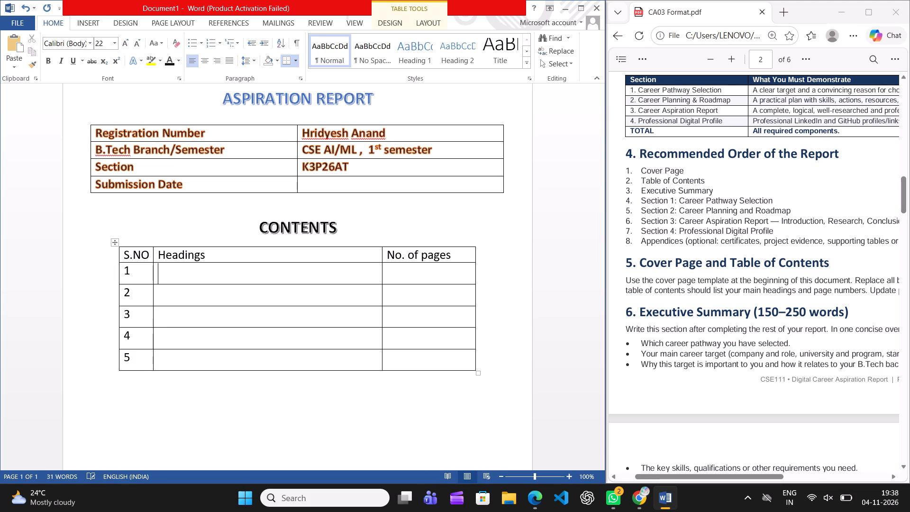
{"action": "type", "text": "Exec"}
{"action": "type", "text": "utive"}
{"action": "key", "text": "space"}
{"action": "key", "text": "shift+s"}
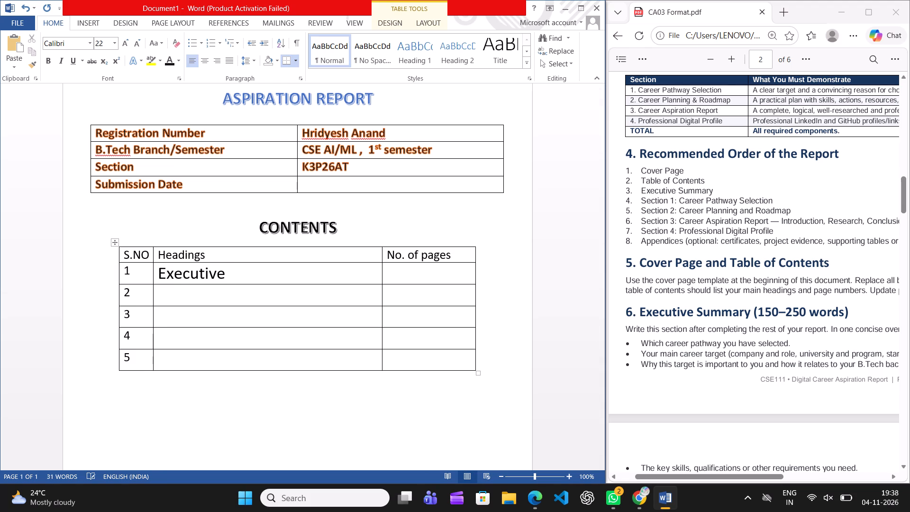
{"action": "type", "text": "ummar"}
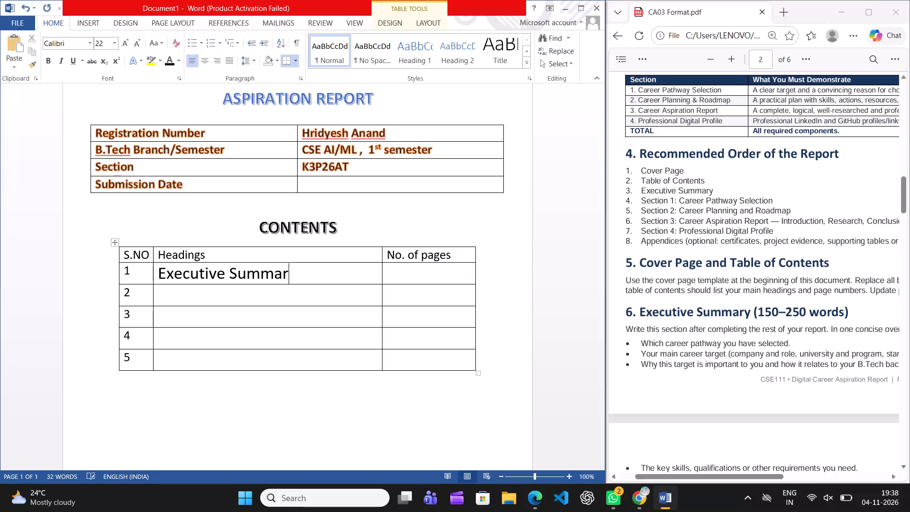
{"action": "key", "text": "y"}
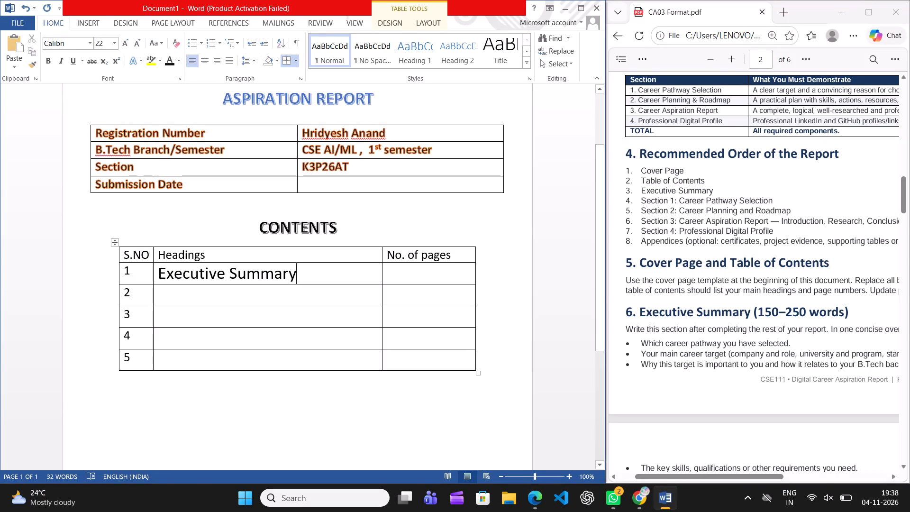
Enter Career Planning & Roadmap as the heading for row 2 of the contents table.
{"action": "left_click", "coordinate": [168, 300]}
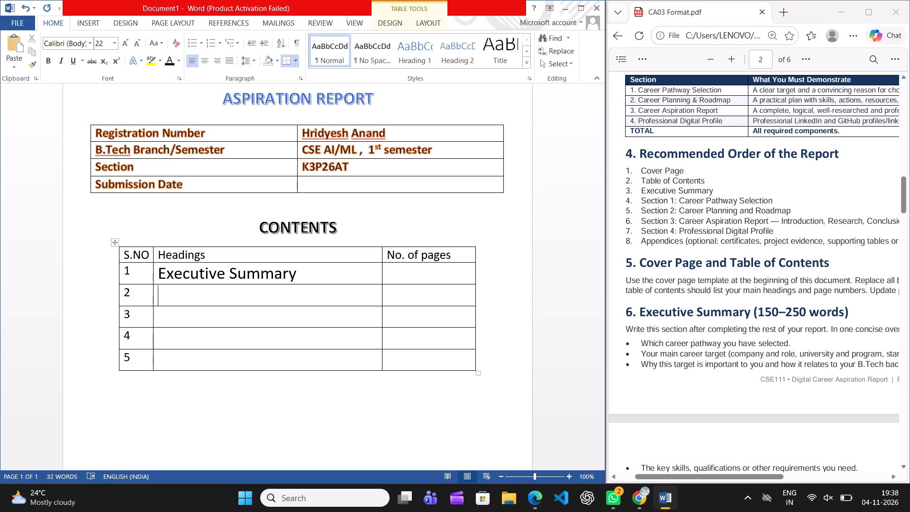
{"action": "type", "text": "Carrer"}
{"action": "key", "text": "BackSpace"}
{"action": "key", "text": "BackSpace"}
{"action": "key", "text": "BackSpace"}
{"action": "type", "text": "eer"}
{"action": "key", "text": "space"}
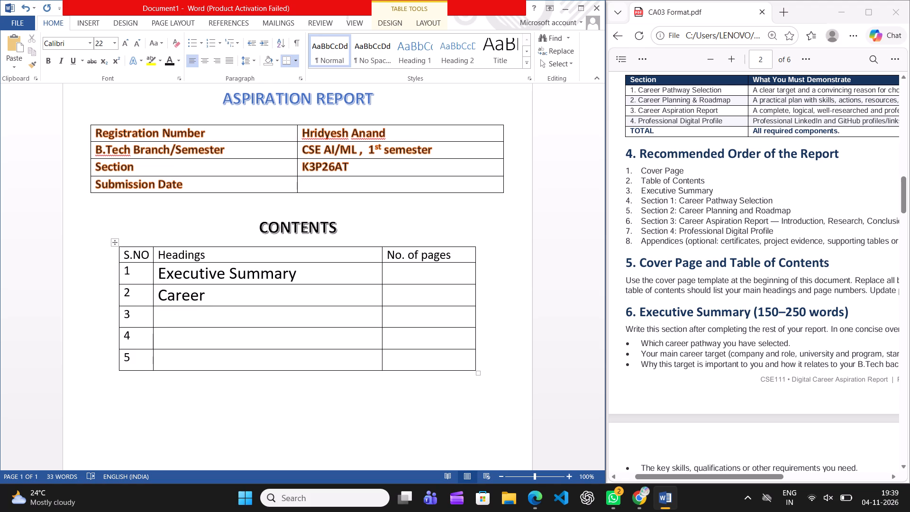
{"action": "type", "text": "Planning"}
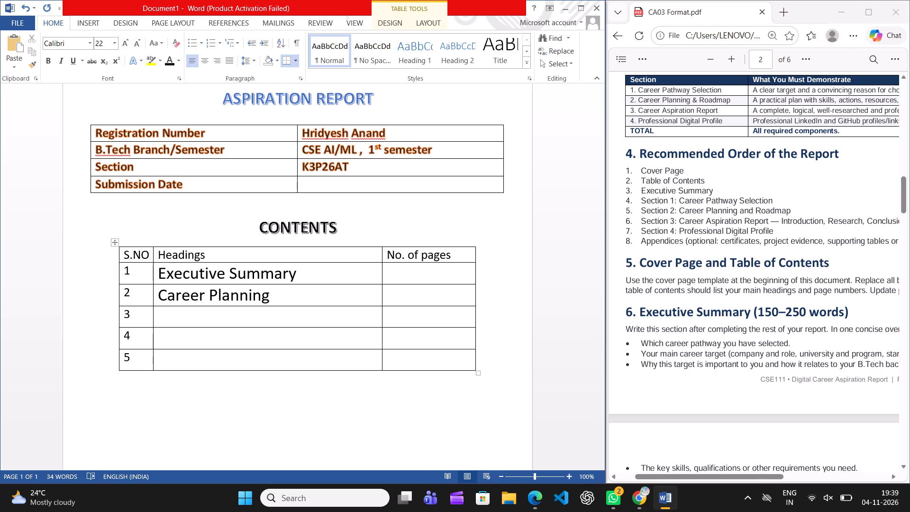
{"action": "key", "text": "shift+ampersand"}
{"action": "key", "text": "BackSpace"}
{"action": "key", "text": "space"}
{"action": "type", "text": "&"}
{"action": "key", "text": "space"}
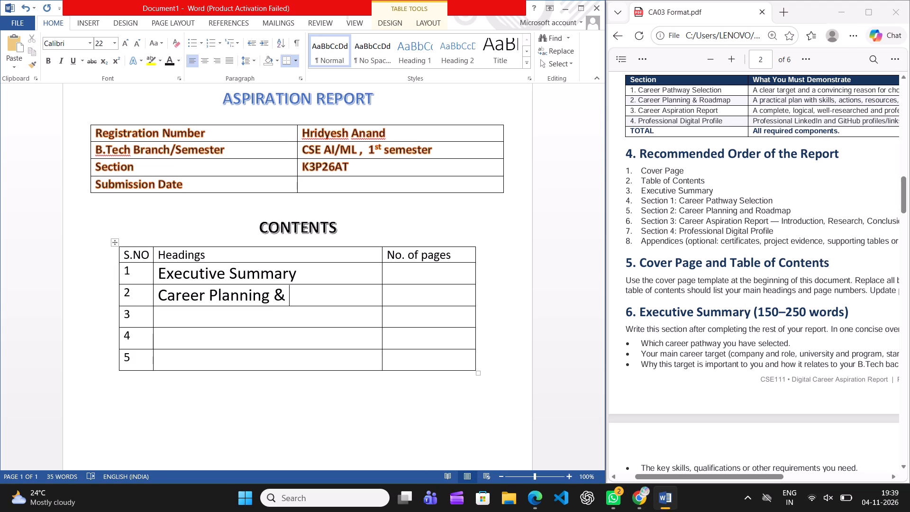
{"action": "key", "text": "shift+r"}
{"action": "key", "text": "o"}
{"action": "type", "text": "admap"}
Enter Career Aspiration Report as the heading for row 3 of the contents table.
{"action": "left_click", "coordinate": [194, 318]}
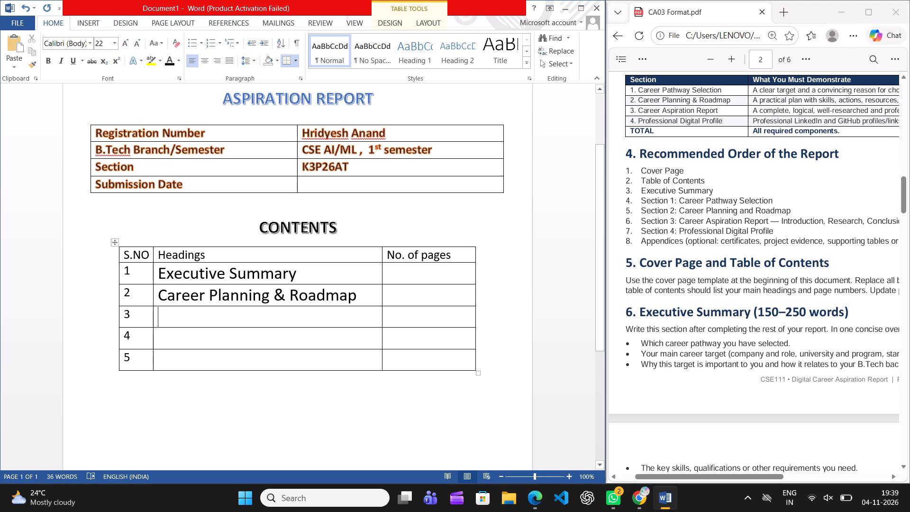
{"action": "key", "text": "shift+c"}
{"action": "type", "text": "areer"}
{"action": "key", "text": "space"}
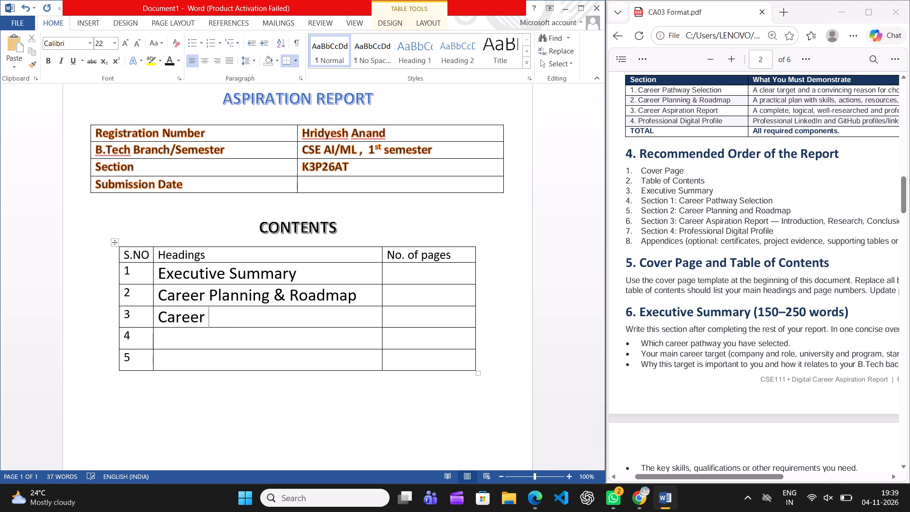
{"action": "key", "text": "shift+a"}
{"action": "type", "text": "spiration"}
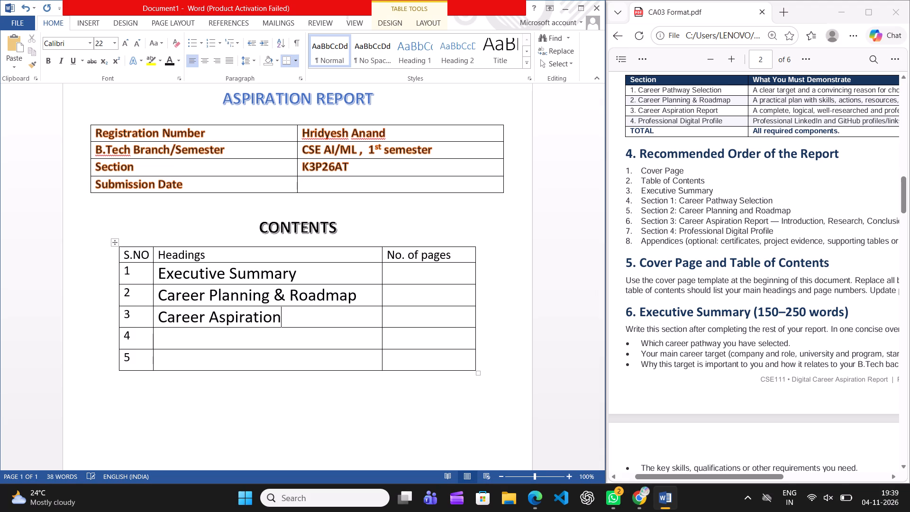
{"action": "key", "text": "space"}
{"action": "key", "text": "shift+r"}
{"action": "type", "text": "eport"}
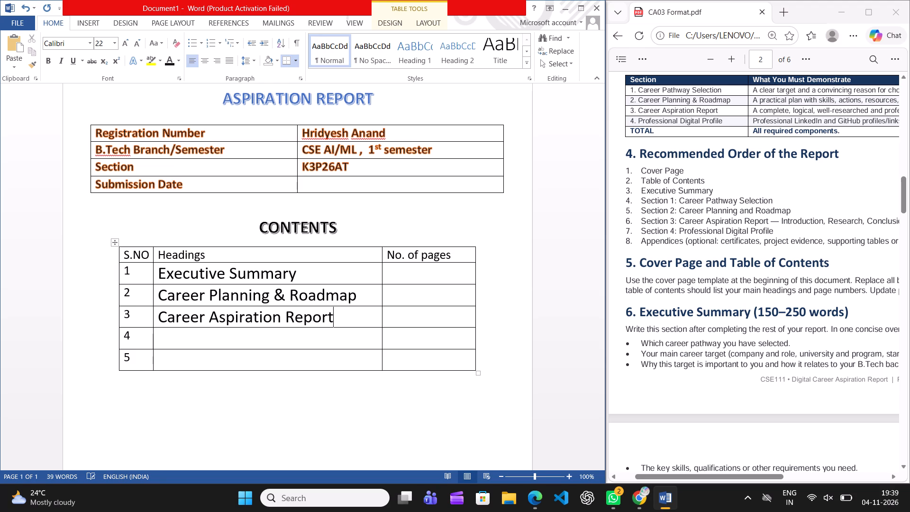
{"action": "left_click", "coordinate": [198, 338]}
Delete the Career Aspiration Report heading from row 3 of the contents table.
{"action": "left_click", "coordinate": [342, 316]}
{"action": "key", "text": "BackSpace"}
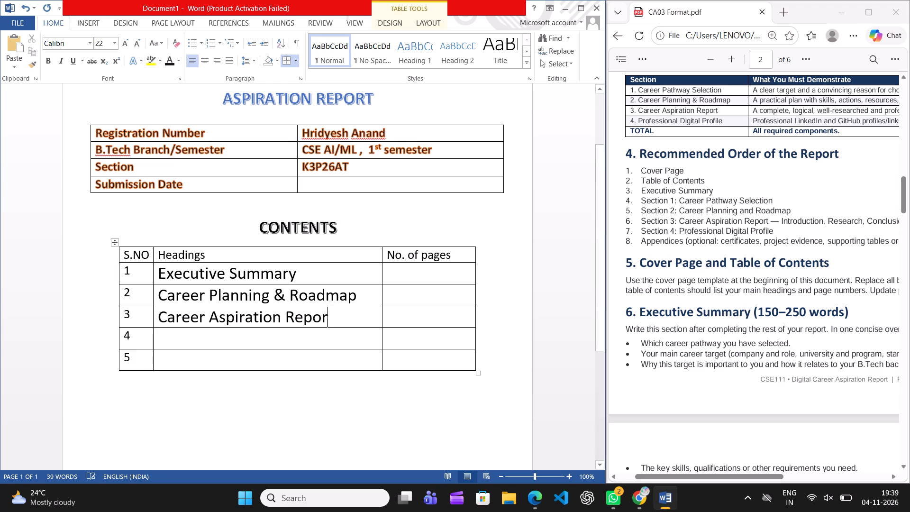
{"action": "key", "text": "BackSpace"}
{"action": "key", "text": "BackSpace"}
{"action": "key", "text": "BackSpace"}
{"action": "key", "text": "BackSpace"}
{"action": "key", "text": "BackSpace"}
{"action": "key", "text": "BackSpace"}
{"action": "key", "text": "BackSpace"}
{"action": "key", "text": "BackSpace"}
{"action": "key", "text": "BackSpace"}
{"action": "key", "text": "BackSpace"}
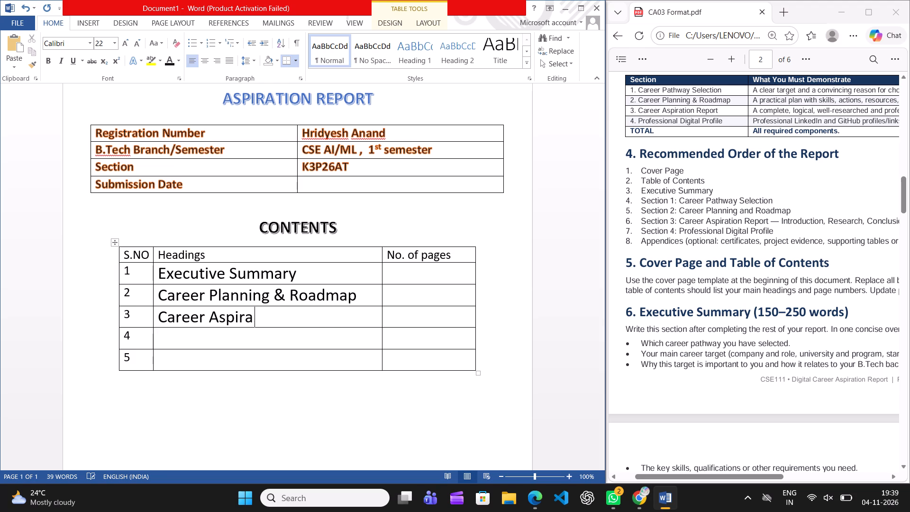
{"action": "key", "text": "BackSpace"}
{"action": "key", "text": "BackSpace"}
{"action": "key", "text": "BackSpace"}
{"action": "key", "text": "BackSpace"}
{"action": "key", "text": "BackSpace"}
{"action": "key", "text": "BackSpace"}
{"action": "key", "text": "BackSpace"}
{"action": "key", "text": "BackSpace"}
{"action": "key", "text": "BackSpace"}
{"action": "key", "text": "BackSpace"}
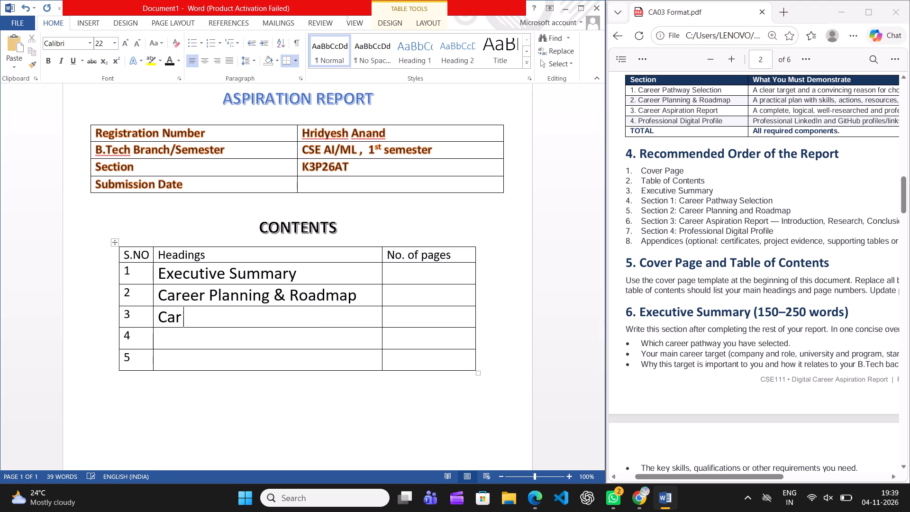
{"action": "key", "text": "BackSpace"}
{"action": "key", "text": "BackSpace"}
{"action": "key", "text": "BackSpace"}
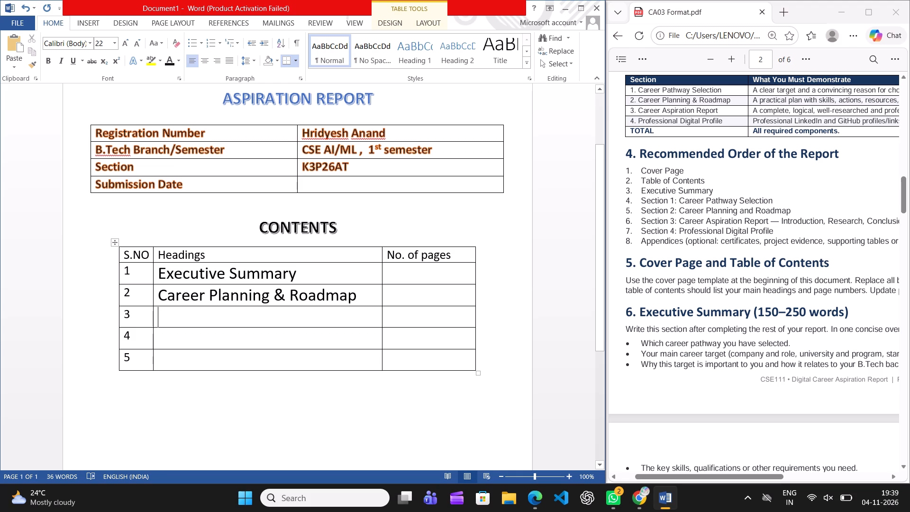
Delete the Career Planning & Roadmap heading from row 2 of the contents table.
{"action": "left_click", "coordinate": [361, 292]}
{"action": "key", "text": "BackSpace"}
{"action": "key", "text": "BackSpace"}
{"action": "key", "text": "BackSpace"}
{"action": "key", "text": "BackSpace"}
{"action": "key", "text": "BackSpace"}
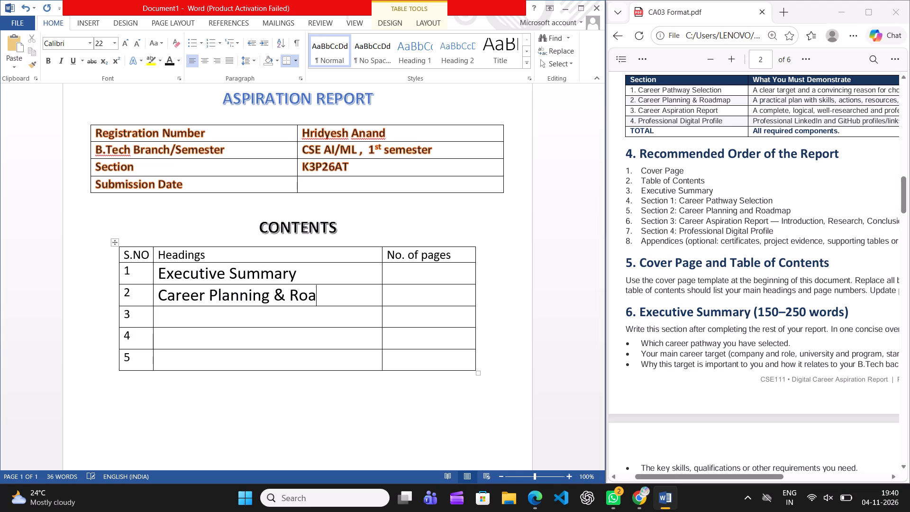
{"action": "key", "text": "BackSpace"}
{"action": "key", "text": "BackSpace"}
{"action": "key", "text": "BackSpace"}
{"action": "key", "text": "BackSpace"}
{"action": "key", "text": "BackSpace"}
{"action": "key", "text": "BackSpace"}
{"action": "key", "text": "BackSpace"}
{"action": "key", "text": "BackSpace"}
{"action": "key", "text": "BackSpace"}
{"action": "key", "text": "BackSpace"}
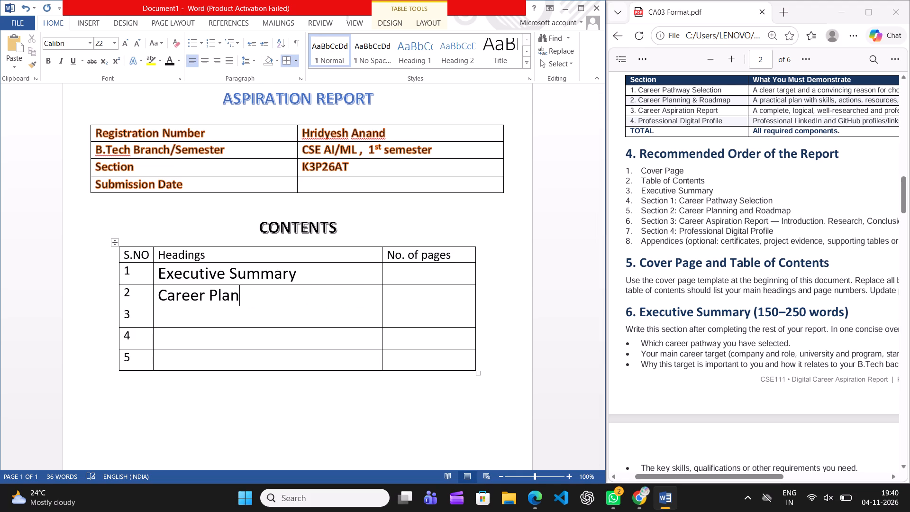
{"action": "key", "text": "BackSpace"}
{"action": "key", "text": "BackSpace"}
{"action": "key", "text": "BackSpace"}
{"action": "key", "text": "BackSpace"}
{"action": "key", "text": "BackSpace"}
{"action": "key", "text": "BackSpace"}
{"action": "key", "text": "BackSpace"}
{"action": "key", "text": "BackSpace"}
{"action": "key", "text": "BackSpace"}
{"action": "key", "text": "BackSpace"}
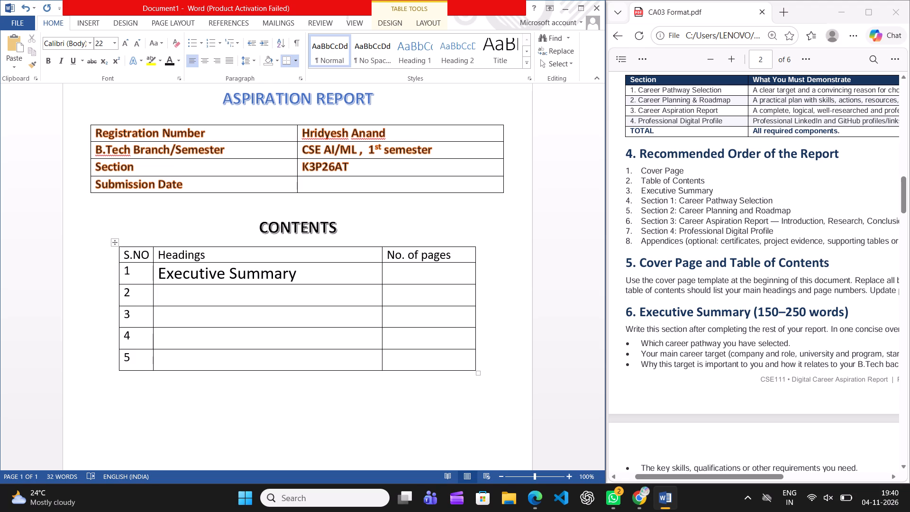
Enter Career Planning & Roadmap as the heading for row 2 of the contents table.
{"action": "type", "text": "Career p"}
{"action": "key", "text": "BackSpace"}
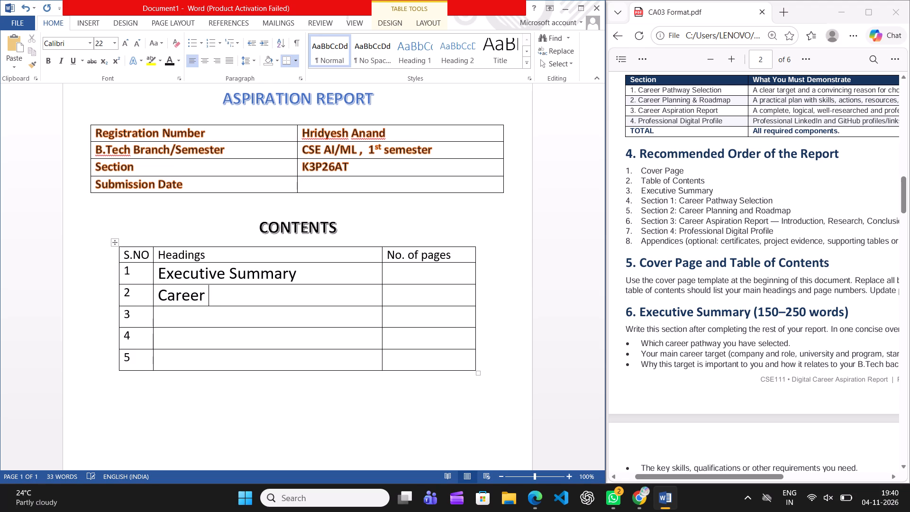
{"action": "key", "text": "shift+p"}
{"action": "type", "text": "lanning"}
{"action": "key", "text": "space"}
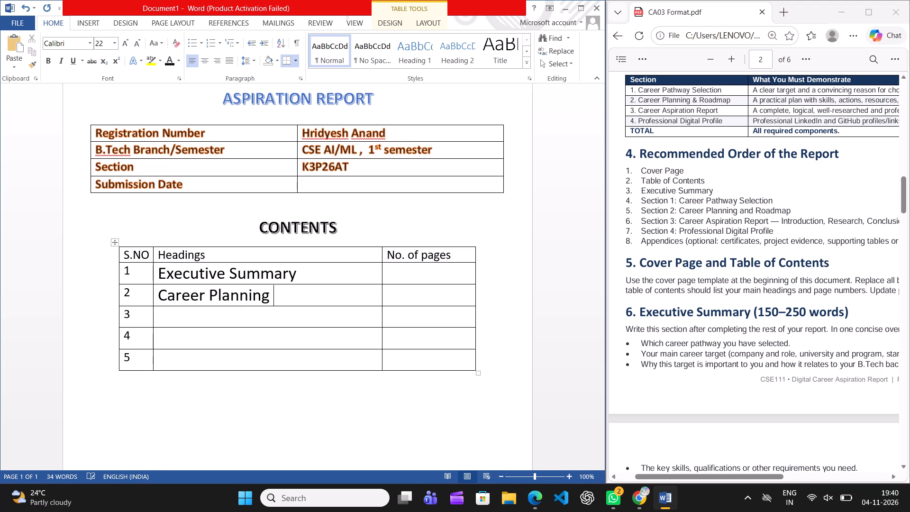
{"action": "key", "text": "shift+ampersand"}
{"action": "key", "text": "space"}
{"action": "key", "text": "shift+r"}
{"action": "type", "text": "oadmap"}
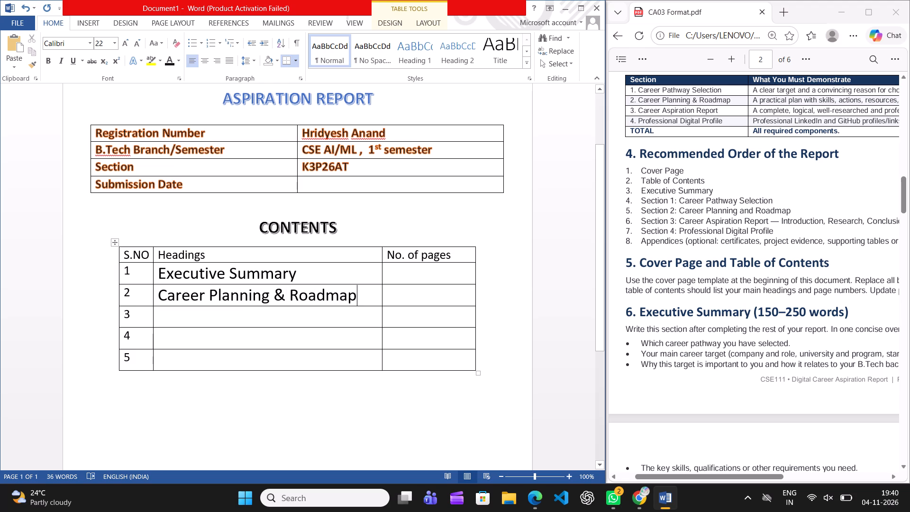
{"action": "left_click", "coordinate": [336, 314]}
Change the heading in row 2 of the contents table to Career Pathway Selection.
{"action": "left_click", "coordinate": [365, 293]}
{"action": "key", "text": "BackSpace"}
{"action": "key", "text": "BackSpace"}
{"action": "key", "text": "BackSpace"}
{"action": "key", "text": "BackSpace"}
{"action": "key", "text": "BackSpace"}
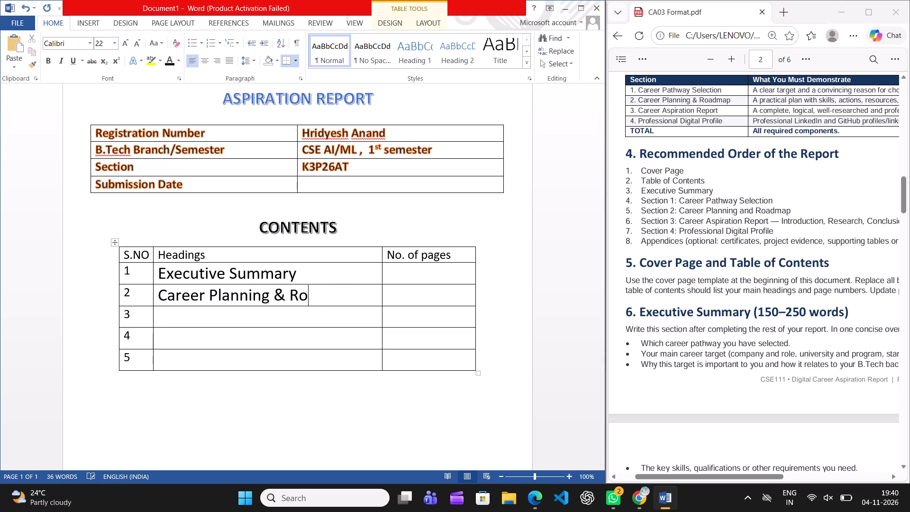
{"action": "key", "text": "BackSpace"}
{"action": "key", "text": "BackSpace"}
{"action": "key", "text": "BackSpace"}
{"action": "key", "text": "BackSpace"}
{"action": "key", "text": "BackSpace"}
{"action": "key", "text": "BackSpace"}
{"action": "key", "text": "BackSpace"}
{"action": "key", "text": "BackSpace"}
{"action": "key", "text": "BackSpace"}
{"action": "key", "text": "BackSpace"}
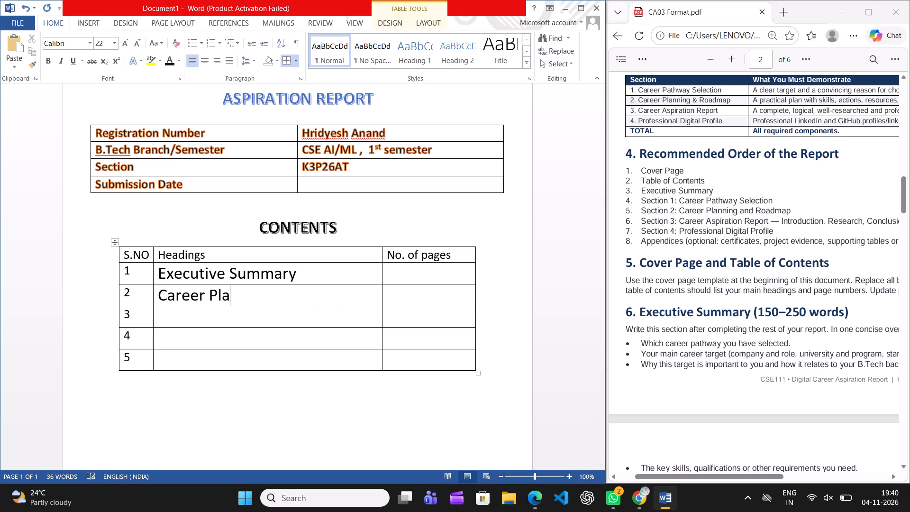
{"action": "key", "text": "BackSpace"}
{"action": "key", "text": "BackSpace"}
{"action": "type", "text": "athwa"}
{"action": "type", "text": "y"}
{"action": "key", "text": "space"}
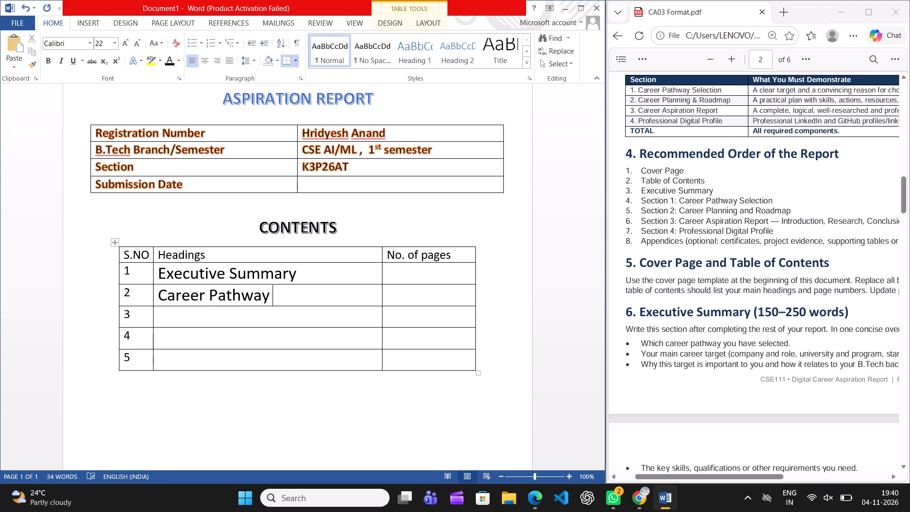
{"action": "type", "text": "Seli"}
{"action": "key", "text": "BackSpace"}
{"action": "type", "text": "ection"}
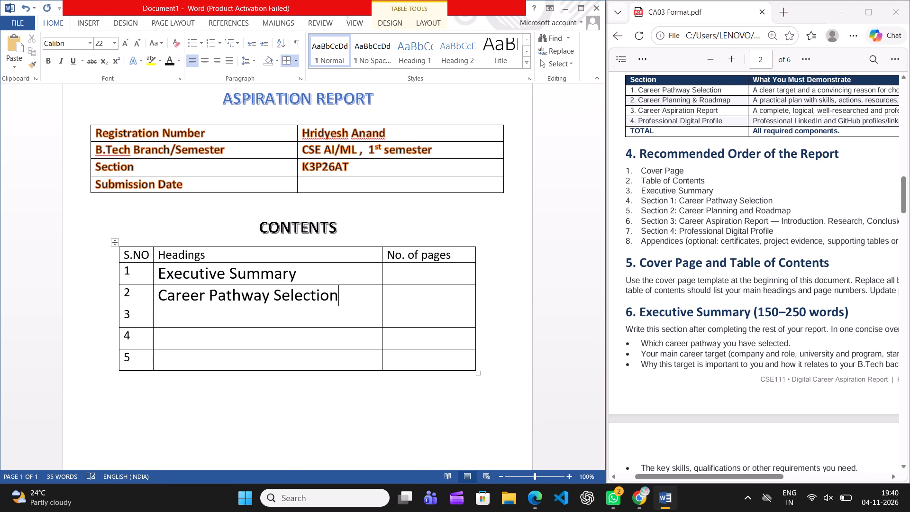
Enter Career Planning & Roadmap as the heading for row 3 of the contents table.
{"action": "left_click", "coordinate": [338, 319]}
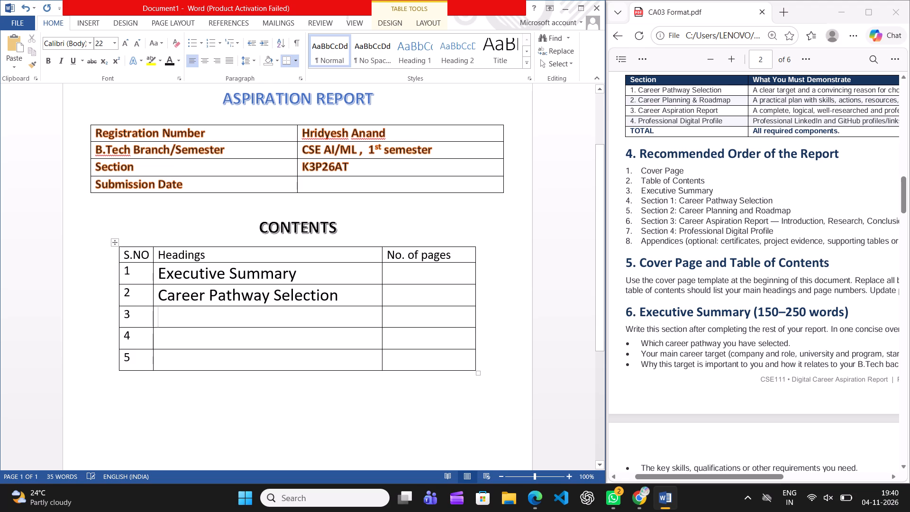
{"action": "type", "text": "Career"}
{"action": "key", "text": "space"}
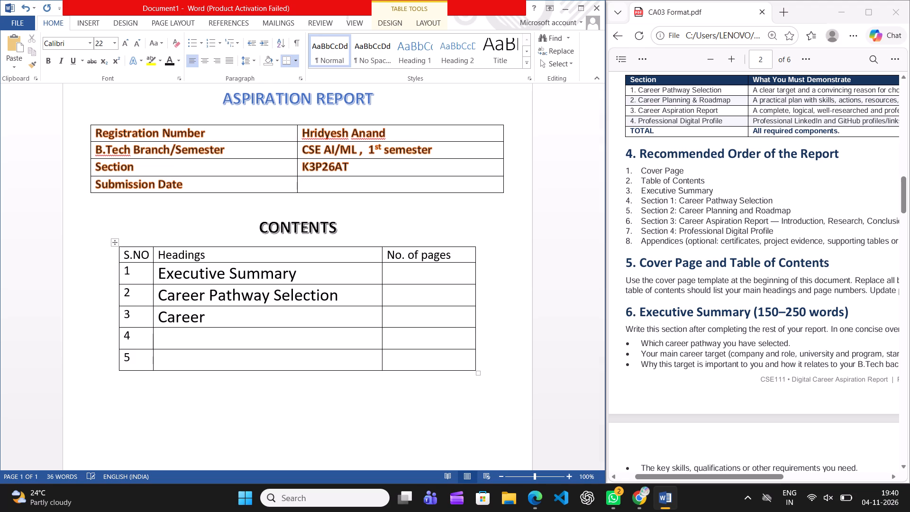
{"action": "type", "text": "As"}
{"action": "key", "text": "BackSpace"}
{"action": "key", "text": "BackSpace"}
{"action": "key", "text": "p"}
{"action": "scroll", "coordinate": [721, 271], "scroll_direction": "up", "scroll_amount": 2}
{"action": "scroll", "coordinate": [721, 271], "scroll_direction": "down", "scroll_amount": 1}
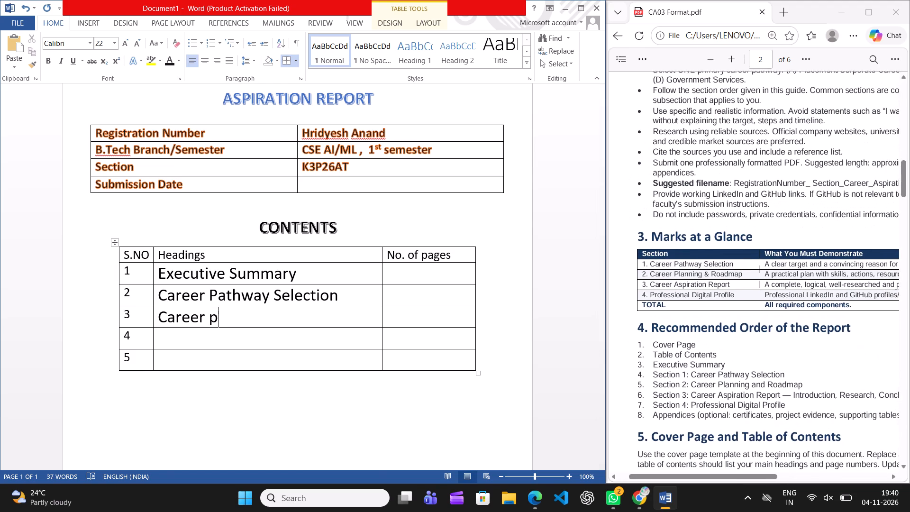
{"action": "scroll", "coordinate": [721, 271], "scroll_direction": "down", "scroll_amount": 1}
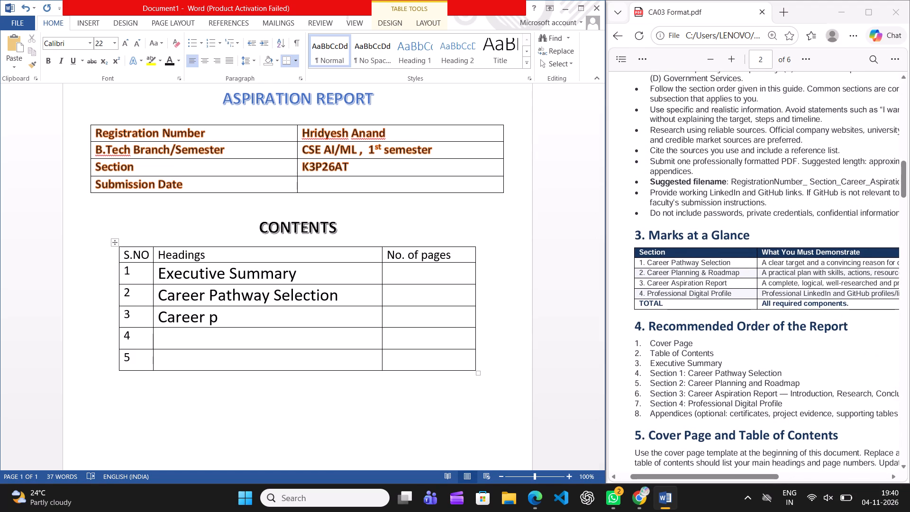
{"action": "key", "text": "BackSpace"}
{"action": "type", "text": "Planning"}
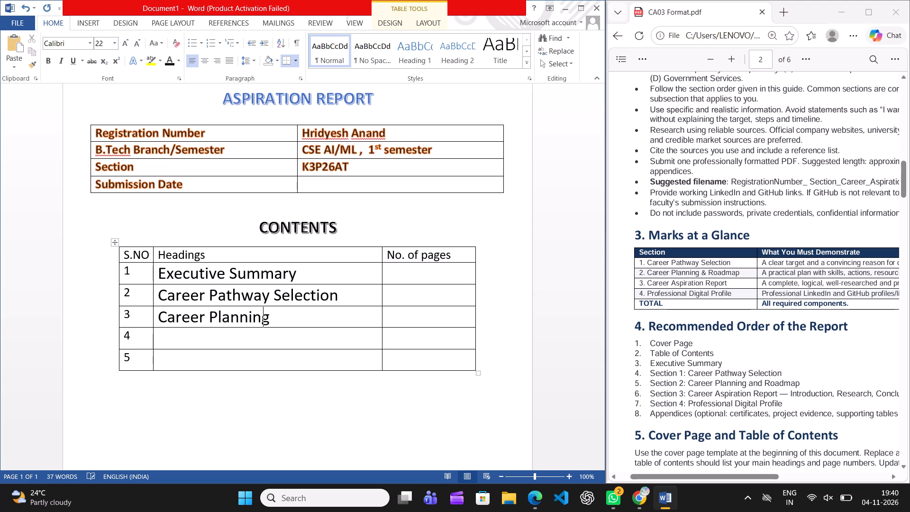
{"action": "key", "text": "space"}
{"action": "key", "text": "shift+ampersand"}
{"action": "key", "text": "space"}
{"action": "type", "text": "R"}
{"action": "type", "text": ";oa"}
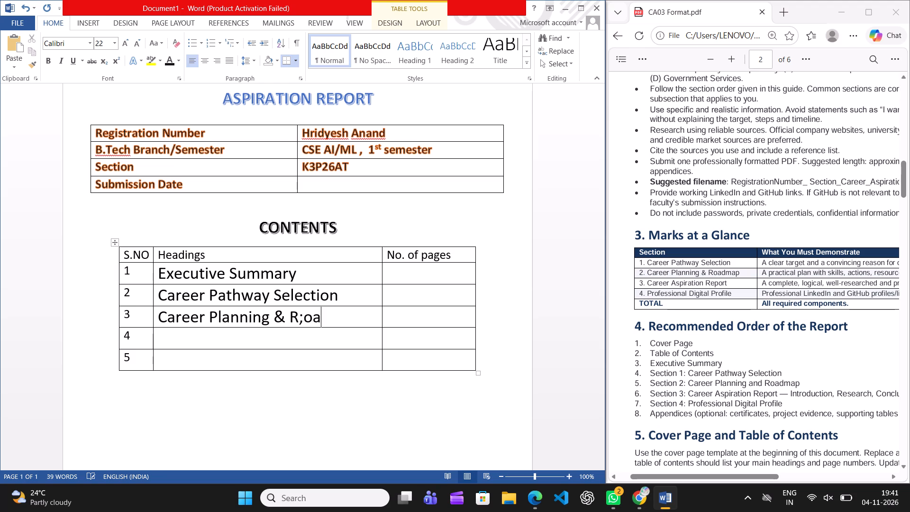
{"action": "key", "text": "BackSpace"}
{"action": "key", "text": "BackSpace"}
{"action": "key", "text": "BackSpace"}
{"action": "type", "text": "oadmap"}
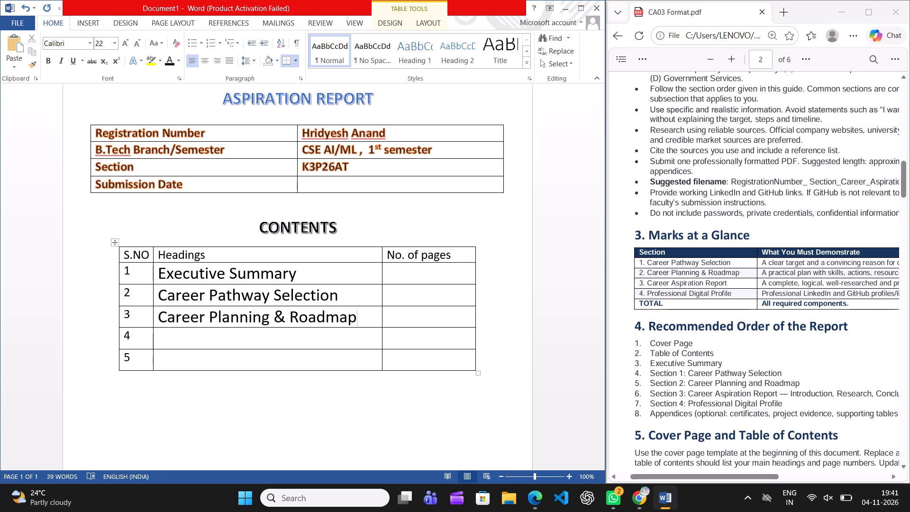
Enter Career Aspiration Report as the heading for row 4 of the contents table.
{"action": "left_click", "coordinate": [342, 342]}
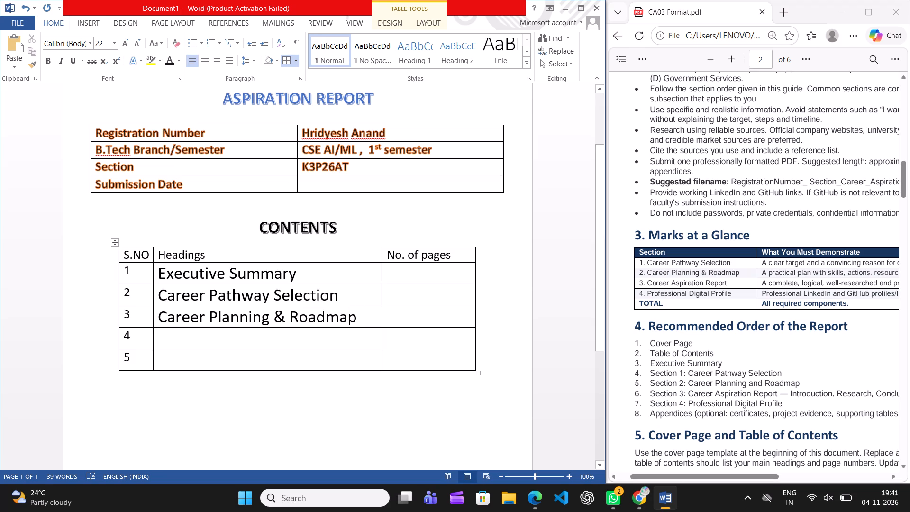
{"action": "type", "text": "Carere"}
{"action": "key", "text": "BackSpace"}
{"action": "key", "text": "BackSpace"}
{"action": "type", "text": "er"}
{"action": "key", "text": "space"}
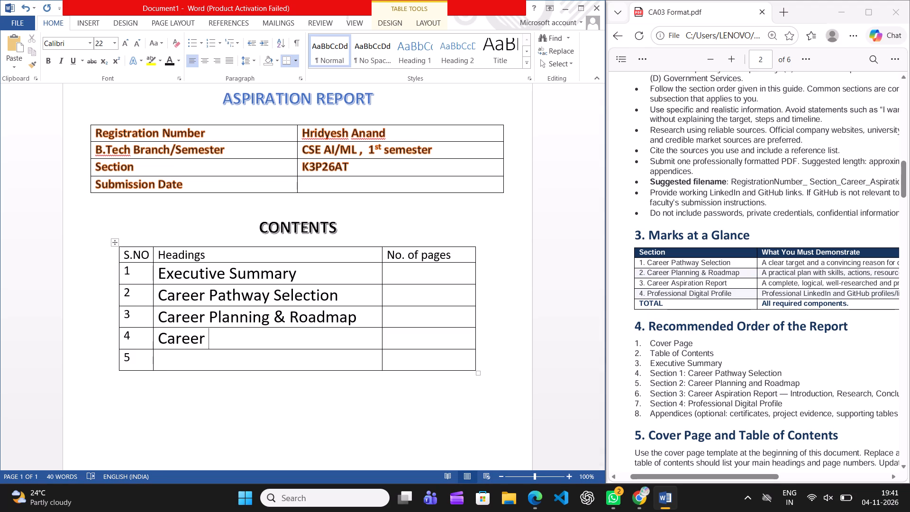
{"action": "type", "text": "Asp"}
{"action": "type", "text": "iration"}
{"action": "key", "text": "space"}
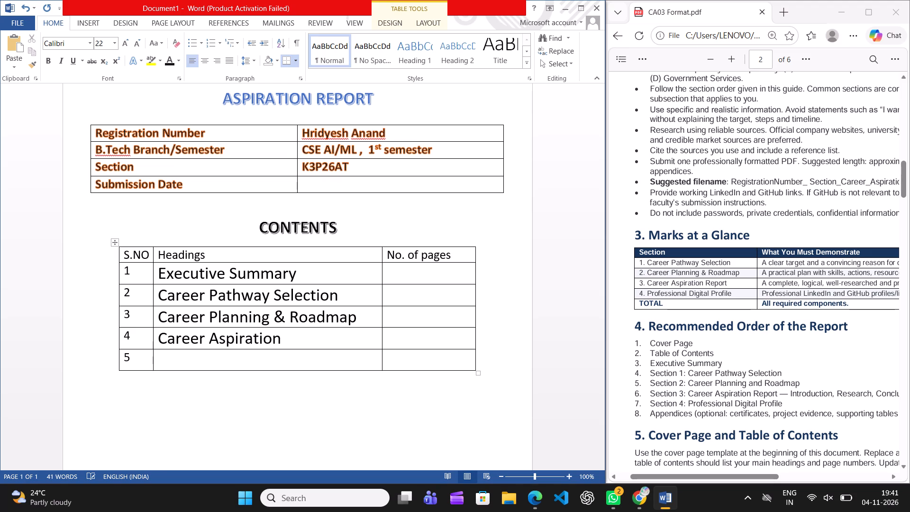
{"action": "type", "text": "Rep"}
{"action": "type", "text": "ort"}
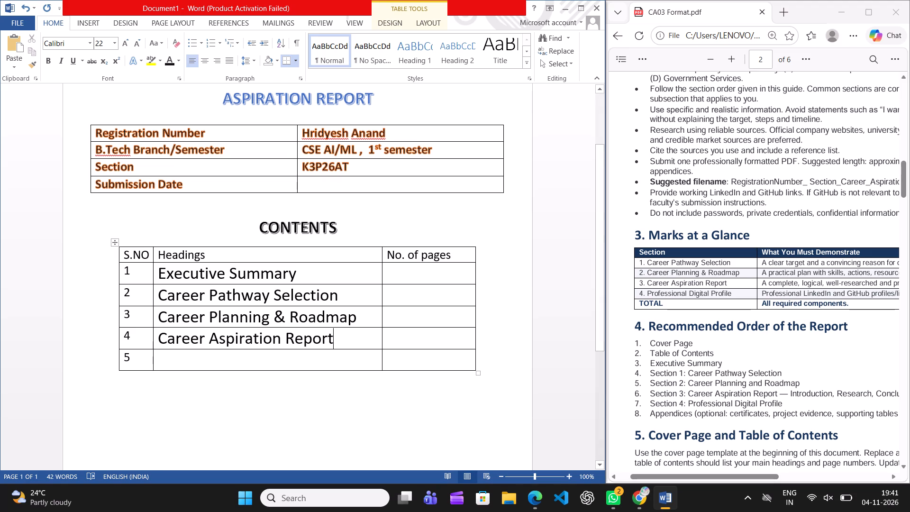
Enter Proffesional Digital Profile as the heading for row 5 of the contents table.
{"action": "left_click", "coordinate": [327, 354]}
{"action": "key", "text": "shift+p"}
{"action": "type", "text": "roffesional"}
{"action": "key", "text": "space"}
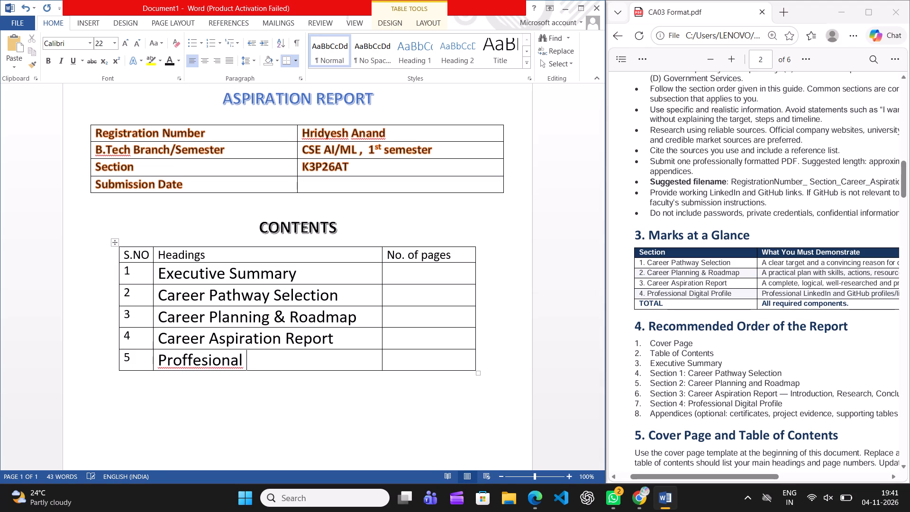
{"action": "key", "text": "shift+d"}
{"action": "type", "text": "igital"}
{"action": "key", "text": "space"}
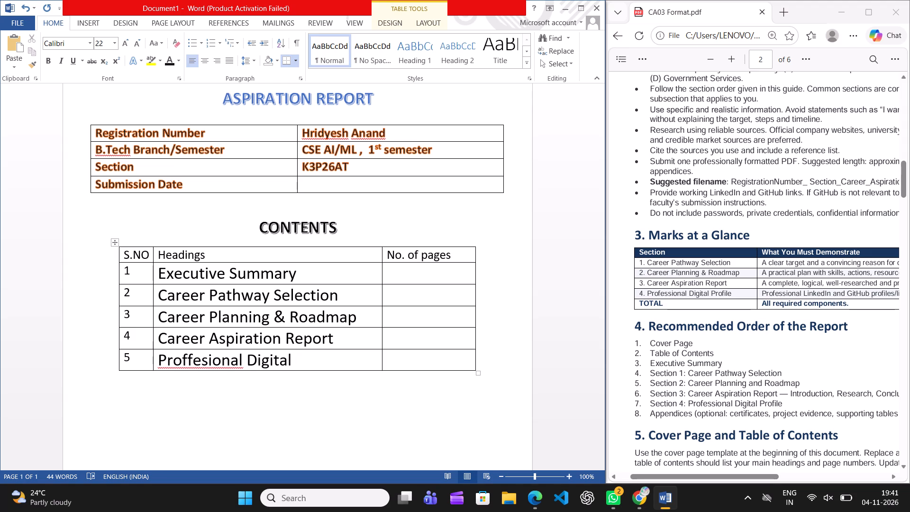
{"action": "key", "text": "p"}
{"action": "key", "text": "BackSpace"}
{"action": "key", "text": "shift+p"}
{"action": "type", "text": "rofile"}
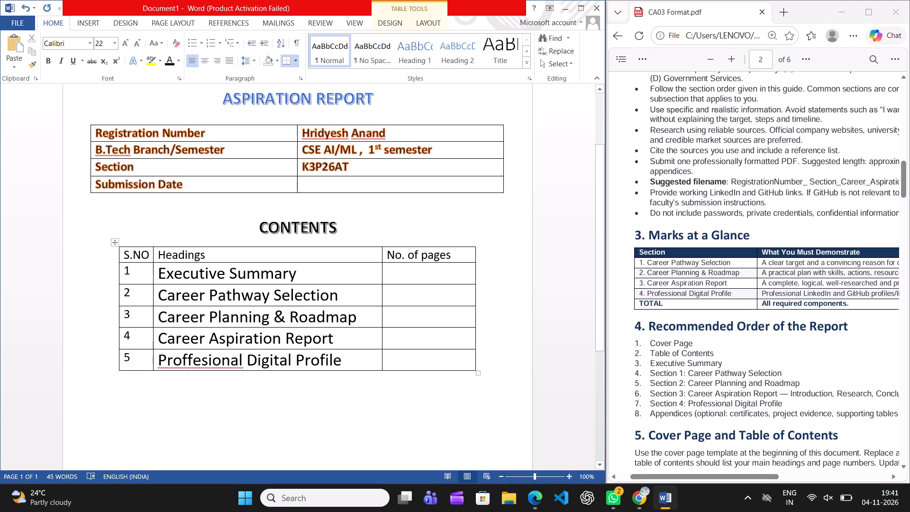
Align the contents table's left edge with the student details table above and enlarge it to slightly more than that table's width, with taller rows.
{"action": "left_click_drag", "start_coordinate": [117, 242], "coordinate": [90, 234]}
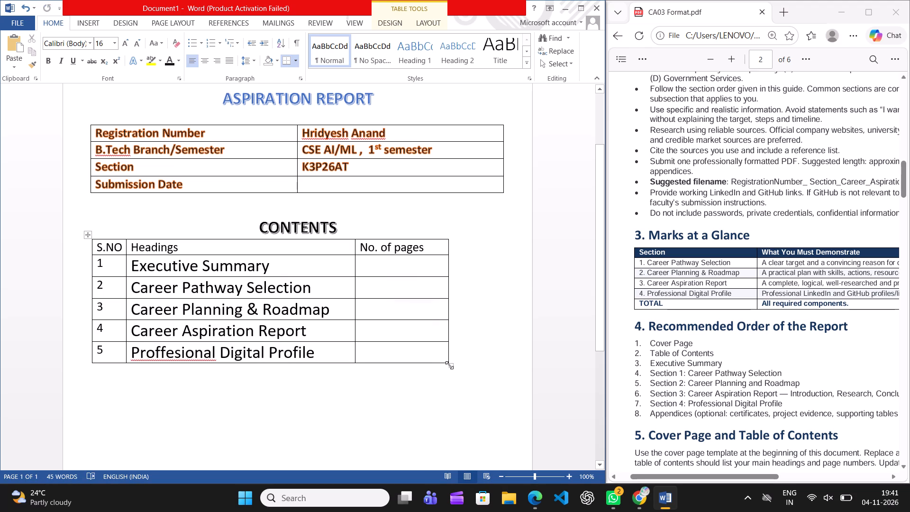
{"action": "left_click_drag", "start_coordinate": [449, 365], "coordinate": [502, 377]}
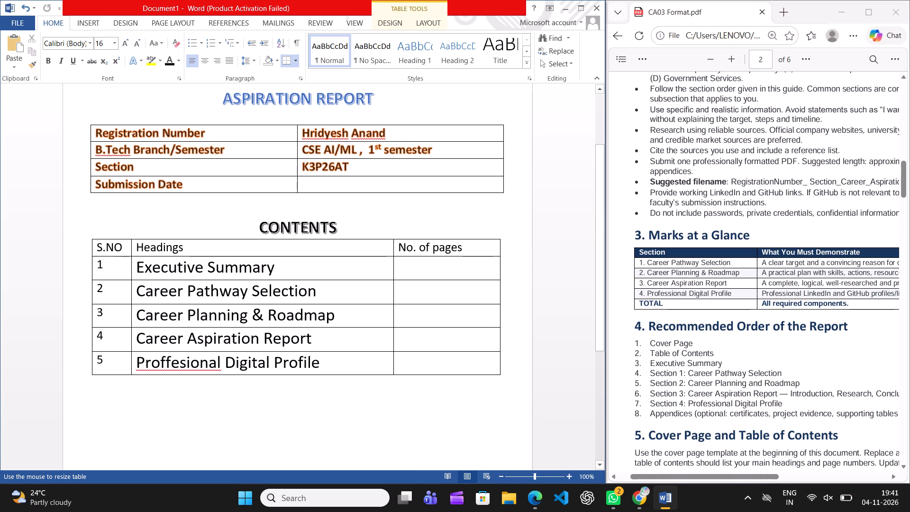
{"action": "left_click_drag", "start_coordinate": [502, 377], "coordinate": [511, 421]}
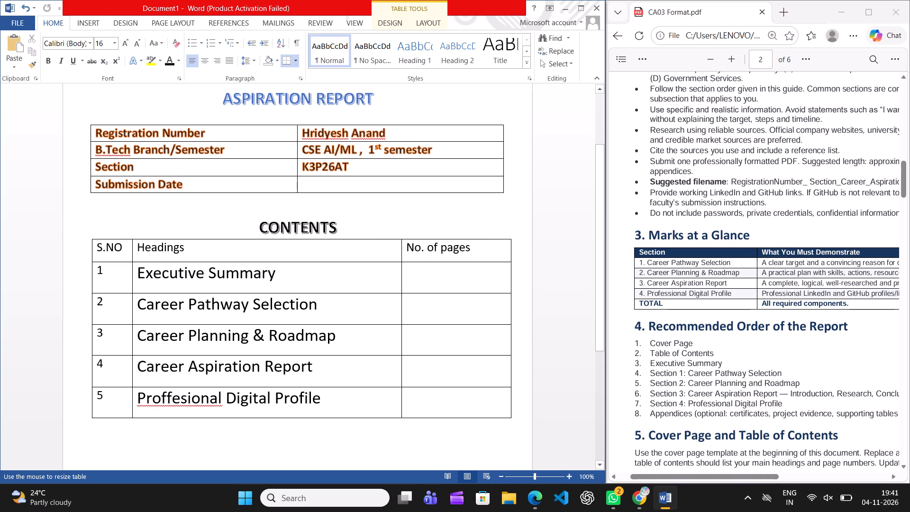
Enlarge the contents table slightly further in width, with taller rows.
{"action": "left_click_drag", "start_coordinate": [511, 421], "coordinate": [517, 445]}
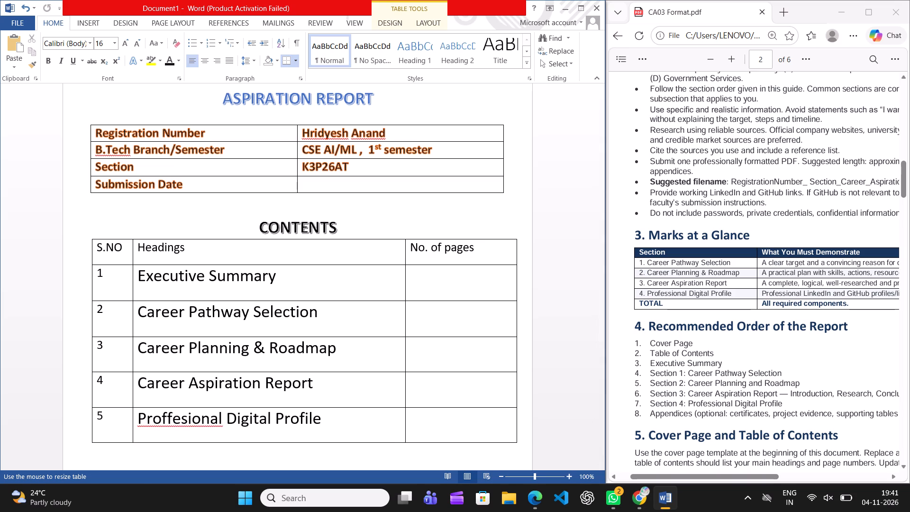
Set the font size of the five section headings, Executive Summary through Proffesional Digital Profile, to 16.
{"action": "left_click_drag", "start_coordinate": [326, 422], "coordinate": [309, 420]}
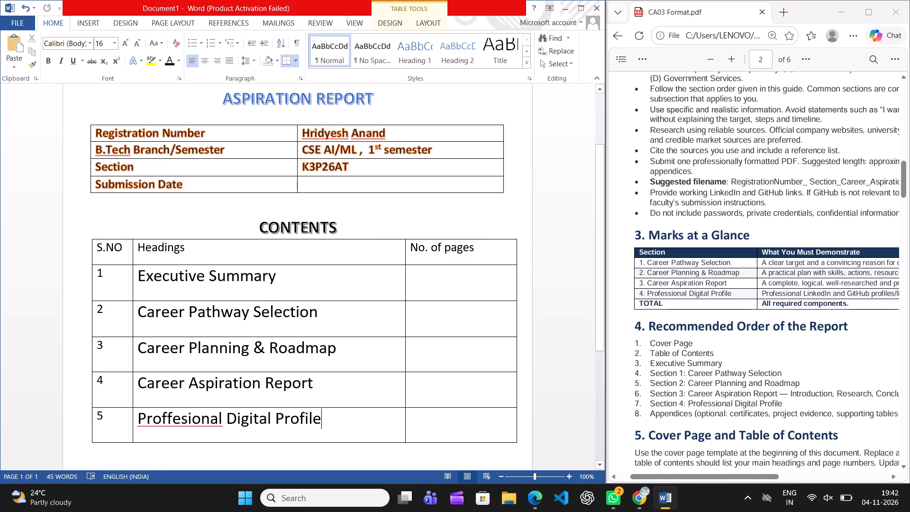
{"action": "left_click_drag", "start_coordinate": [309, 420], "coordinate": [146, 282]}
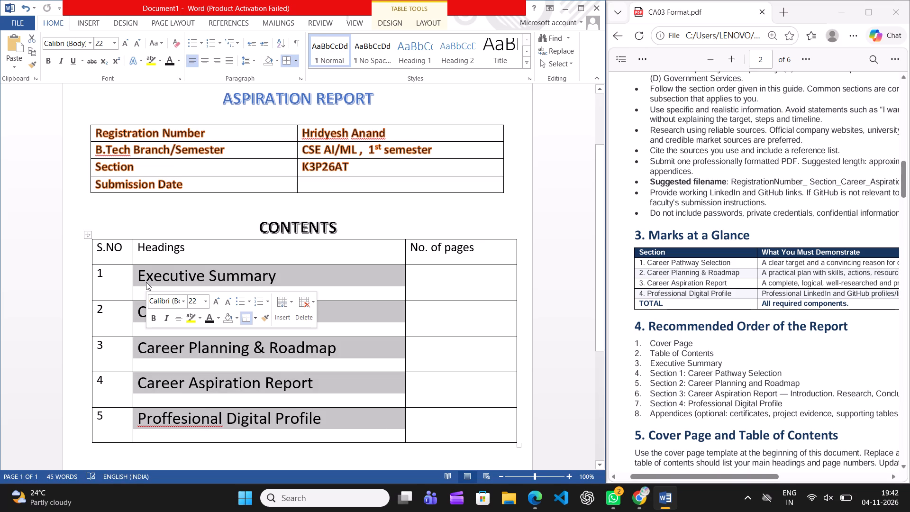
{"action": "left_click", "coordinate": [194, 303]}
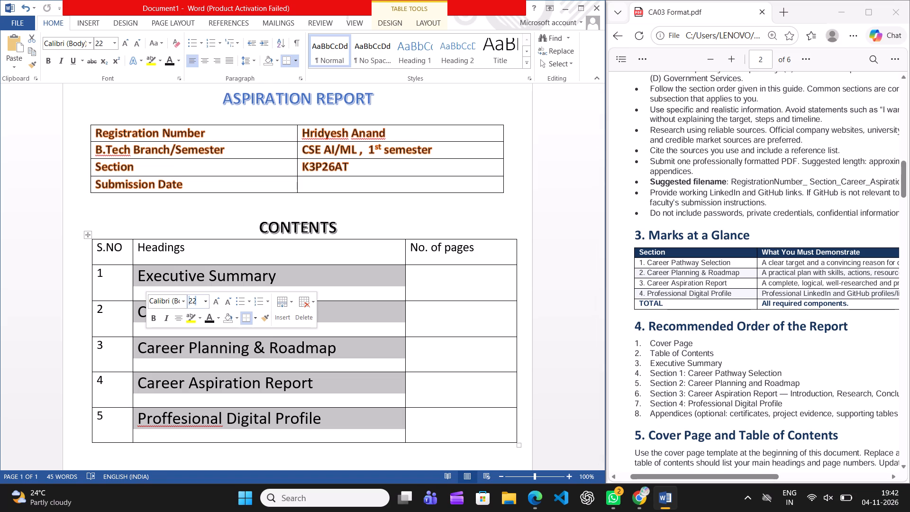
{"action": "key", "text": "BackSpace"}
{"action": "type", "text": "16"}
{"action": "left_click", "coordinate": [479, 213]}
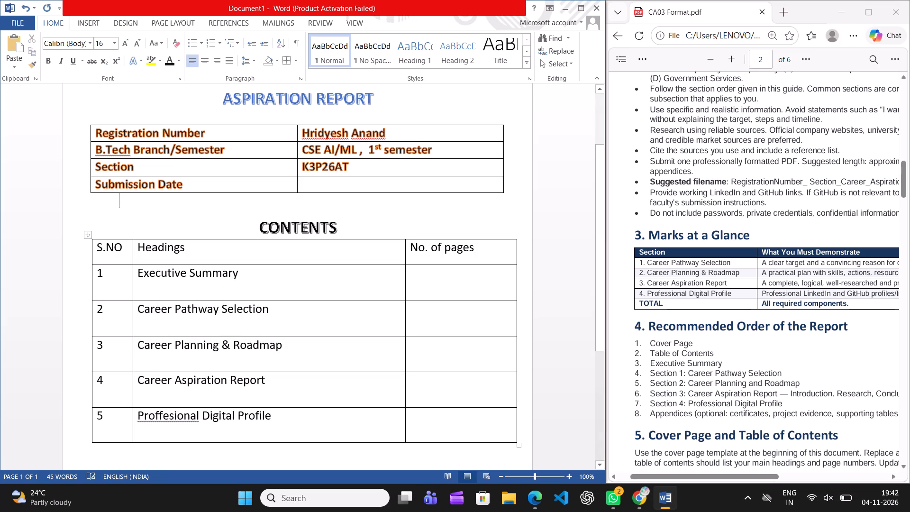
Try to add space between the CONTENTS heading and the table below it with line breaks after the heading.
{"action": "scroll", "coordinate": [345, 396], "scroll_direction": "down", "scroll_amount": 6}
{"action": "scroll", "coordinate": [345, 396], "scroll_direction": "up", "scroll_amount": 4}
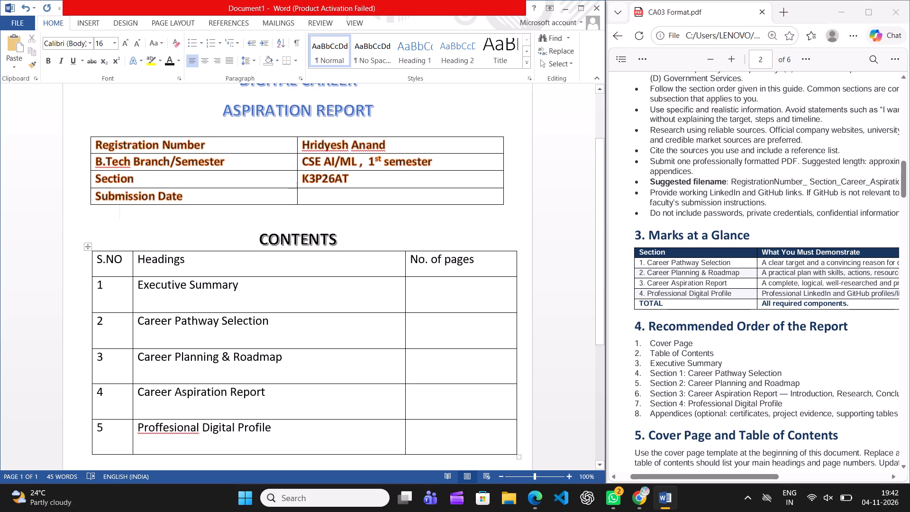
{"action": "left_click", "coordinate": [343, 240]}
{"action": "key", "text": "Return"}
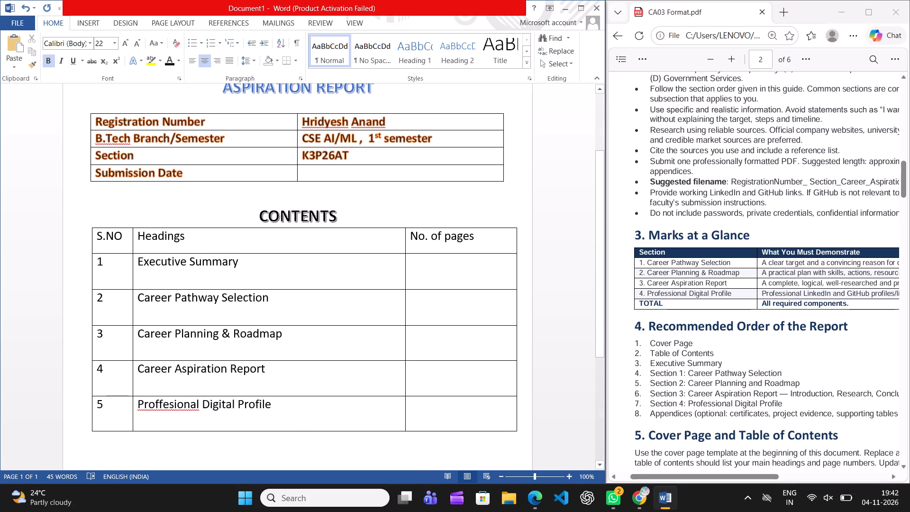
{"action": "left_click", "coordinate": [339, 219]}
{"action": "key", "text": "Return"}
Add two blank lines between the student details table and the CONTENTS heading.
{"action": "left_click", "coordinate": [377, 195]}
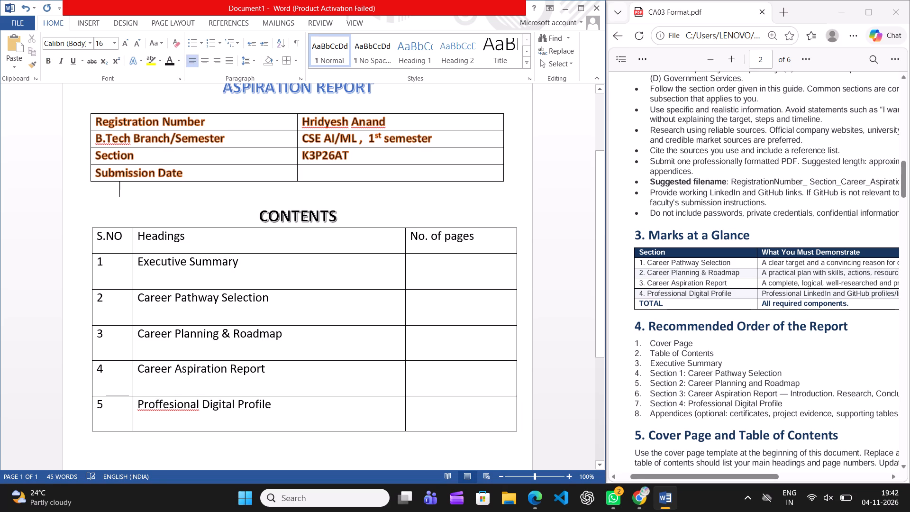
{"action": "key", "text": "Return"}
{"action": "key", "text": "Return"}
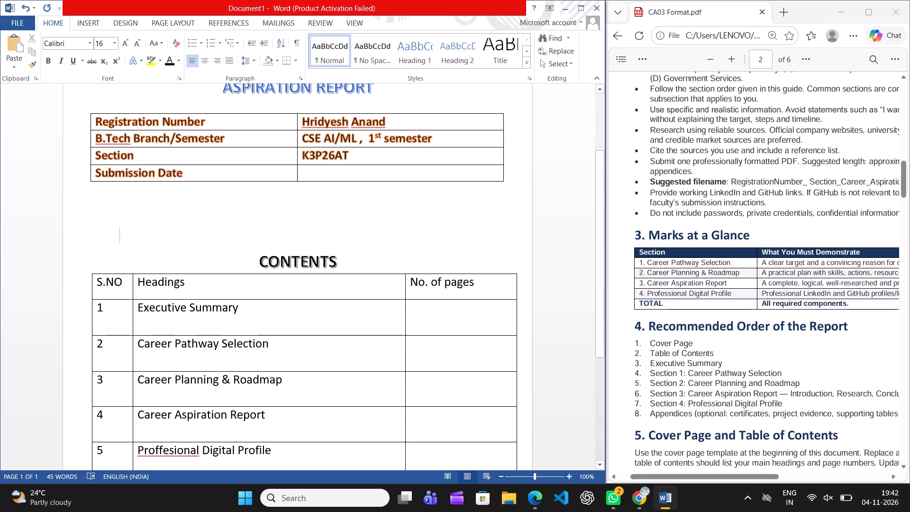
{"action": "key", "text": "Down"}
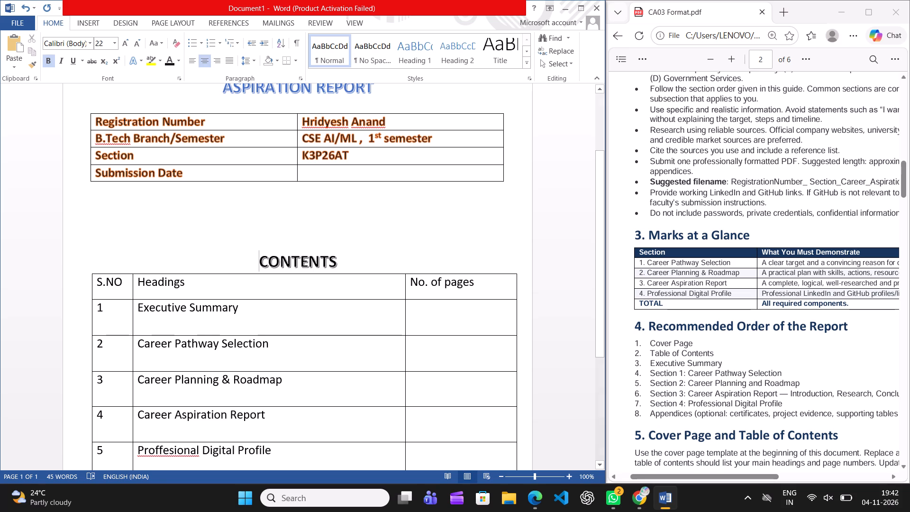
{"action": "key", "text": "Return"}
{"action": "key", "text": "BackSpace"}
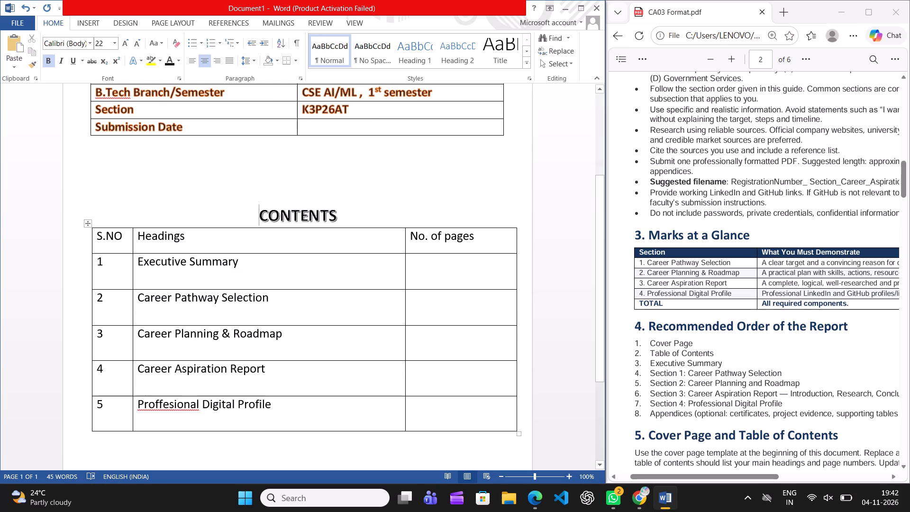
Move the contents table down slightly to leave a small gap below the CONTENTS heading.
{"action": "left_click_drag", "start_coordinate": [88, 223], "coordinate": [85, 252]}
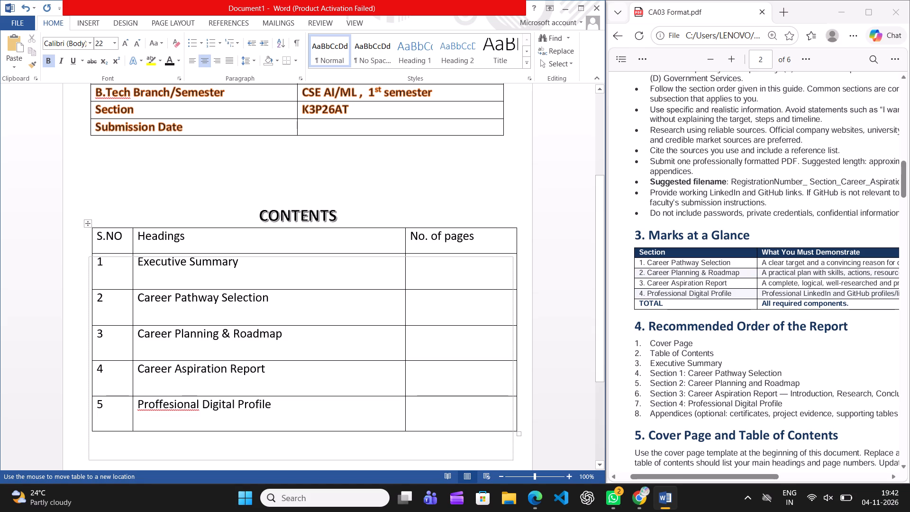
{"action": "left_click_drag", "start_coordinate": [85, 252], "coordinate": [92, 240]}
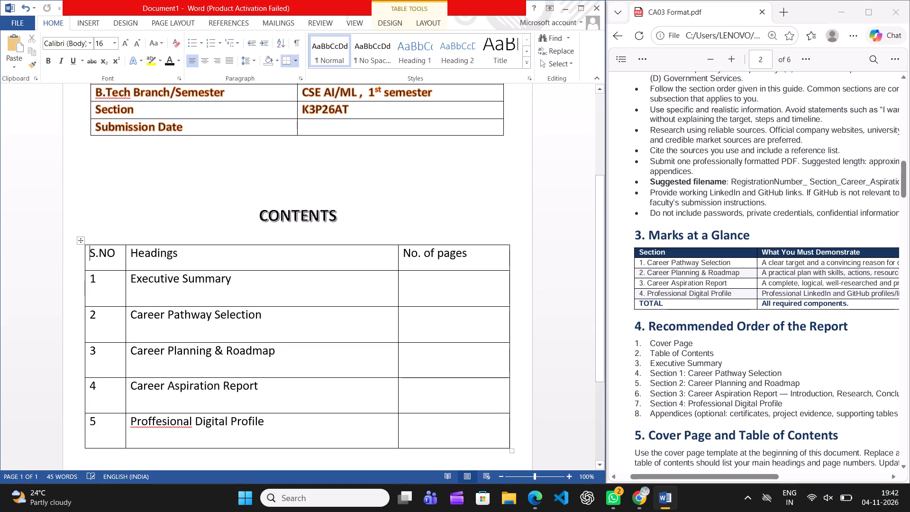
Set the font size of the CONTENTS heading to 24.
{"action": "left_click_drag", "start_coordinate": [349, 215], "coordinate": [296, 219]}
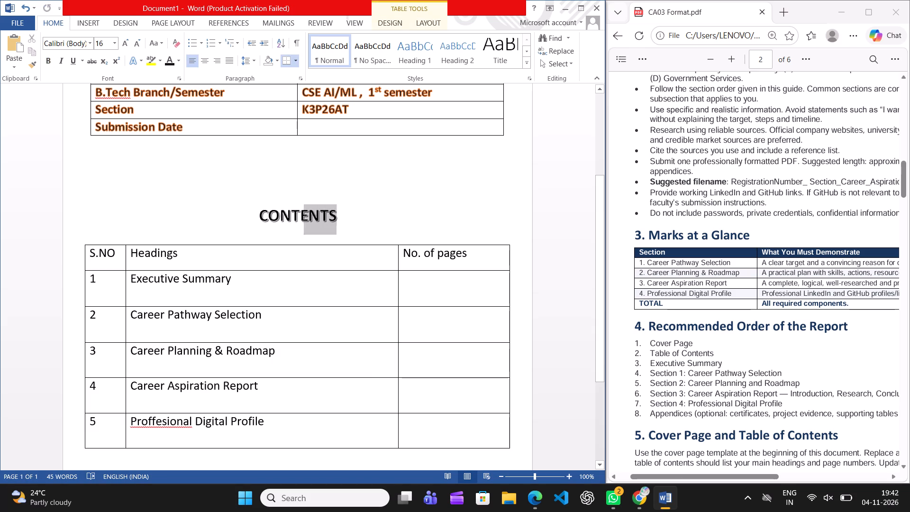
{"action": "left_click_drag", "start_coordinate": [296, 219], "coordinate": [243, 218]}
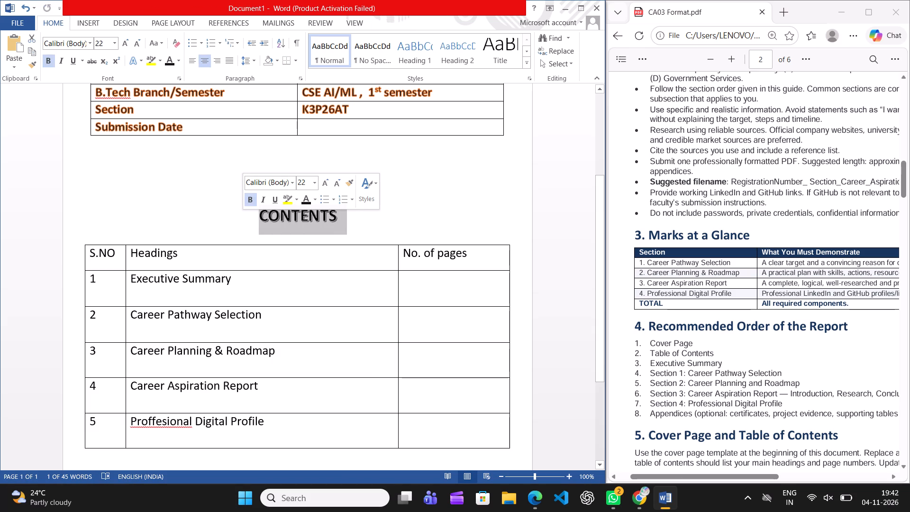
{"action": "left_click", "coordinate": [307, 184]}
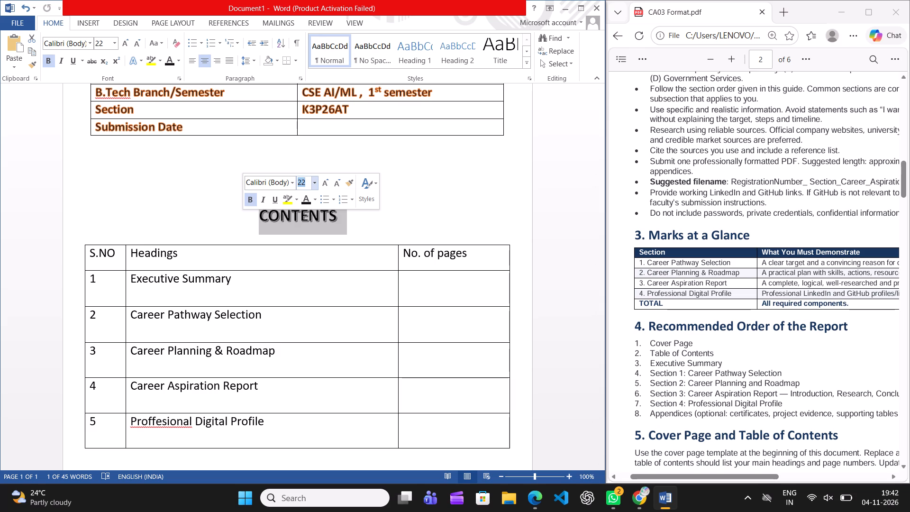
{"action": "key", "text": "BackSpace"}
{"action": "type", "text": "24"}
{"action": "left_click", "coordinate": [455, 185]}
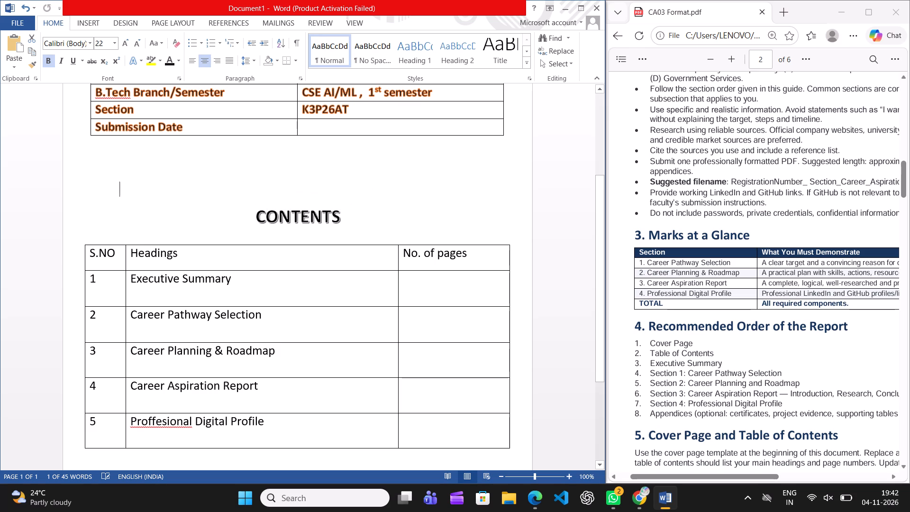
Review the first page's layout from the report title down to the end of the contents table.
{"action": "scroll", "coordinate": [436, 190], "scroll_direction": "up", "scroll_amount": 4}
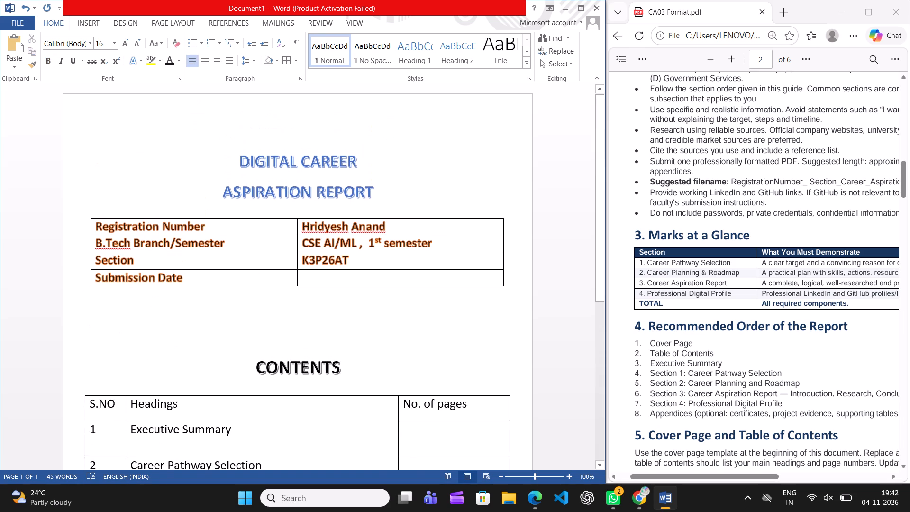
{"action": "scroll", "coordinate": [436, 190], "scroll_direction": "down", "scroll_amount": 3}
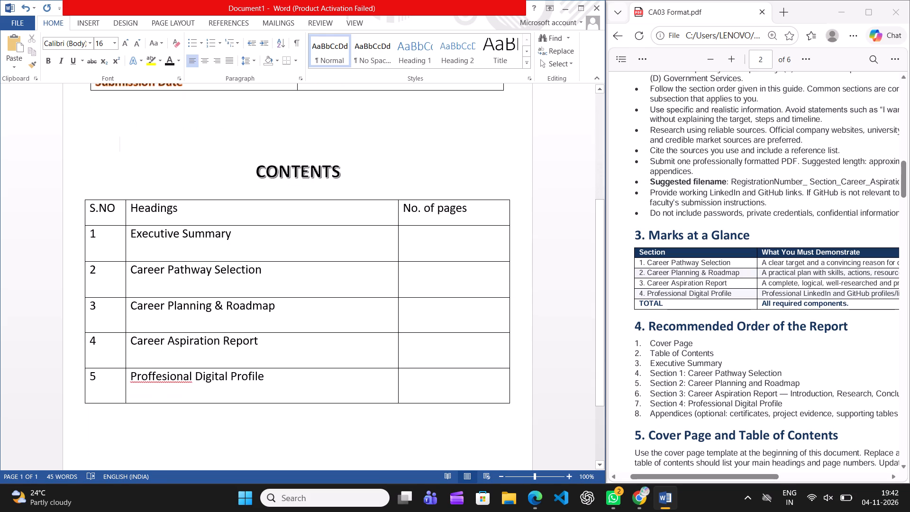
{"action": "left_click_drag", "start_coordinate": [369, 180], "coordinate": [241, 165]}
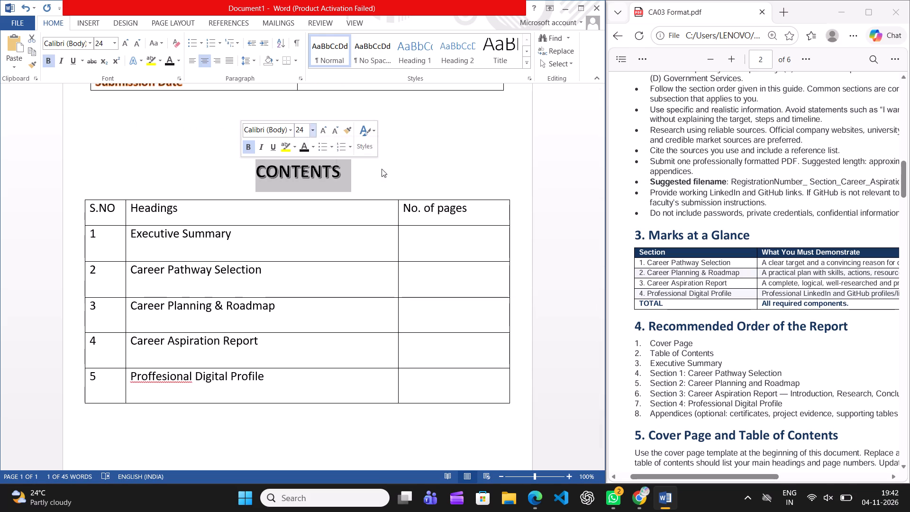
{"action": "left_click", "coordinate": [445, 169]}
{"action": "scroll", "coordinate": [445, 169], "scroll_direction": "up", "scroll_amount": 9}
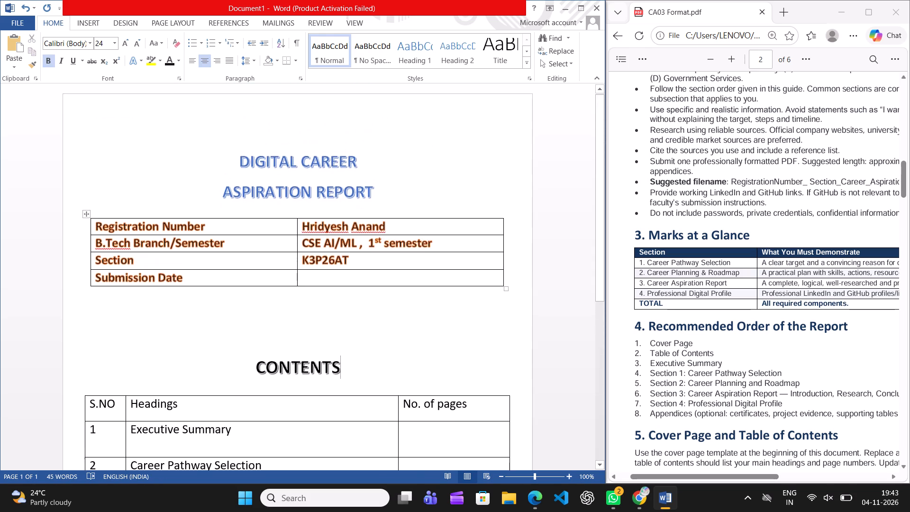
{"action": "scroll", "coordinate": [445, 169], "scroll_direction": "down", "scroll_amount": 10}
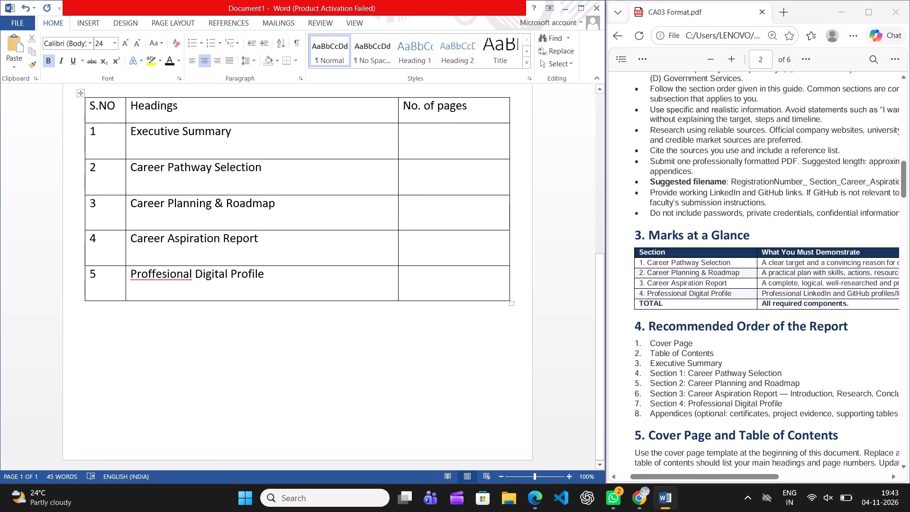
Resize the contents table to slightly narrower than the student details table, with taller rows filling more of the page.
{"action": "left_click_drag", "start_coordinate": [513, 303], "coordinate": [525, 339]}
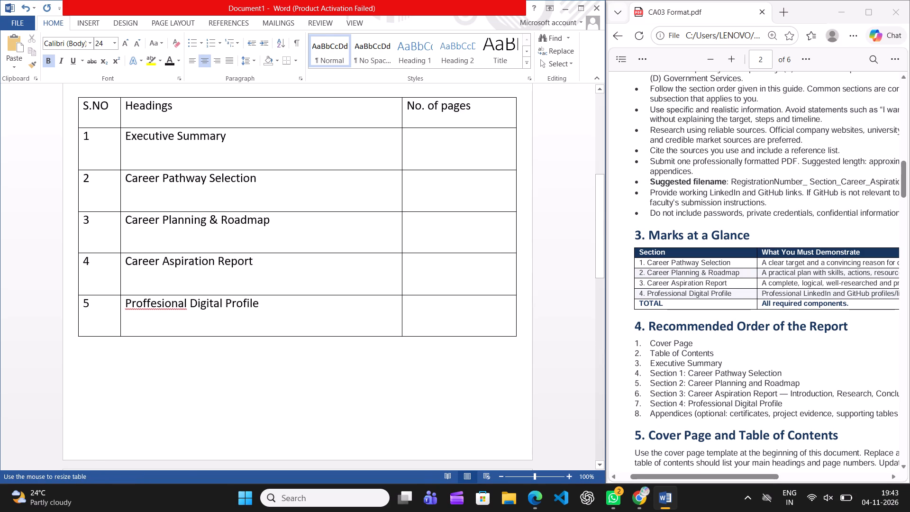
{"action": "left_click_drag", "start_coordinate": [525, 339], "coordinate": [543, 367]}
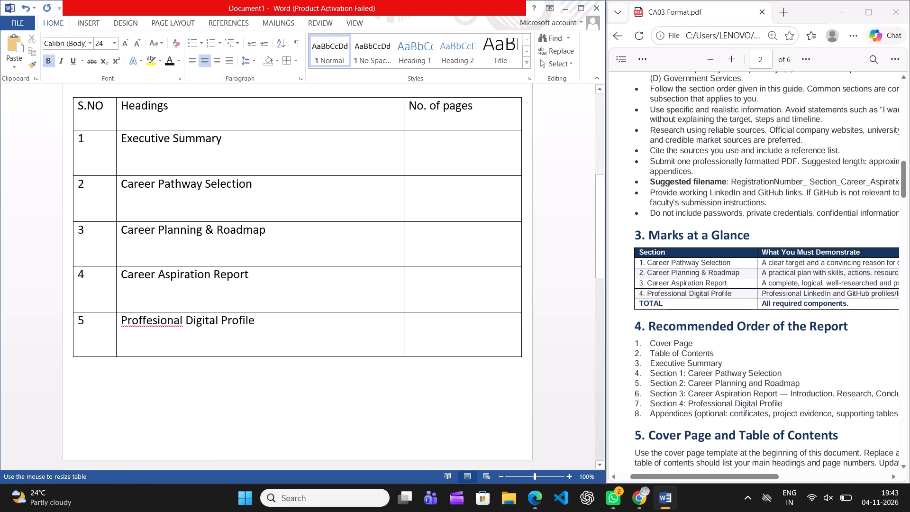
{"action": "left_click_drag", "start_coordinate": [543, 367], "coordinate": [510, 374]}
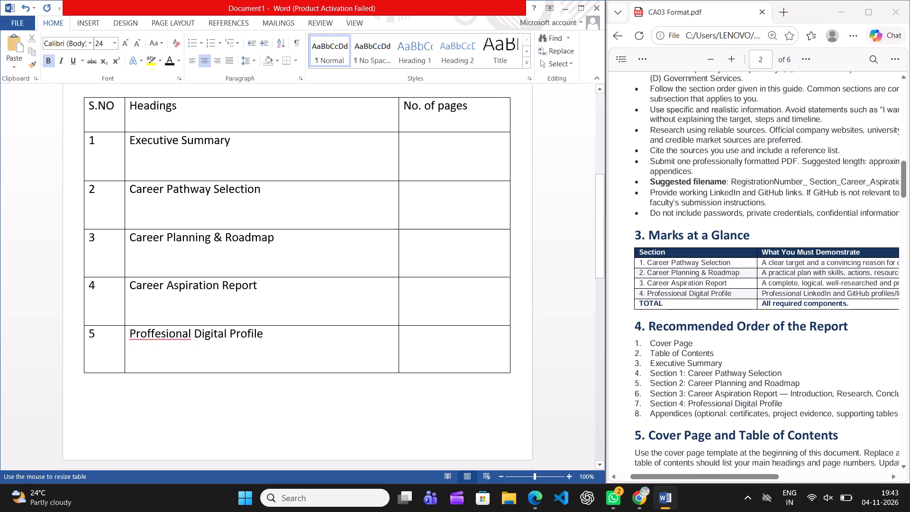
{"action": "left_click_drag", "start_coordinate": [510, 374], "coordinate": [491, 368]}
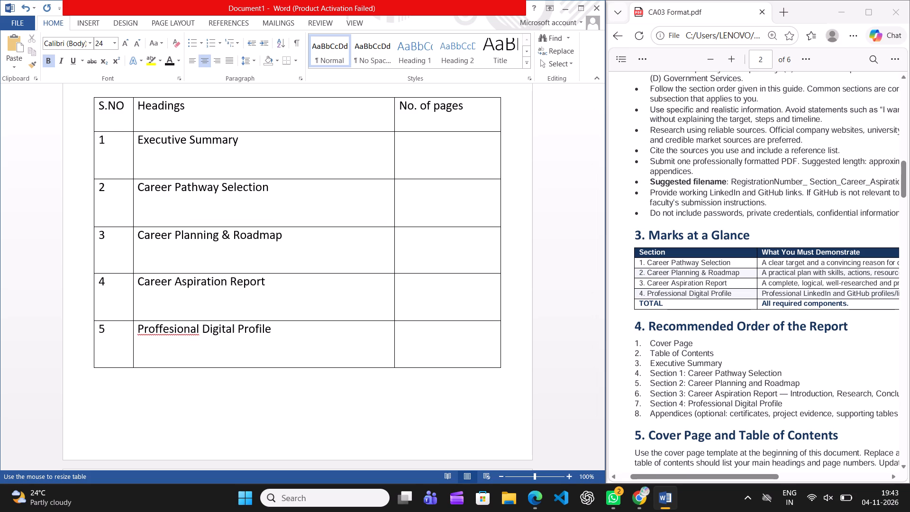
{"action": "left_click_drag", "start_coordinate": [491, 368], "coordinate": [501, 386]}
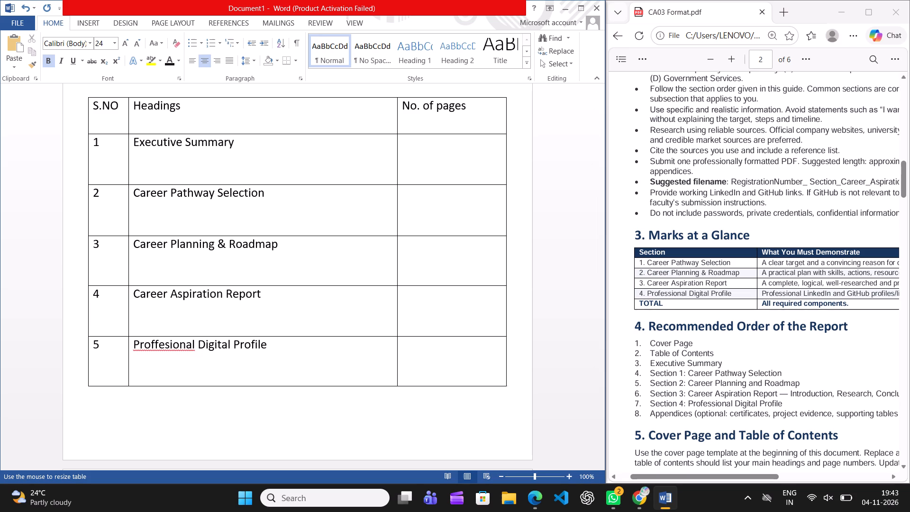
{"action": "left_click_drag", "start_coordinate": [501, 386], "coordinate": [491, 382]}
Check the resized contents table against the student details table and how the layout runs onto the second page.
{"action": "scroll", "coordinate": [575, 266], "scroll_direction": "up", "scroll_amount": 6}
{"action": "scroll", "coordinate": [575, 266], "scroll_direction": "down", "scroll_amount": 3}
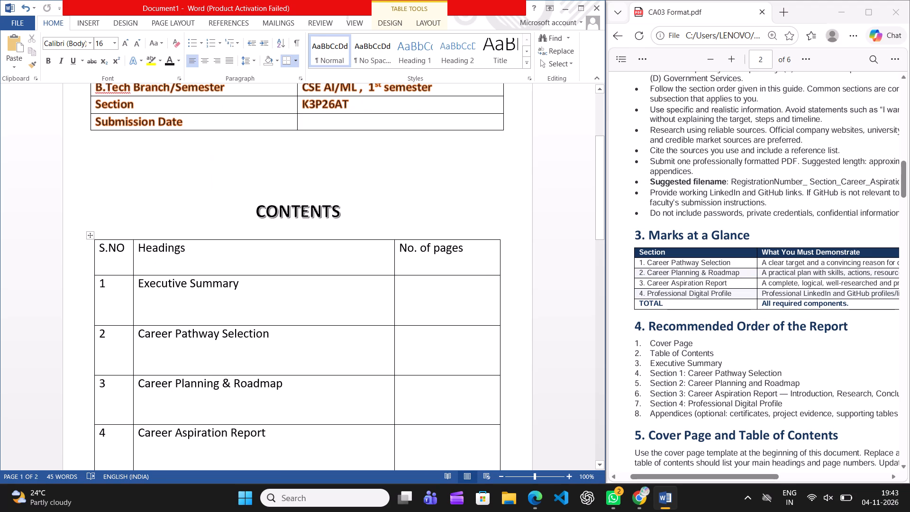
{"action": "scroll", "coordinate": [125, 212], "scroll_direction": "down", "scroll_amount": 2}
{"action": "scroll", "coordinate": [125, 212], "scroll_direction": "up", "scroll_amount": 3}
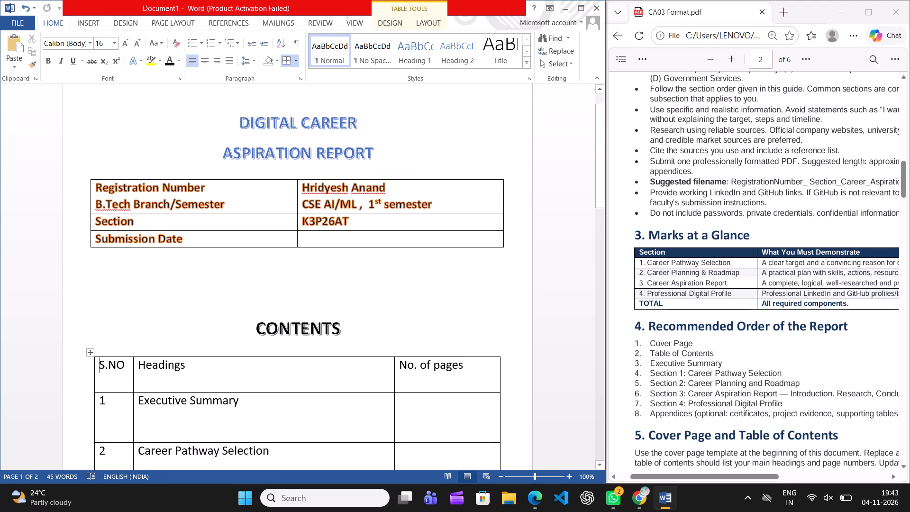
{"action": "scroll", "coordinate": [125, 212], "scroll_direction": "down", "scroll_amount": 7}
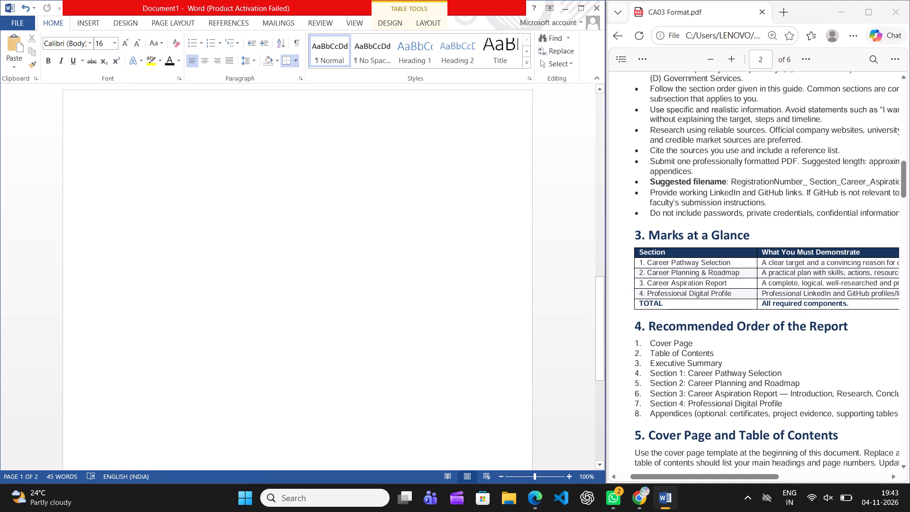
{"action": "scroll", "coordinate": [125, 212], "scroll_direction": "down", "scroll_amount": 6}
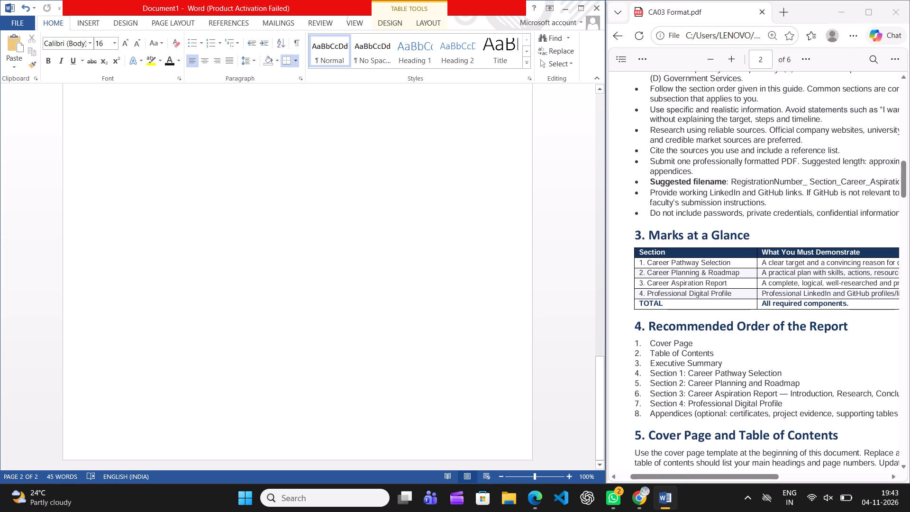
{"action": "scroll", "coordinate": [125, 212], "scroll_direction": "up", "scroll_amount": 7}
{"action": "scroll", "coordinate": [125, 212], "scroll_direction": "down", "scroll_amount": 1}
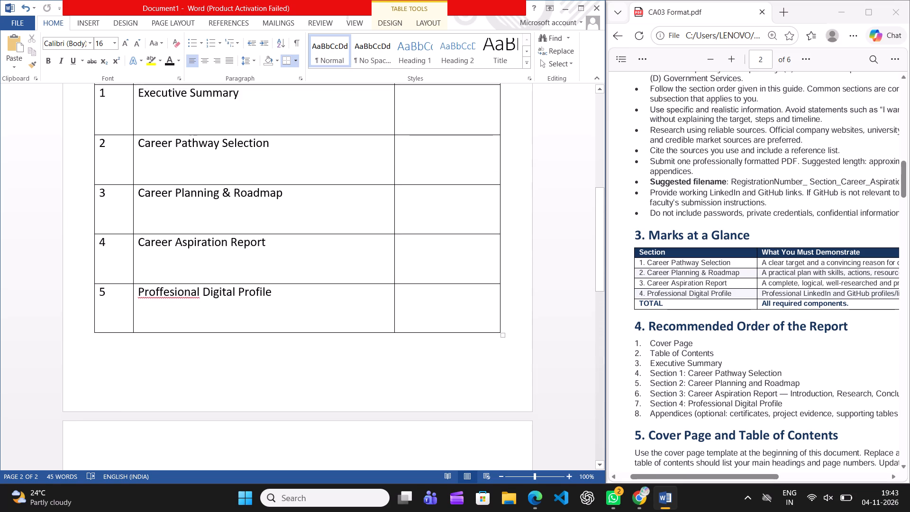
{"action": "scroll", "coordinate": [125, 212], "scroll_direction": "down", "scroll_amount": 1}
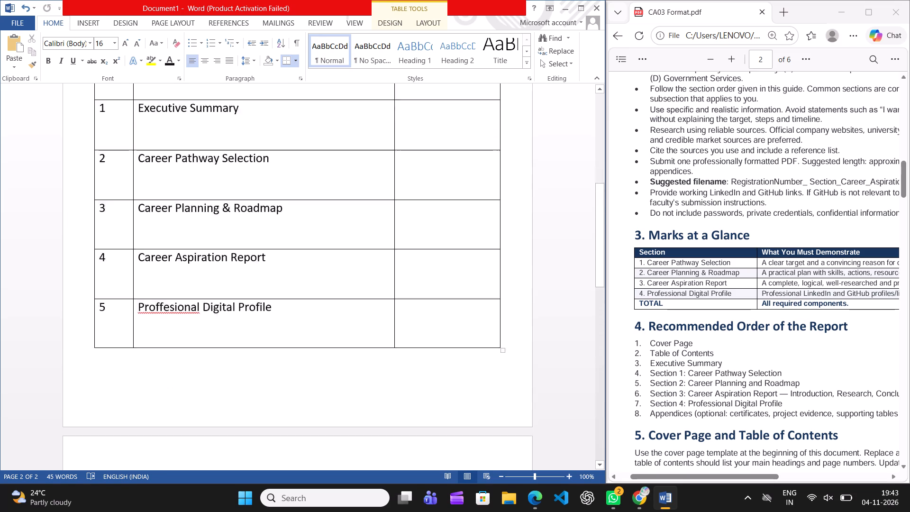
Compare the report's first page with the format PDF's cover page, recommended report order and Executive Summary instructions.
{"action": "scroll", "coordinate": [125, 212], "scroll_direction": "down", "scroll_amount": 1}
{"action": "scroll", "coordinate": [125, 212], "scroll_direction": "up", "scroll_amount": 6}
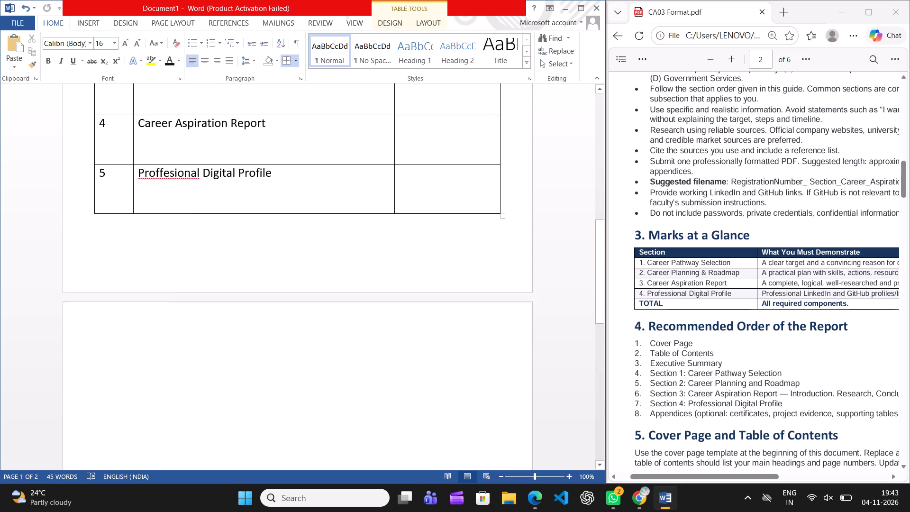
{"action": "scroll", "coordinate": [125, 212], "scroll_direction": "up", "scroll_amount": 11}
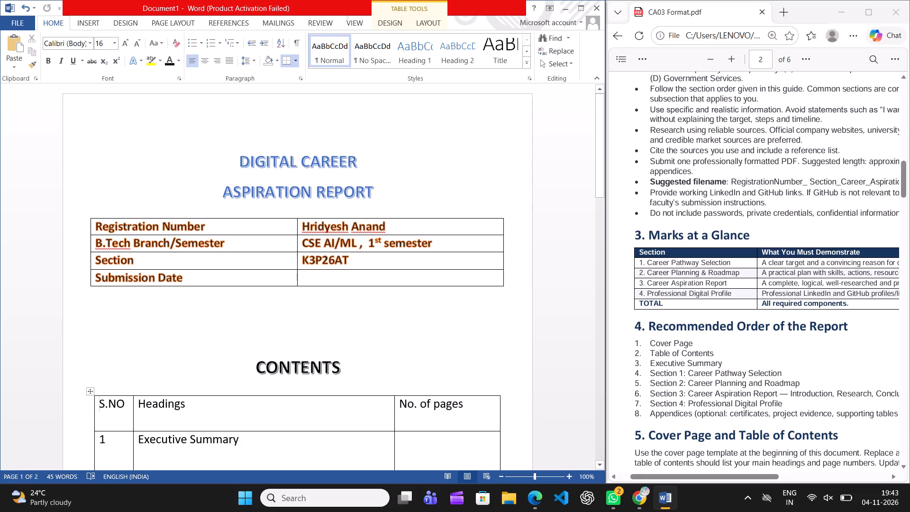
{"action": "scroll", "coordinate": [804, 160], "scroll_direction": "up", "scroll_amount": 13}
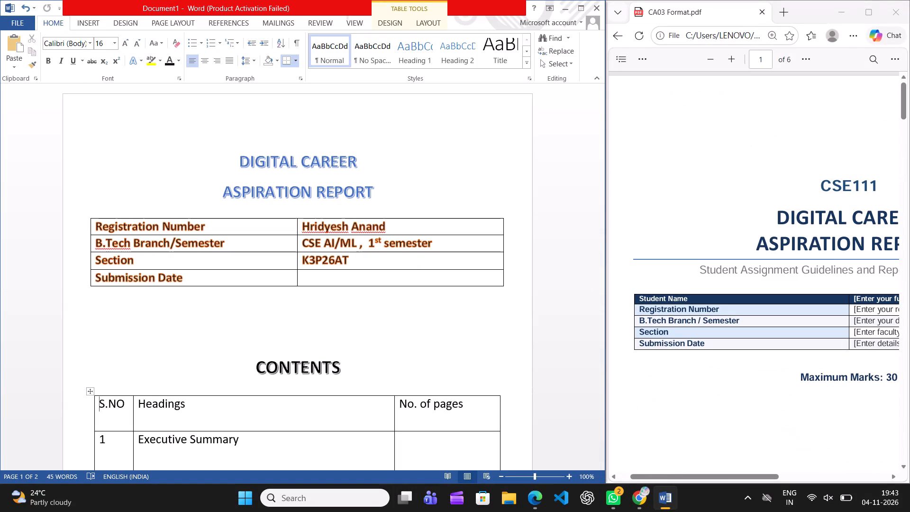
{"action": "scroll", "coordinate": [804, 160], "scroll_direction": "left", "scroll_amount": 4}
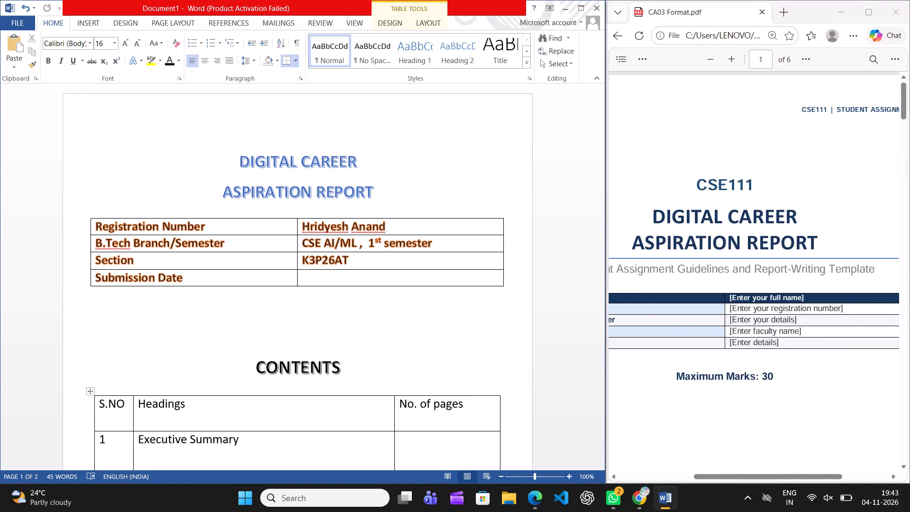
{"action": "scroll", "coordinate": [804, 160], "scroll_direction": "left", "scroll_amount": 1}
{"action": "scroll", "coordinate": [804, 160], "scroll_direction": "right", "scroll_amount": 4}
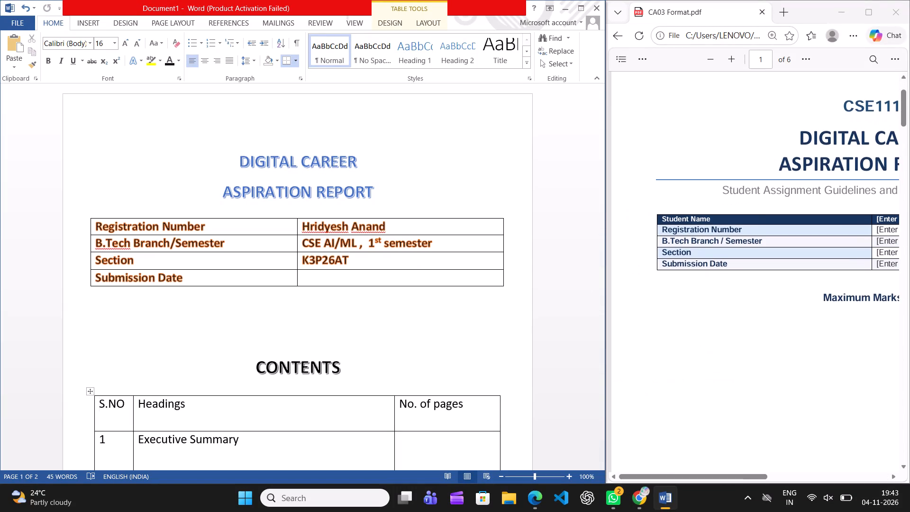
{"action": "scroll", "coordinate": [804, 160], "scroll_direction": "down", "scroll_amount": 1}
{"action": "scroll", "coordinate": [804, 160], "scroll_direction": "left", "scroll_amount": 1}
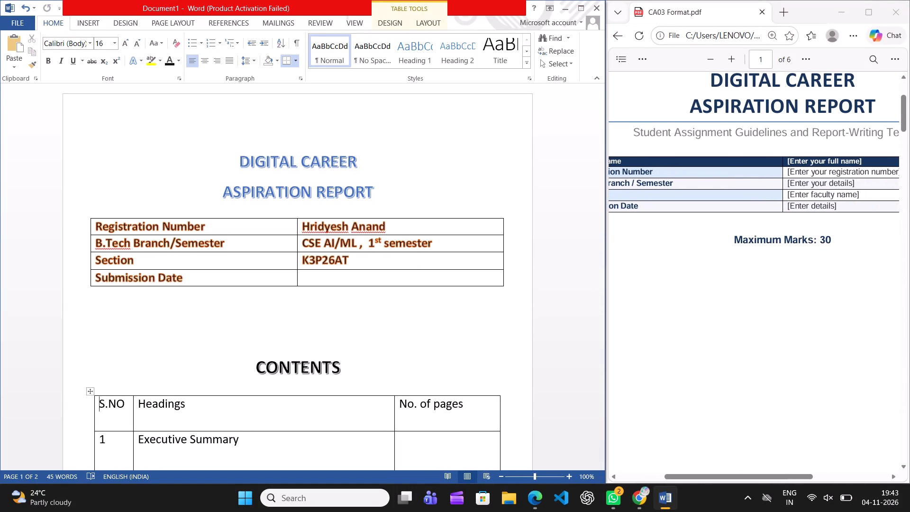
{"action": "scroll", "coordinate": [804, 160], "scroll_direction": "down", "scroll_amount": 3}
{"action": "scroll", "coordinate": [804, 160], "scroll_direction": "right", "scroll_amount": 1}
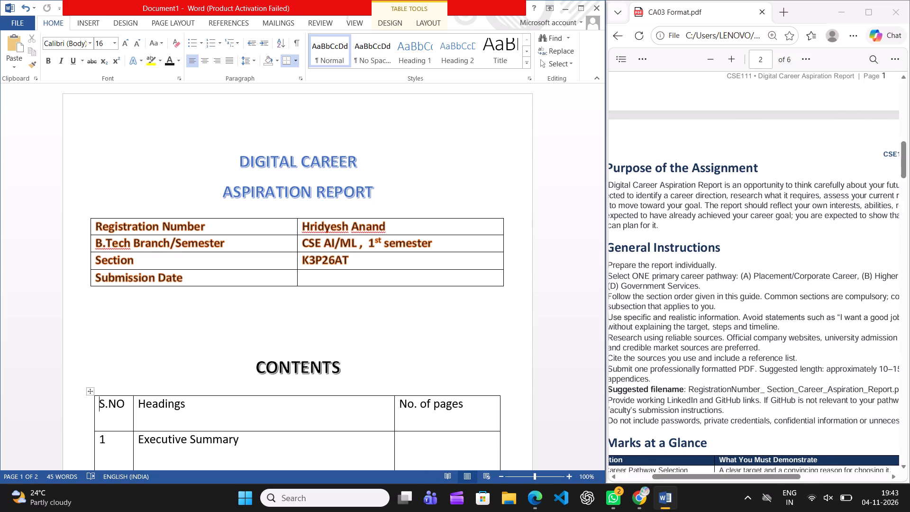
{"action": "scroll", "coordinate": [804, 160], "scroll_direction": "right", "scroll_amount": 1}
{"action": "scroll", "coordinate": [804, 160], "scroll_direction": "down", "scroll_amount": 2}
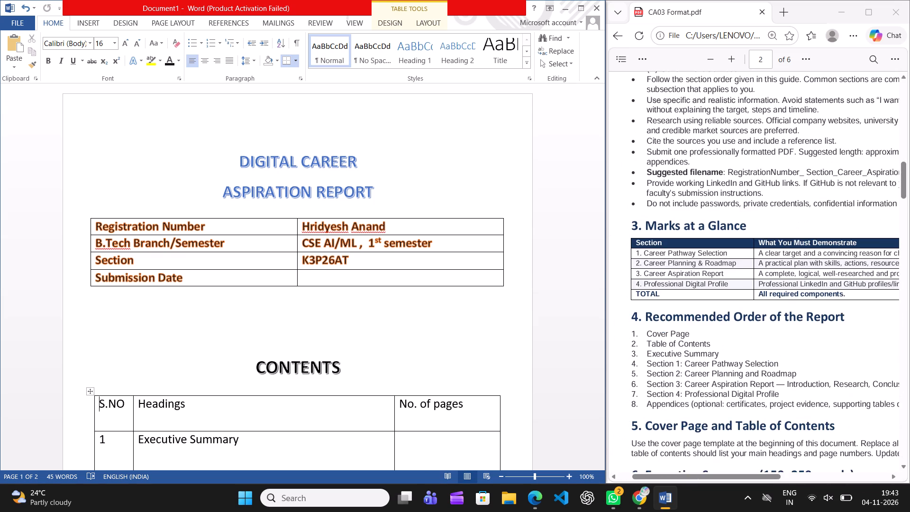
{"action": "scroll", "coordinate": [804, 160], "scroll_direction": "down", "scroll_amount": 1}
{"action": "scroll", "coordinate": [756, 275], "scroll_direction": "down", "scroll_amount": 3}
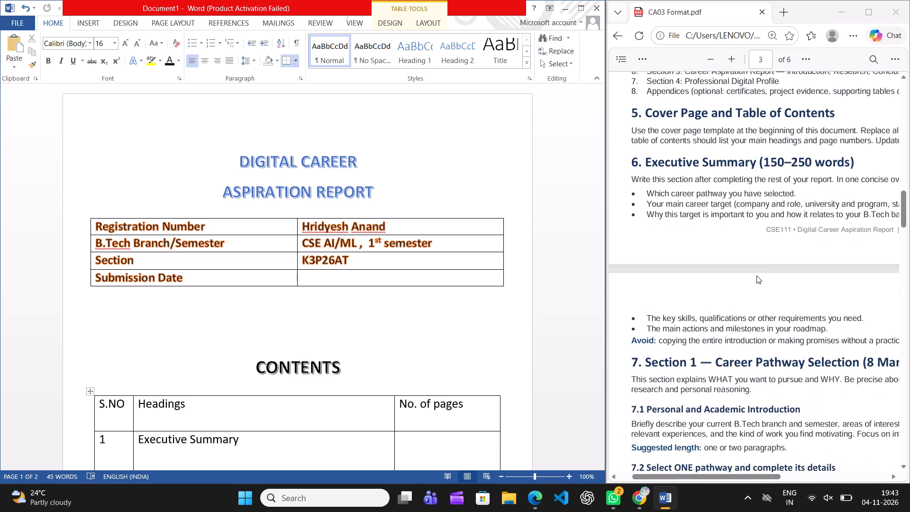
{"action": "scroll", "coordinate": [756, 275], "scroll_direction": "up", "scroll_amount": 1}
Review the contents table's rows and the blank second page of the report.
{"action": "scroll", "coordinate": [509, 289], "scroll_direction": "down", "scroll_amount": 3}
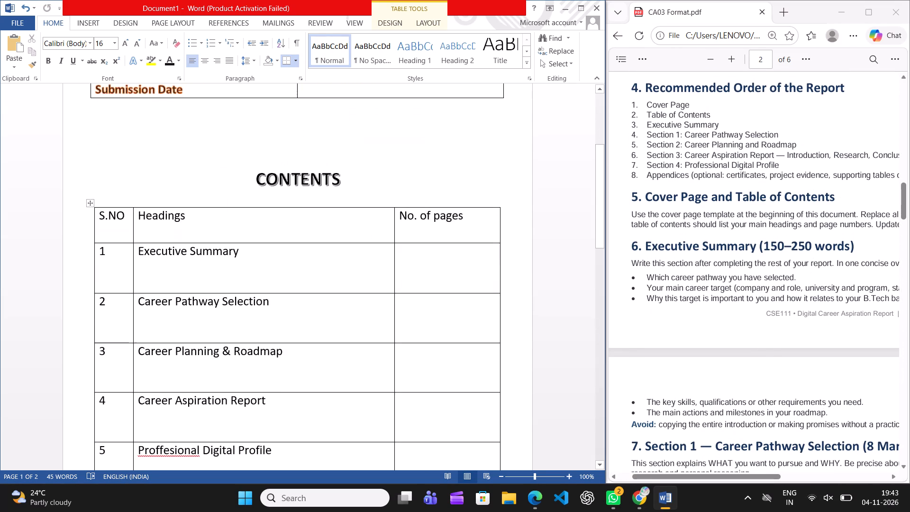
{"action": "scroll", "coordinate": [509, 289], "scroll_direction": "down", "scroll_amount": 5}
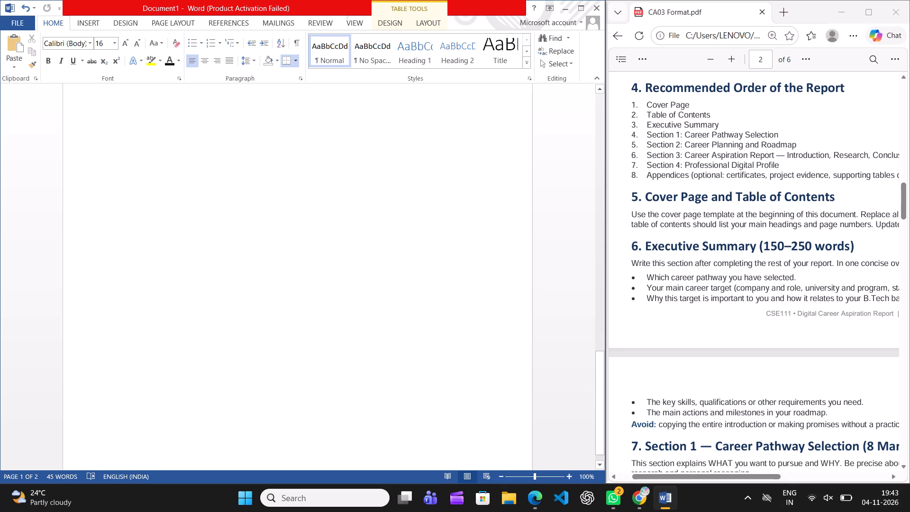
{"action": "scroll", "coordinate": [509, 289], "scroll_direction": "down", "scroll_amount": 1}
{"action": "scroll", "coordinate": [509, 289], "scroll_direction": "up", "scroll_amount": 4}
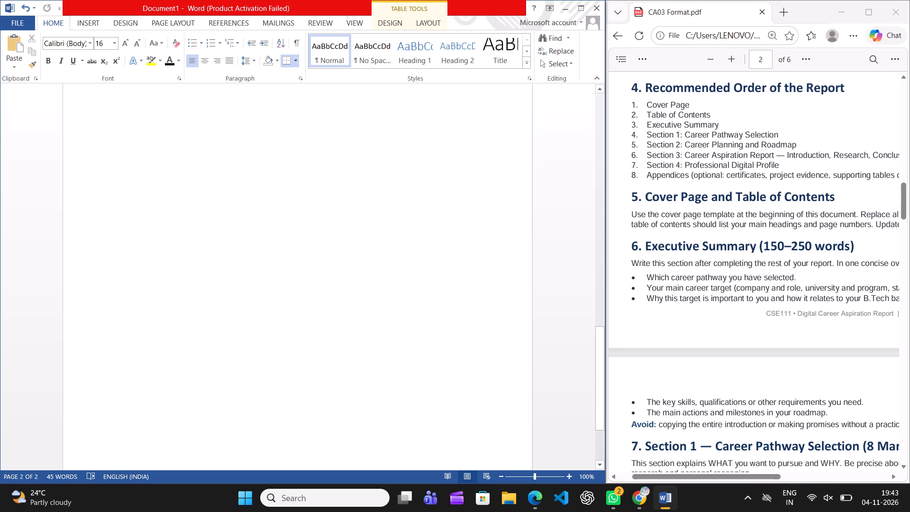
{"action": "scroll", "coordinate": [509, 289], "scroll_direction": "up", "scroll_amount": 6}
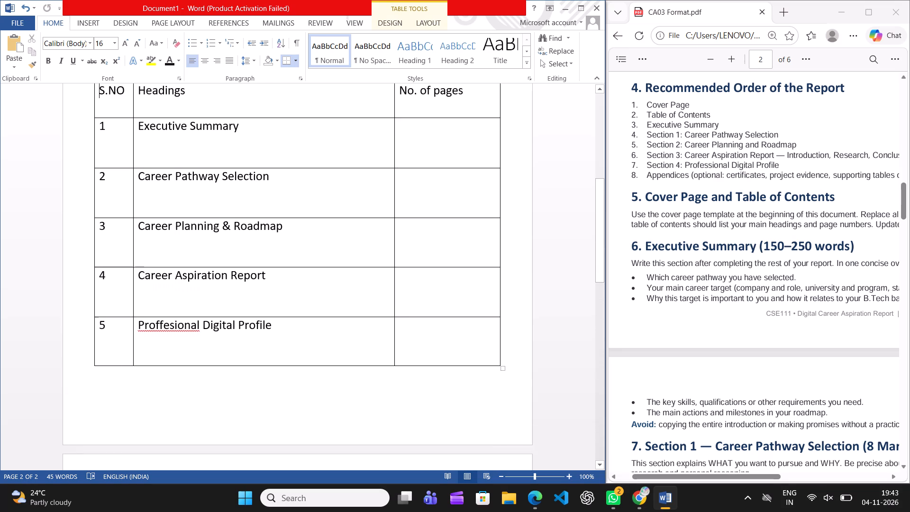
{"action": "scroll", "coordinate": [509, 289], "scroll_direction": "up", "scroll_amount": 1}
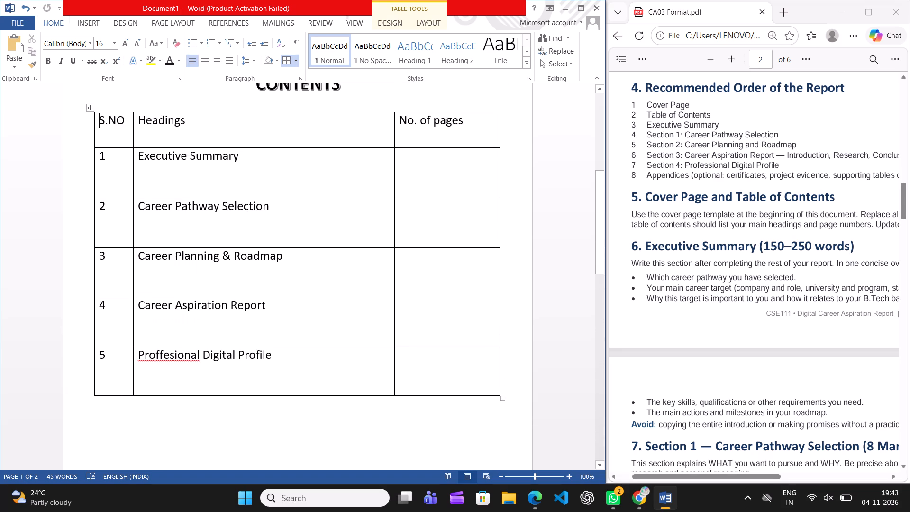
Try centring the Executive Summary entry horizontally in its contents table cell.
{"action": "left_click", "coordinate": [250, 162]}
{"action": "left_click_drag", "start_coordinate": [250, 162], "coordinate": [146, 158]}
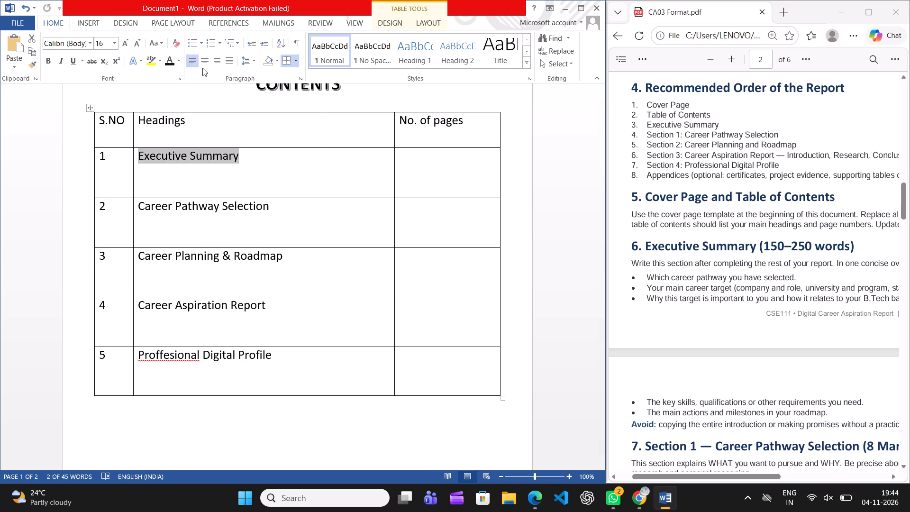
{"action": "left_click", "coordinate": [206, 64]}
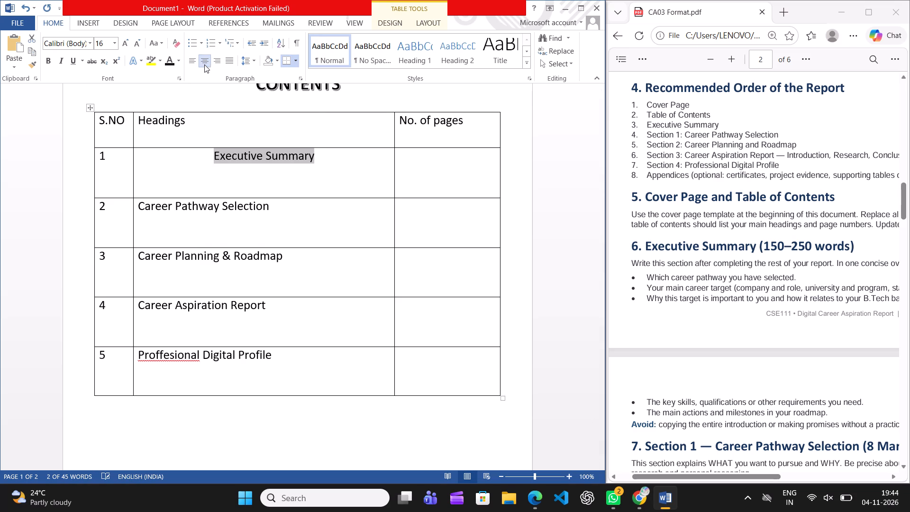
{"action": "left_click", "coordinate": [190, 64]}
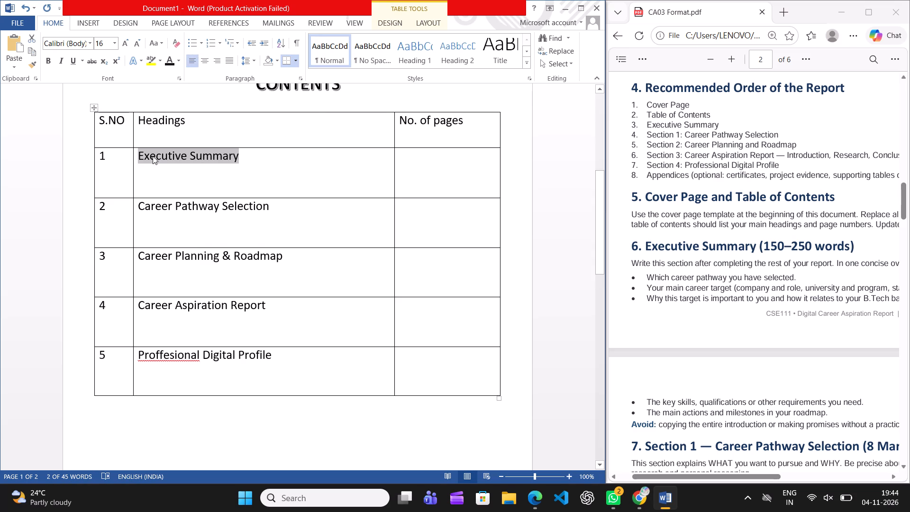
Lower the serial numbers and headings of contents rows 1 and 2 by one blank line to sit mid-cell.
{"action": "left_click", "coordinate": [107, 157]}
{"action": "key", "text": "Left"}
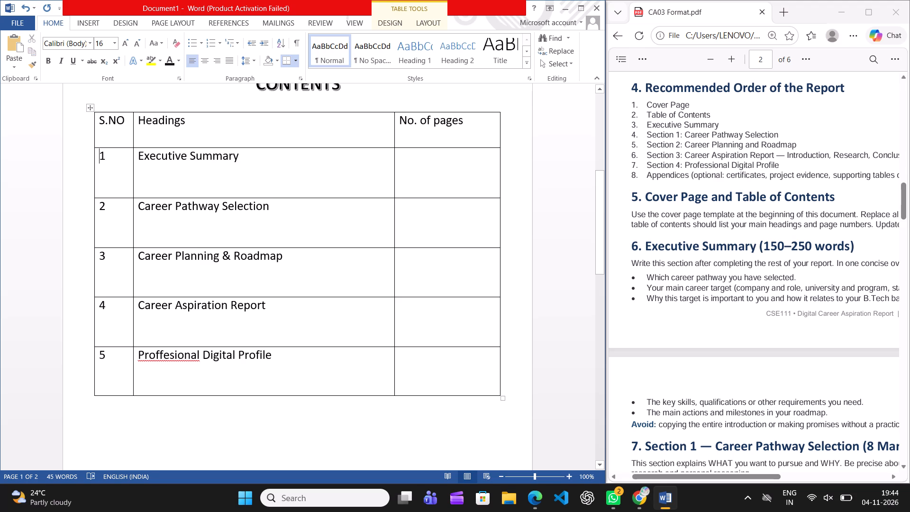
{"action": "key", "text": "Return"}
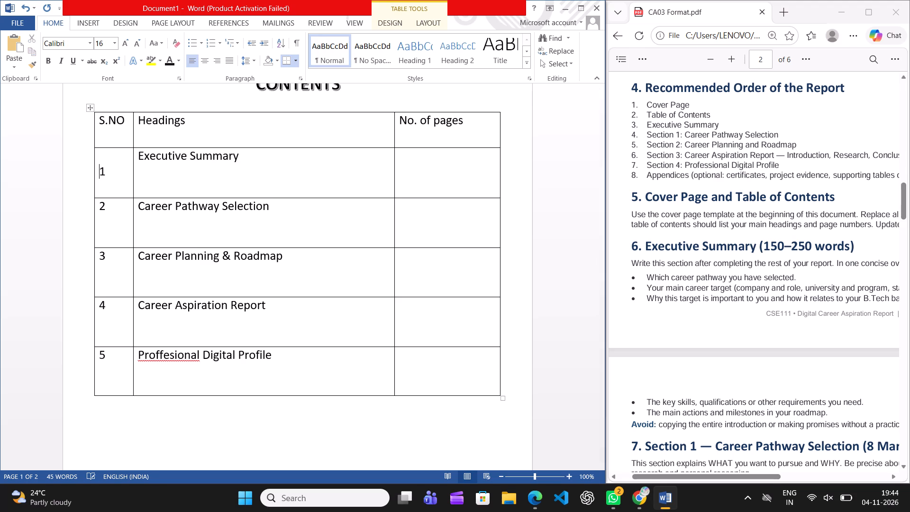
{"action": "left_click", "coordinate": [140, 157]}
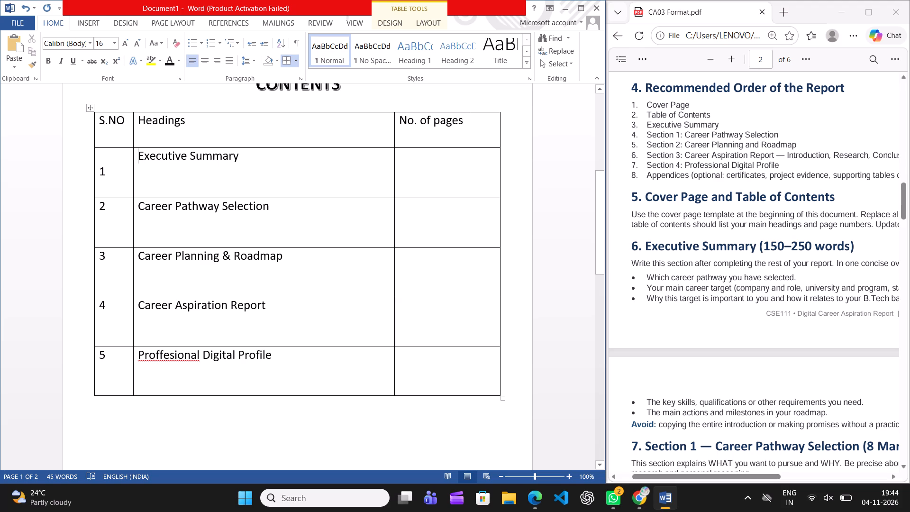
{"action": "key", "text": "Return"}
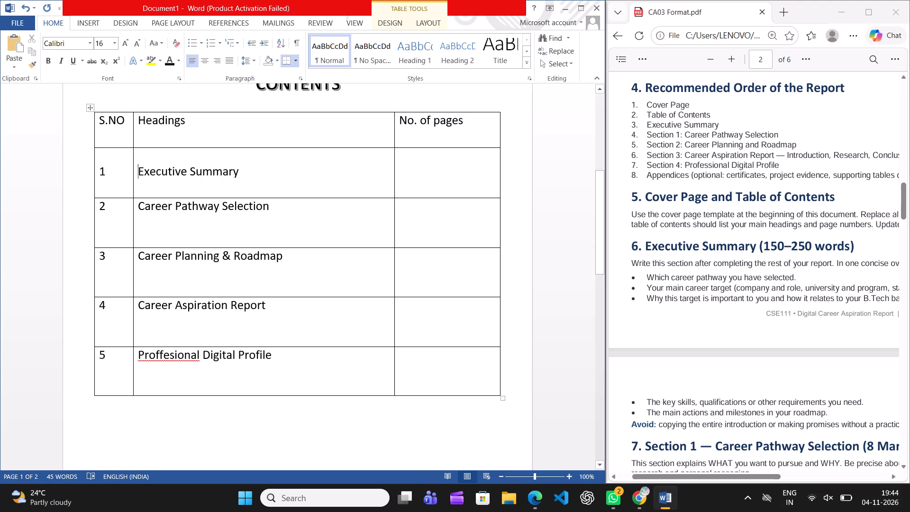
{"action": "left_click", "coordinate": [100, 205]}
{"action": "key", "text": "Return"}
{"action": "left_click", "coordinate": [141, 203]}
{"action": "key", "text": "Return"}
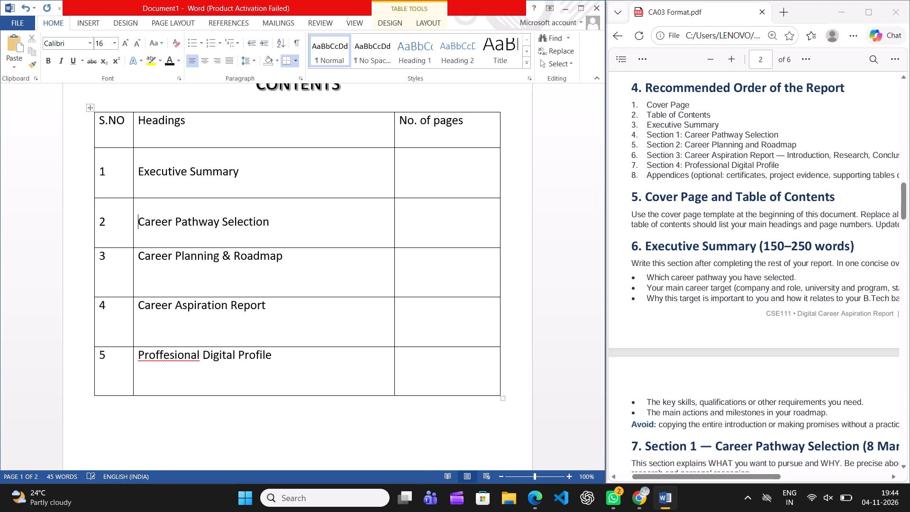
Add one blank line above the Career Planning & Roadmap, Career Aspiration Report and Digital Profile headings in the contents table.
{"action": "key", "text": "Down"}
{"action": "key", "text": "Return"}
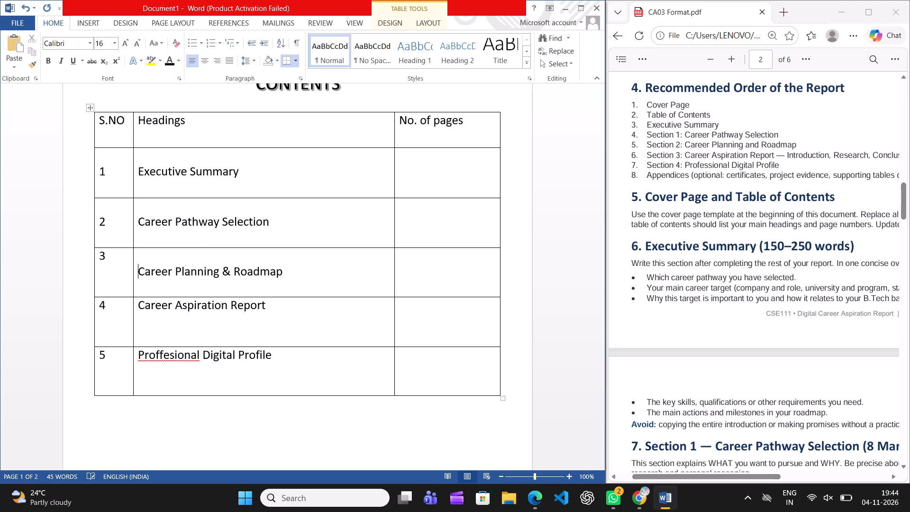
{"action": "key", "text": "Down"}
{"action": "key", "text": "Return"}
{"action": "key", "text": "Down"}
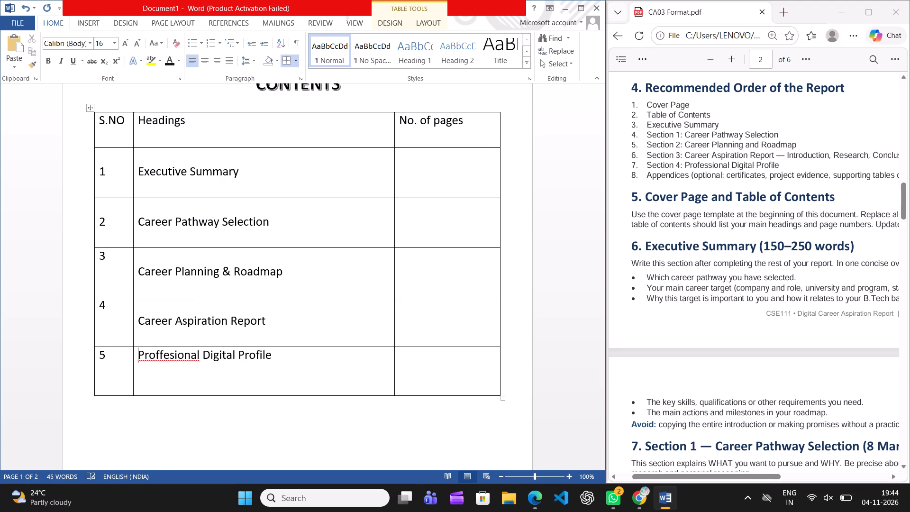
{"action": "key", "text": "Return"}
Add one blank line above serial numbers 5, 4 and 3 in the contents table to align them with their headings.
{"action": "key", "text": "Left"}
{"action": "key", "text": "Left"}
{"action": "key", "text": "Left"}
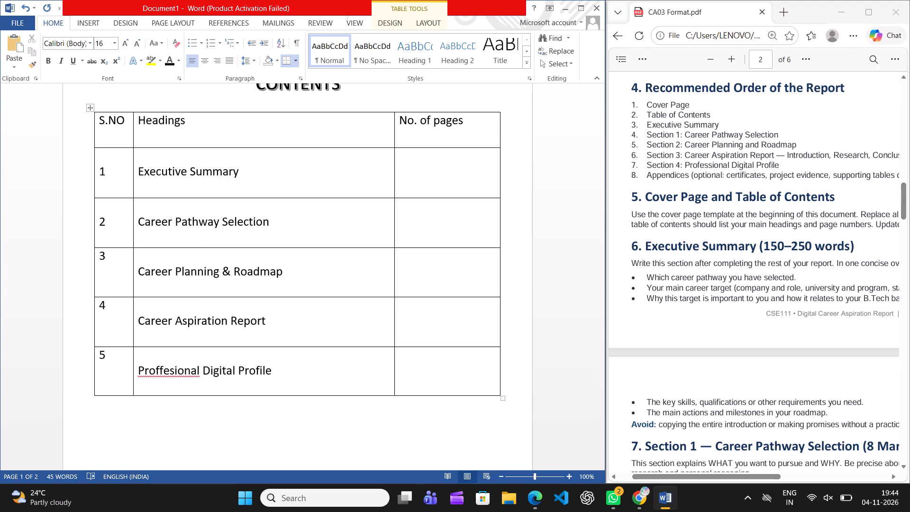
{"action": "key", "text": "Return"}
{"action": "key", "text": "Left"}
{"action": "key", "text": "Left"}
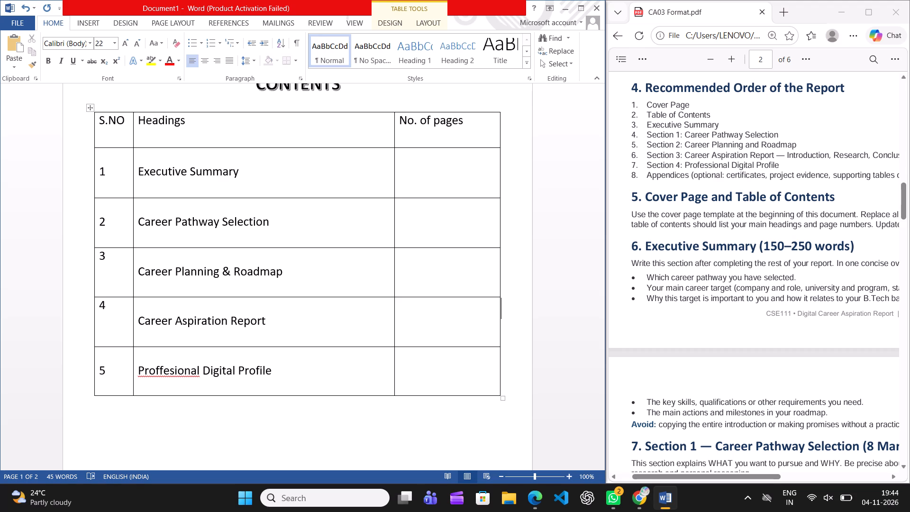
{"action": "key", "text": "Down"}
{"action": "key", "text": "Down"}
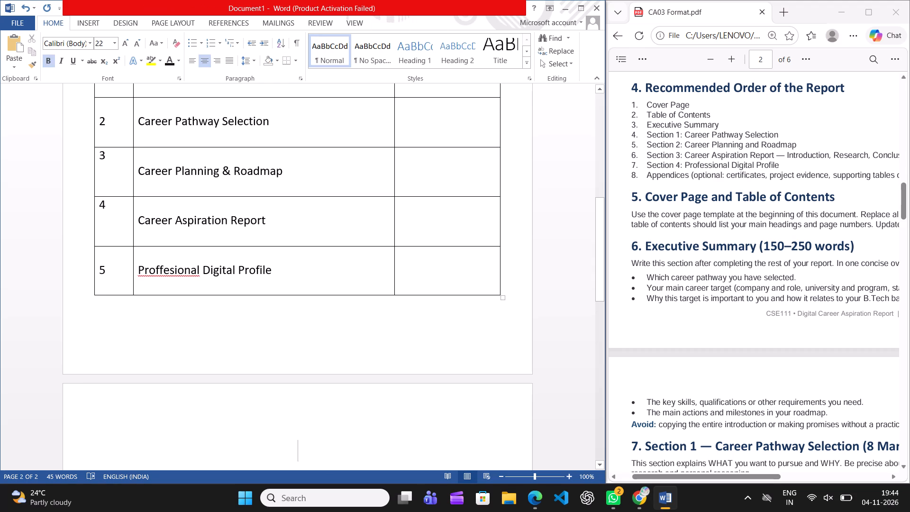
{"action": "key", "text": "Up"}
{"action": "key", "text": "Up"}
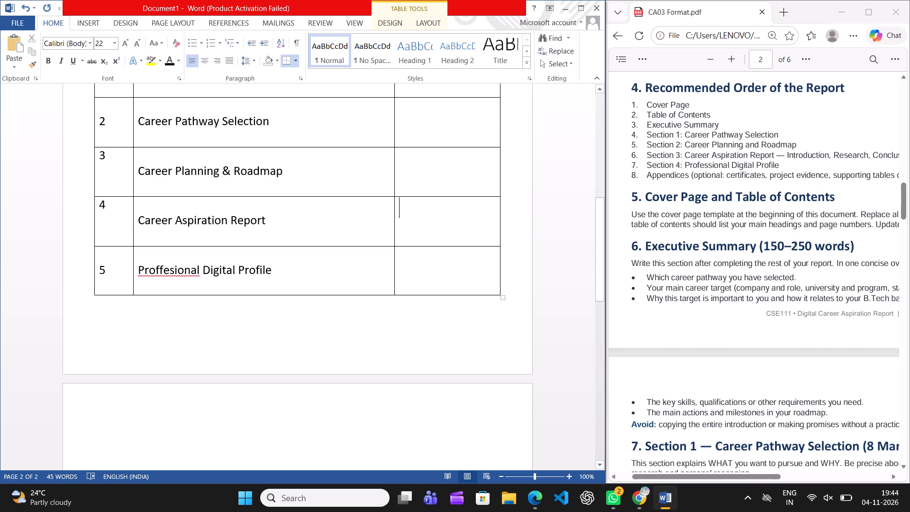
{"action": "key", "text": "Down"}
{"action": "key", "text": "Left"}
{"action": "key", "text": "Left"}
{"action": "key", "text": "Left"}
{"action": "key", "text": "Left"}
{"action": "key", "text": "Left"}
{"action": "key", "text": "Left"}
{"action": "key", "text": "Left"}
{"action": "key", "text": "Left"}
{"action": "key", "text": "Left"}
{"action": "key", "text": "Left"}
{"action": "key", "text": "Left"}
{"action": "key", "text": "Left"}
{"action": "key", "text": "Left"}
{"action": "key", "text": "Left"}
{"action": "key", "text": "Left"}
{"action": "key", "text": "Left"}
{"action": "key", "text": "Left"}
{"action": "key", "text": "Left"}
{"action": "key", "text": "Left"}
{"action": "key", "text": "Left"}
{"action": "key", "text": "Left"}
{"action": "key", "text": "Left"}
{"action": "key", "text": "Left"}
{"action": "key", "text": "Left"}
{"action": "key", "text": "Left"}
{"action": "key", "text": "Up"}
{"action": "key", "text": "Up"}
{"action": "key", "text": "Return"}
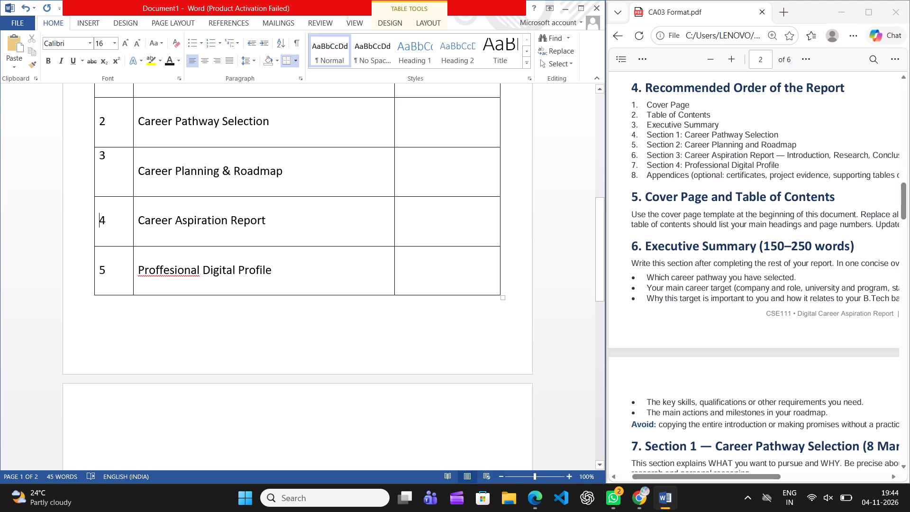
{"action": "key", "text": "Up"}
{"action": "key", "text": "Up"}
{"action": "key", "text": "Return"}
Resize the contents table so its rows are slightly shorter while keeping nearly the same overall width.
{"action": "scroll", "coordinate": [482, 239], "scroll_direction": "up", "scroll_amount": 2}
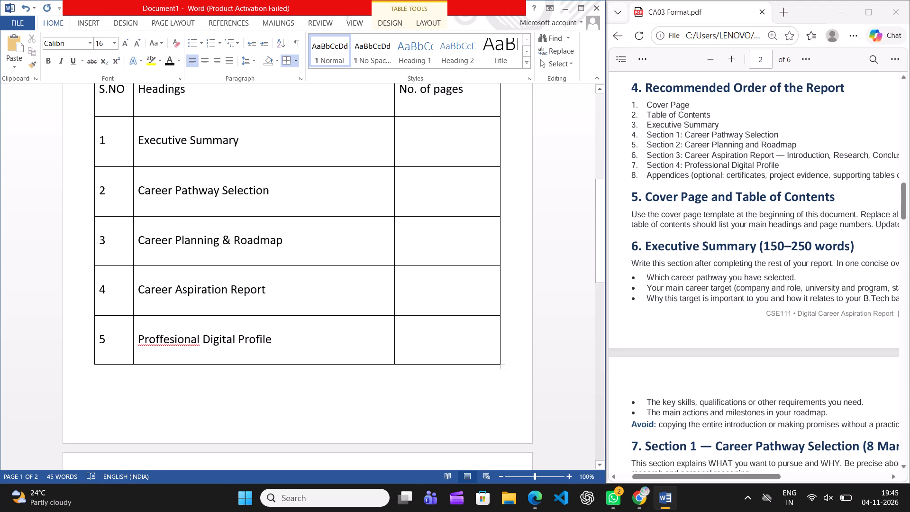
{"action": "scroll", "coordinate": [482, 239], "scroll_direction": "up", "scroll_amount": 1}
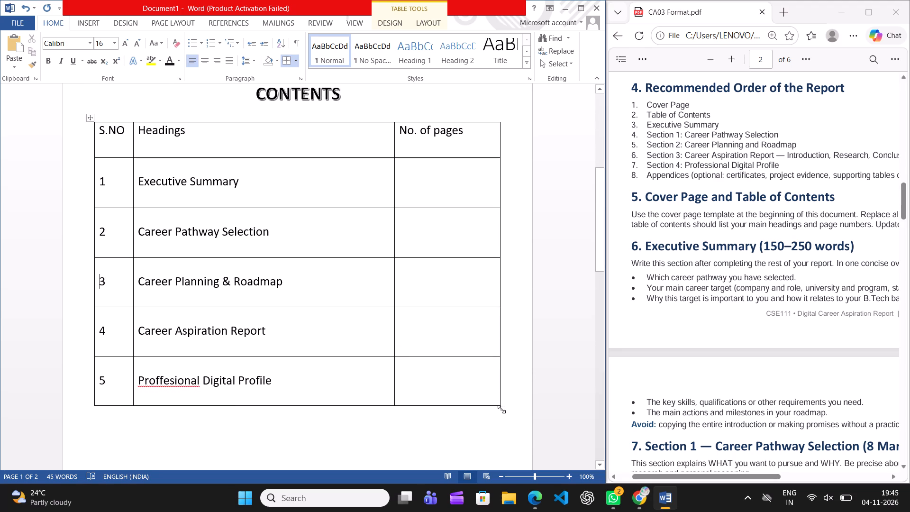
{"action": "left_click_drag", "start_coordinate": [501, 408], "coordinate": [510, 399]}
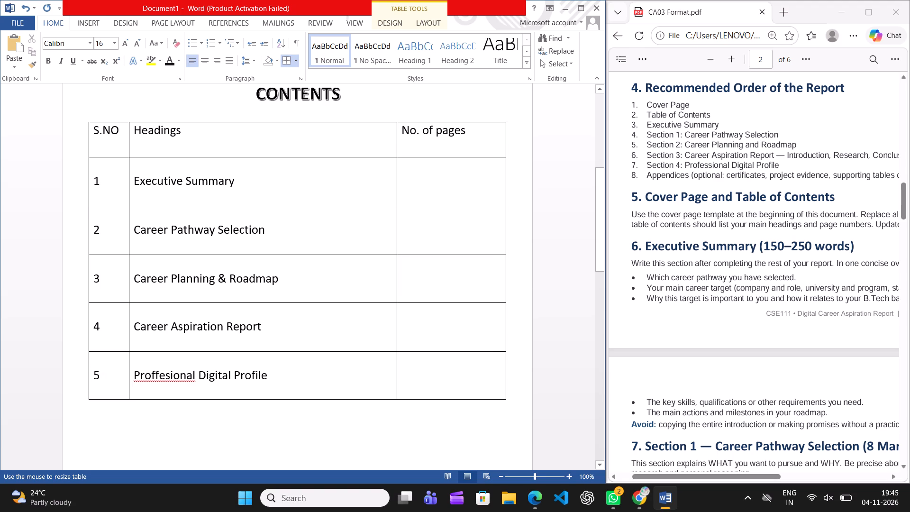
{"action": "left_click_drag", "start_coordinate": [510, 399], "coordinate": [499, 384]}
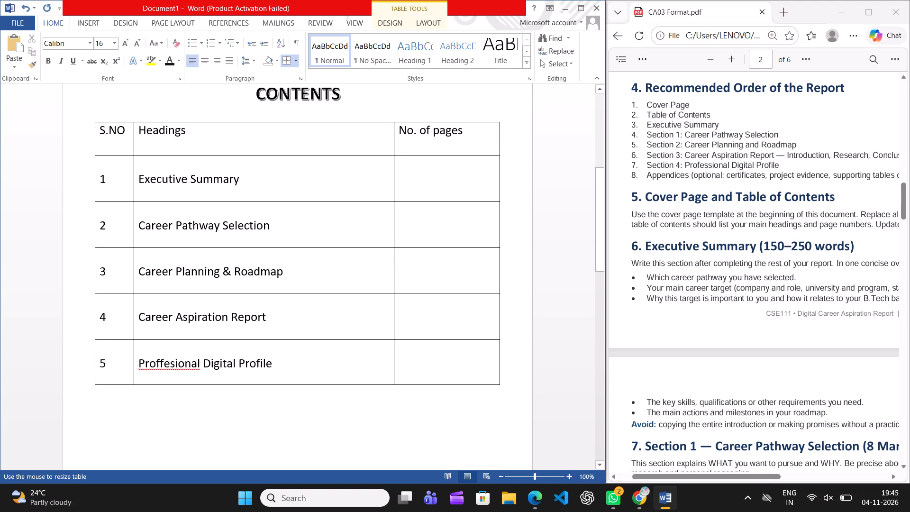
{"action": "left_click_drag", "start_coordinate": [499, 384], "coordinate": [499, 383]}
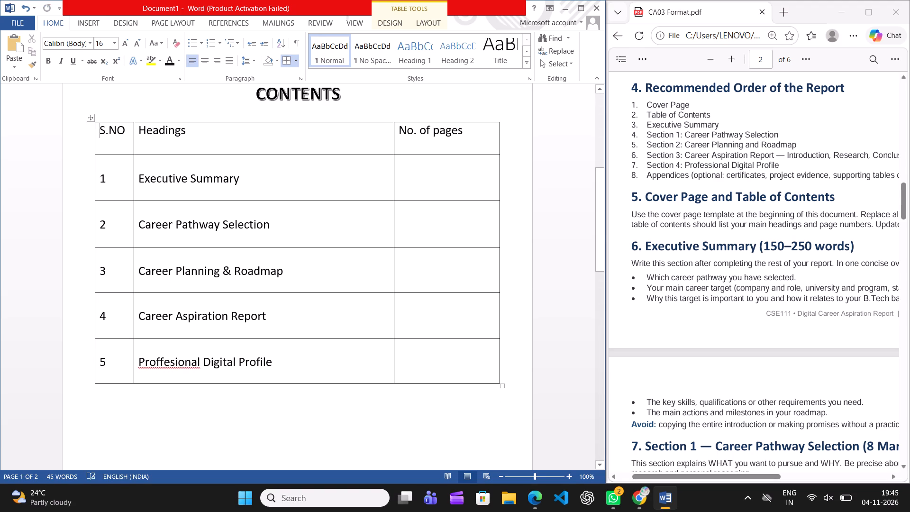
Review the first page's layout, from the report title and details table to the resized contents table.
{"action": "scroll", "coordinate": [527, 357], "scroll_direction": "down", "scroll_amount": 2}
{"action": "scroll", "coordinate": [527, 357], "scroll_direction": "up", "scroll_amount": 4}
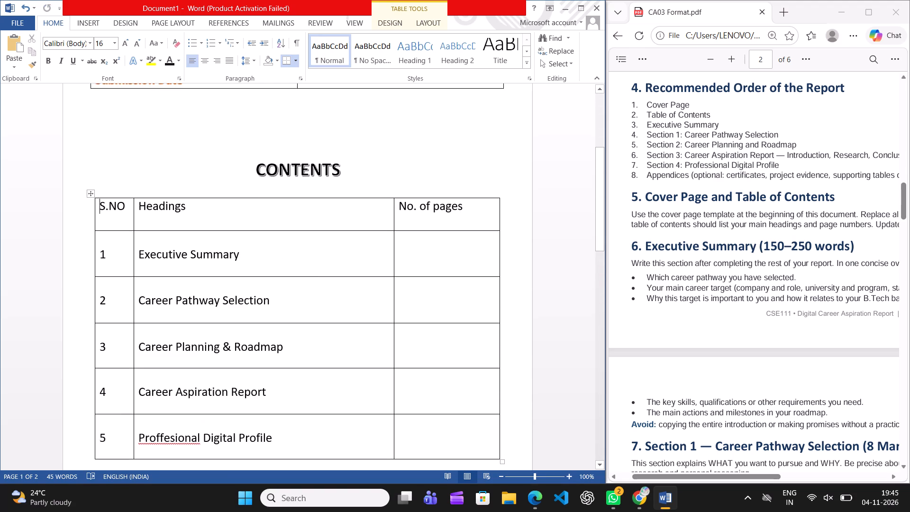
{"action": "scroll", "coordinate": [527, 357], "scroll_direction": "up", "scroll_amount": 4}
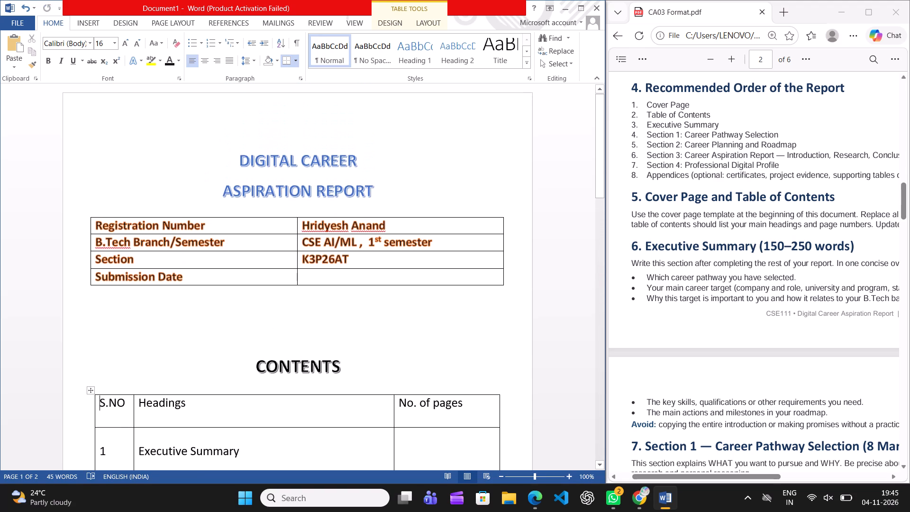
{"action": "left_click", "coordinate": [459, 359]}
{"action": "scroll", "coordinate": [423, 336], "scroll_direction": "down", "scroll_amount": 2}
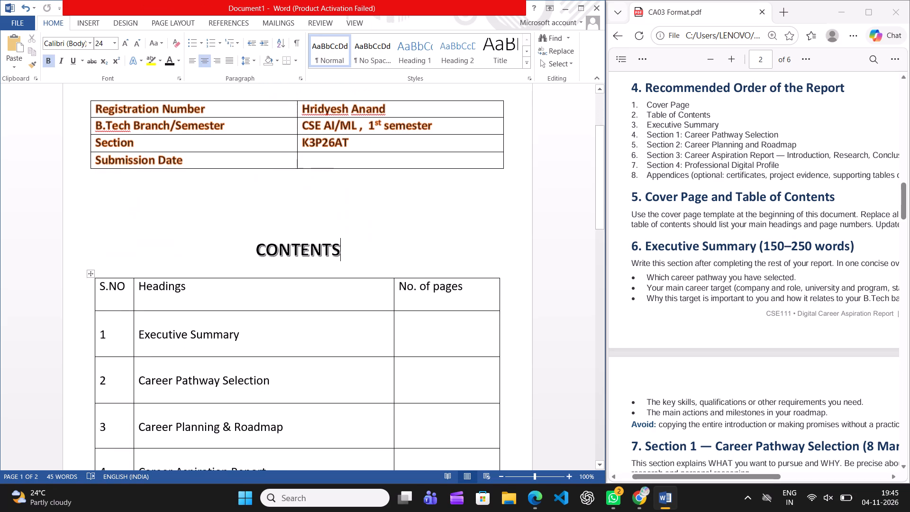
{"action": "scroll", "coordinate": [423, 336], "scroll_direction": "down", "scroll_amount": 1}
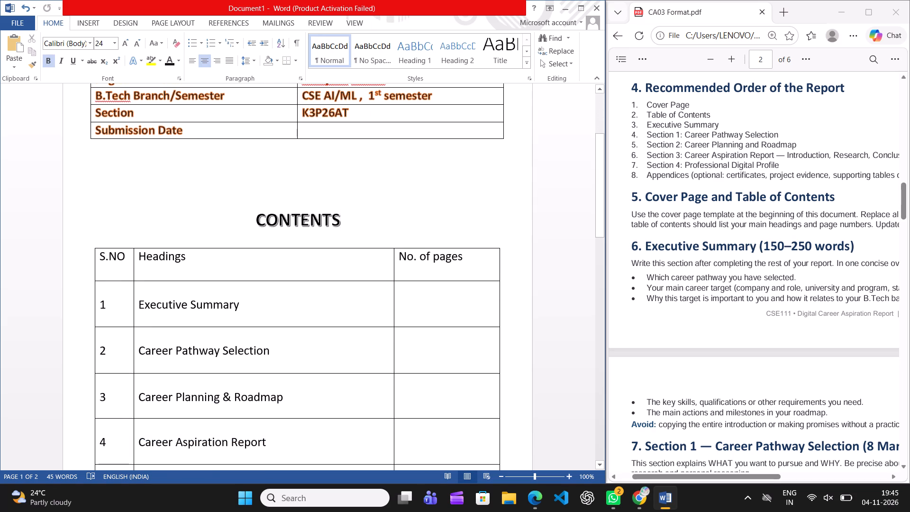
{"action": "scroll", "coordinate": [329, 318], "scroll_direction": "down", "scroll_amount": 1}
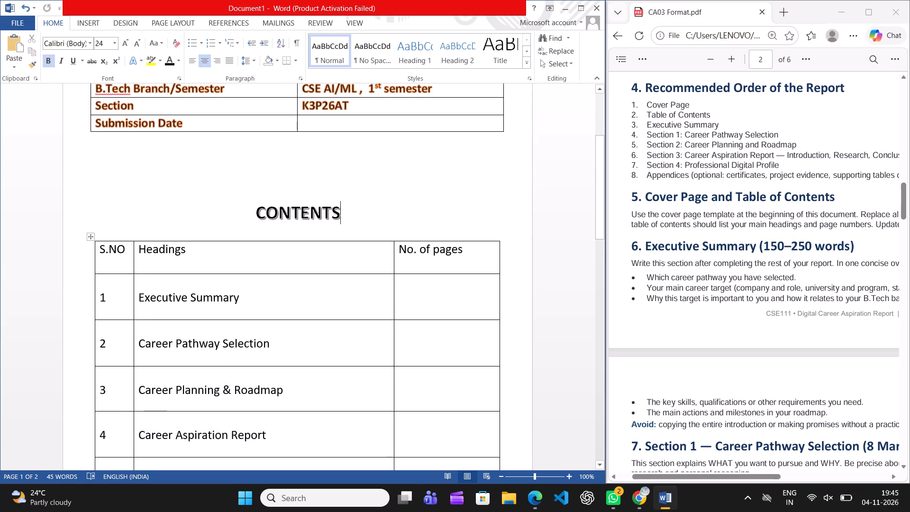
{"action": "scroll", "coordinate": [329, 318], "scroll_direction": "down", "scroll_amount": 3}
Insert a blank page after the contents table.
{"action": "left_click", "coordinate": [323, 350]}
{"action": "scroll", "coordinate": [323, 350], "scroll_direction": "down", "scroll_amount": 2}
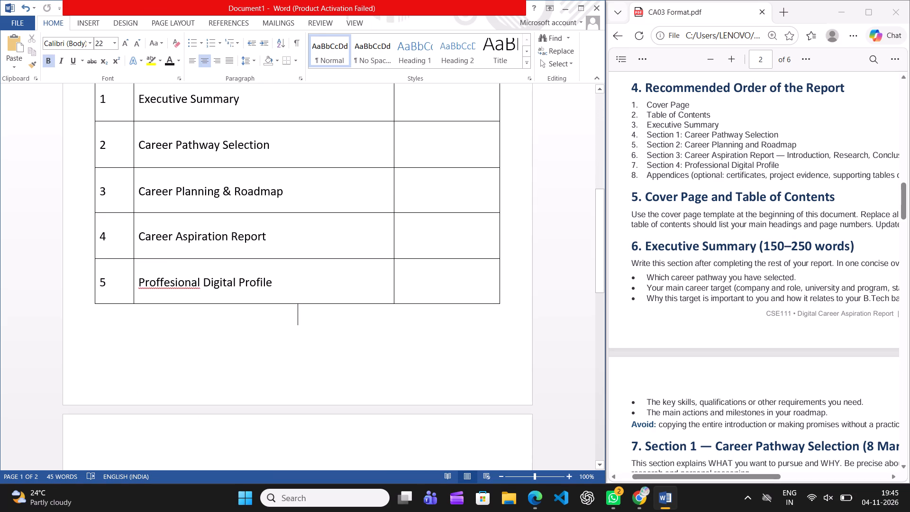
{"action": "scroll", "coordinate": [323, 350], "scroll_direction": "down", "scroll_amount": 3}
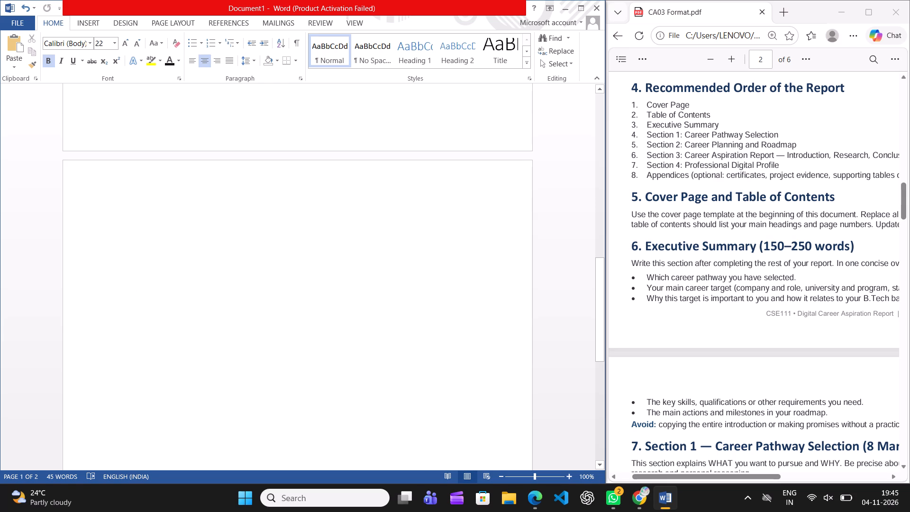
{"action": "scroll", "coordinate": [302, 243], "scroll_direction": "down", "scroll_amount": 4}
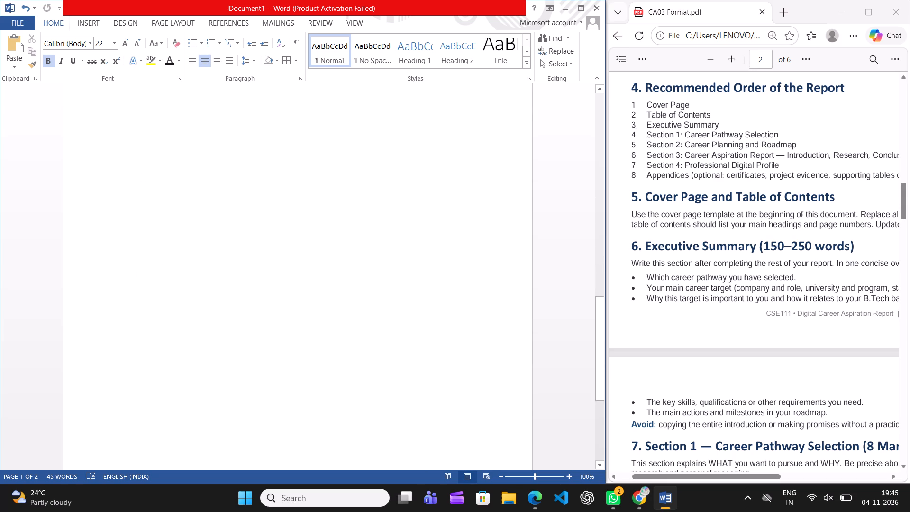
{"action": "scroll", "coordinate": [302, 243], "scroll_direction": "down", "scroll_amount": 8}
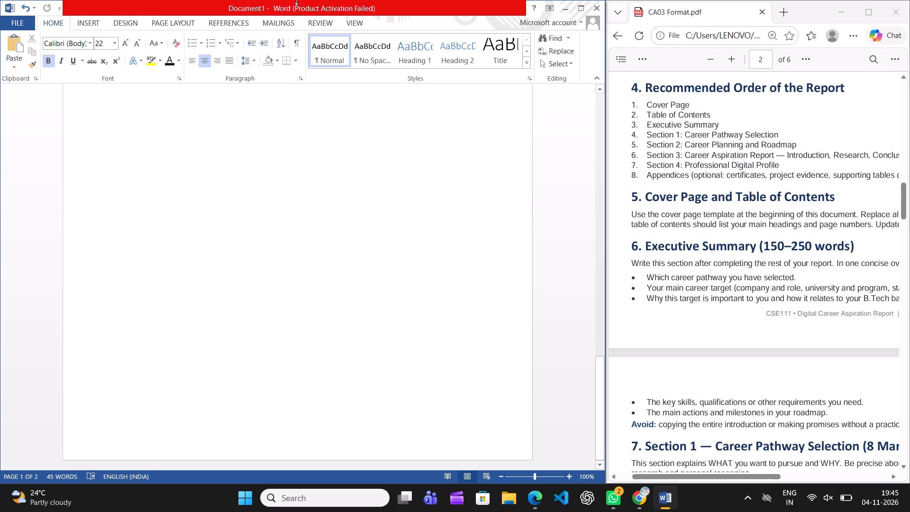
{"action": "left_click", "coordinate": [83, 18]}
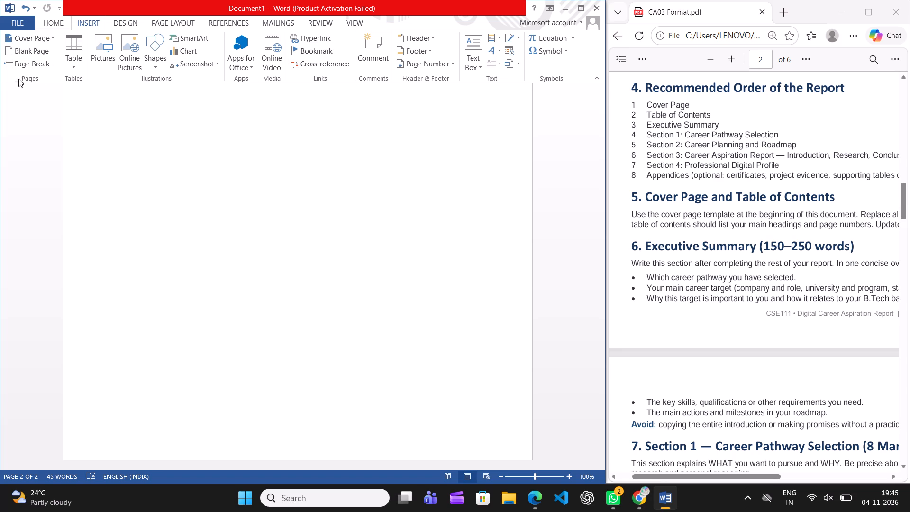
{"action": "left_click", "coordinate": [29, 52]}
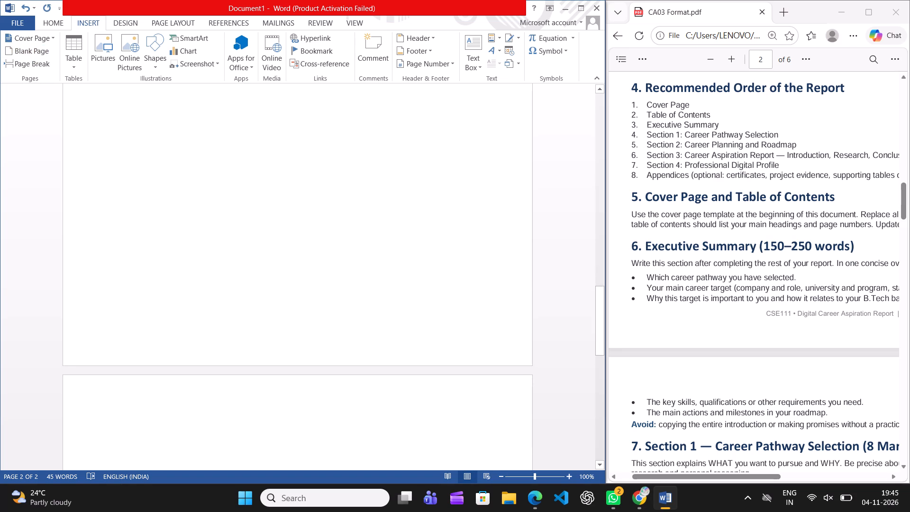
Place the insertion point at the start of the second page, directly after the contents page.
{"action": "scroll", "coordinate": [188, 352], "scroll_direction": "up", "scroll_amount": 10}
{"action": "scroll", "coordinate": [188, 352], "scroll_direction": "down", "scroll_amount": 1}
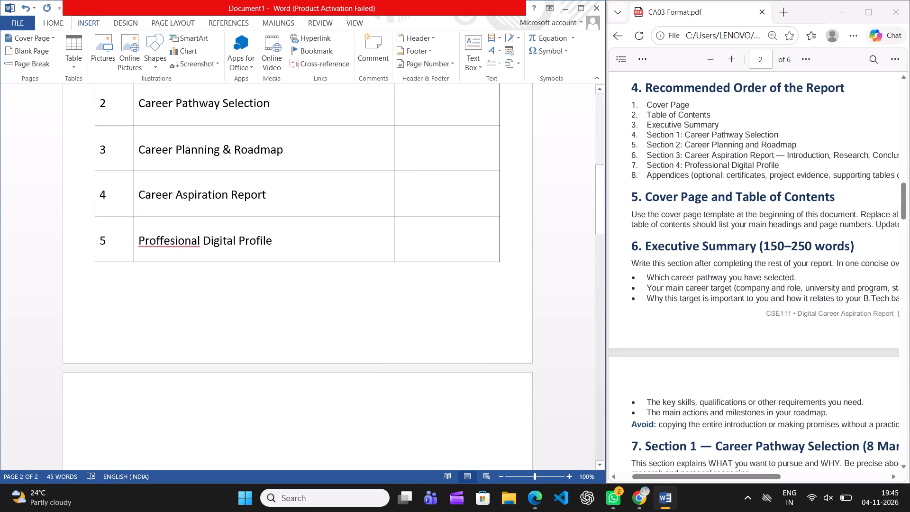
{"action": "scroll", "coordinate": [188, 352], "scroll_direction": "down", "scroll_amount": 2}
{"action": "left_click", "coordinate": [188, 352]}
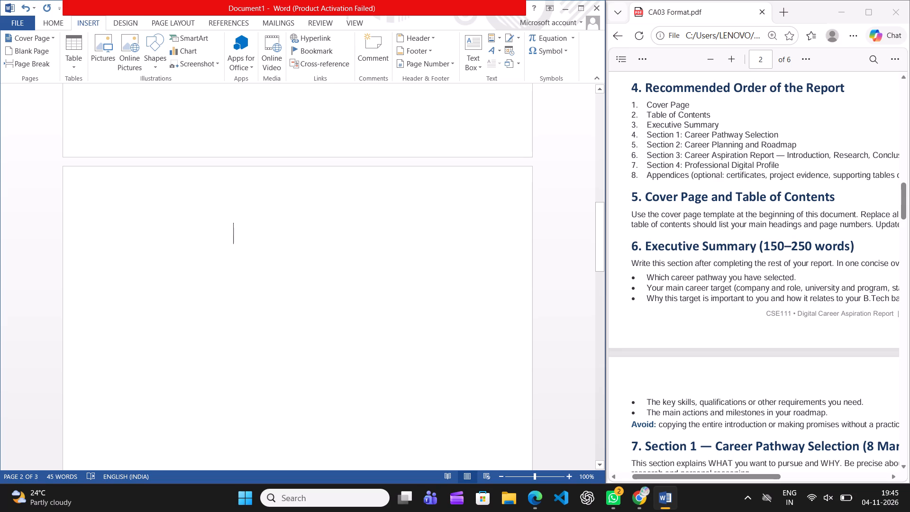
{"action": "key", "text": "Left"}
{"action": "key", "text": "Left"}
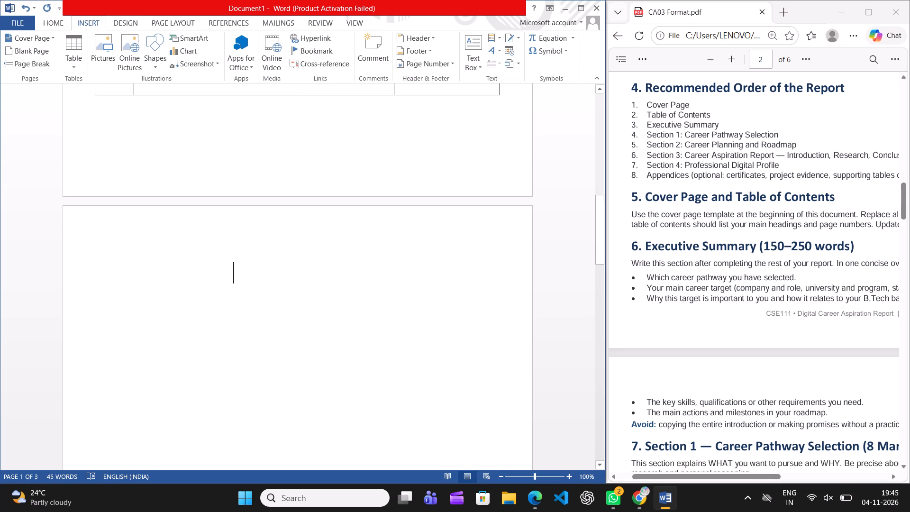
{"action": "key", "text": "Left"}
Check the blank pages that follow the contents page.
{"action": "scroll", "coordinate": [135, 242], "scroll_direction": "down", "scroll_amount": 3}
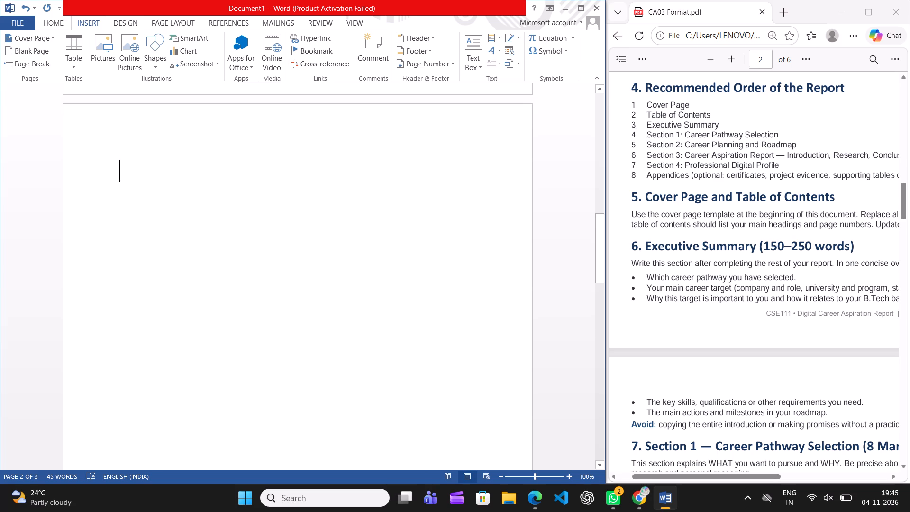
{"action": "scroll", "coordinate": [135, 242], "scroll_direction": "down", "scroll_amount": 12}
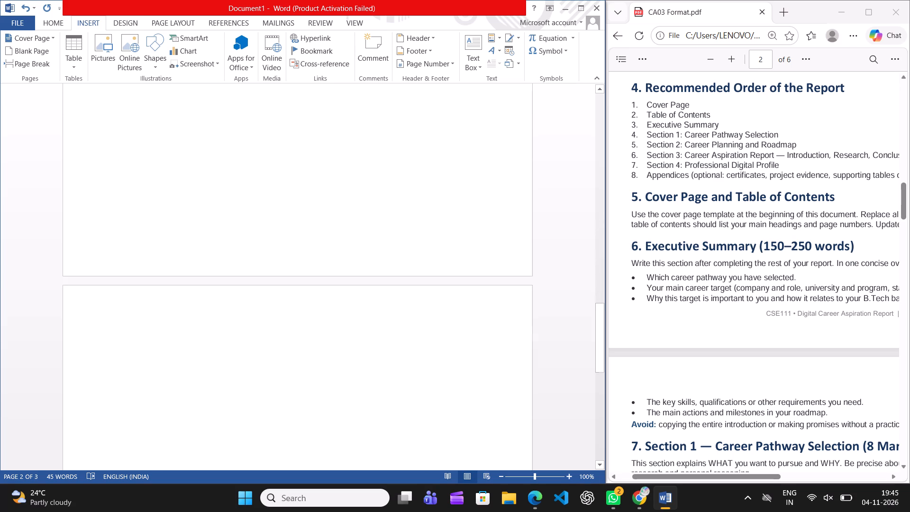
{"action": "scroll", "coordinate": [135, 242], "scroll_direction": "down", "scroll_amount": 6}
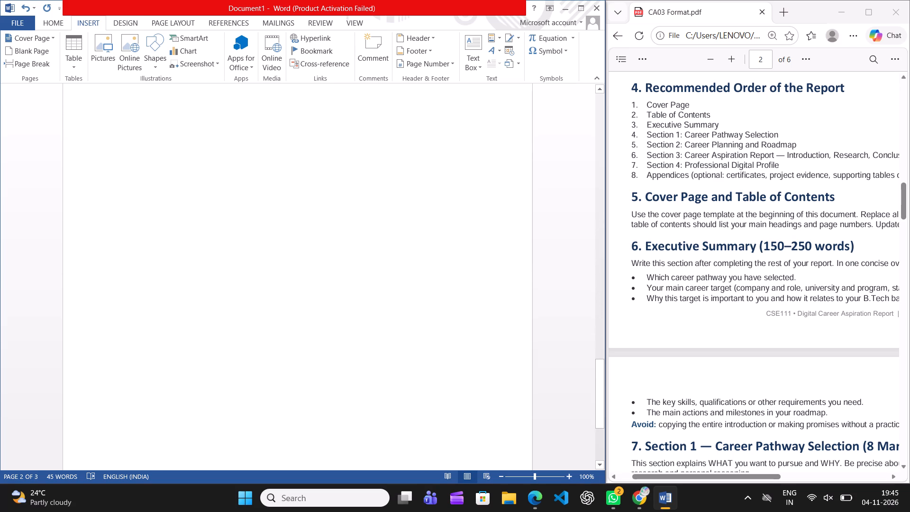
{"action": "scroll", "coordinate": [135, 242], "scroll_direction": "down", "scroll_amount": 6}
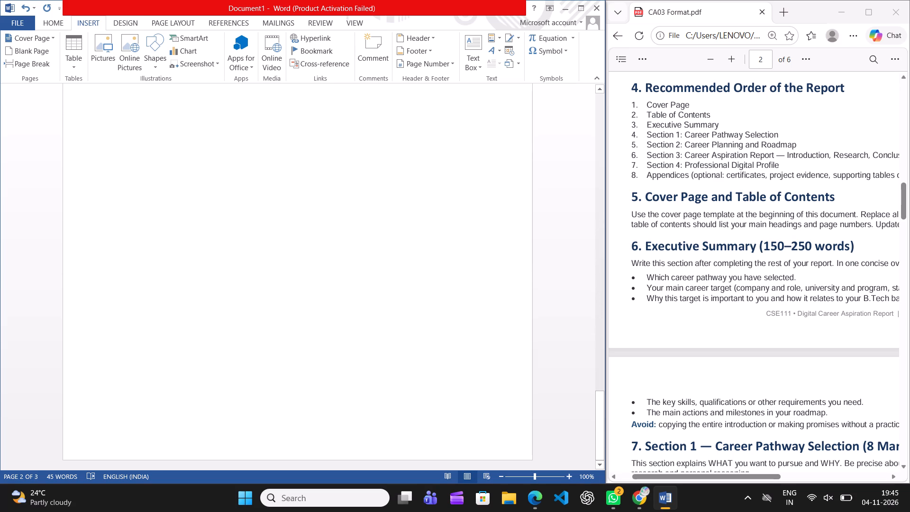
{"action": "scroll", "coordinate": [135, 242], "scroll_direction": "up", "scroll_amount": 12}
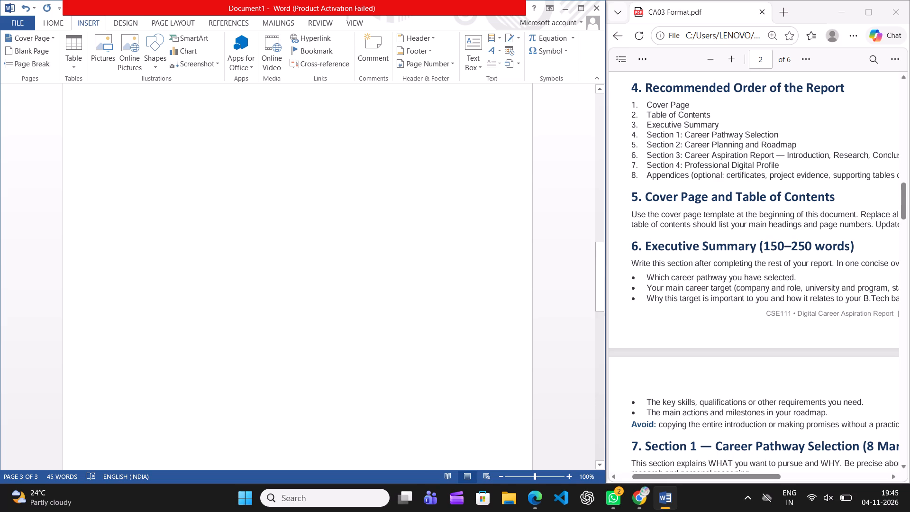
{"action": "scroll", "coordinate": [135, 242], "scroll_direction": "up", "scroll_amount": 9}
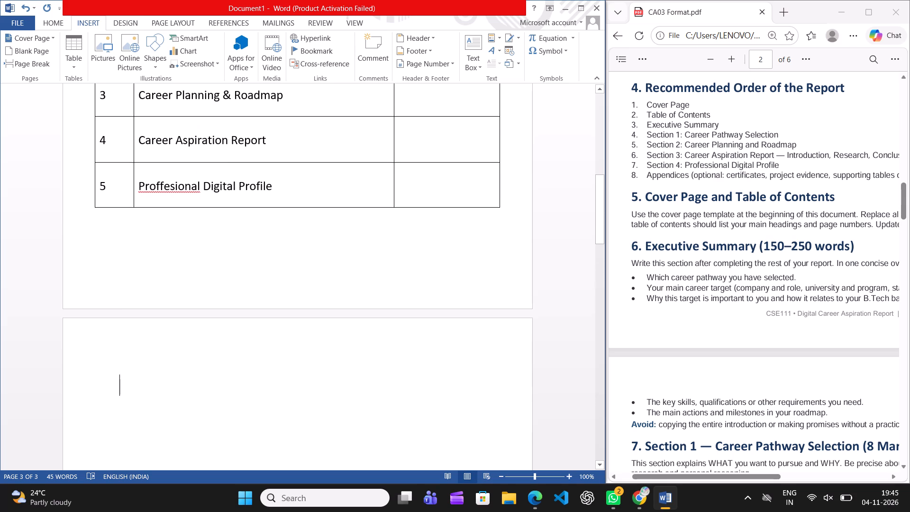
{"action": "scroll", "coordinate": [135, 242], "scroll_direction": "up", "scroll_amount": 1}
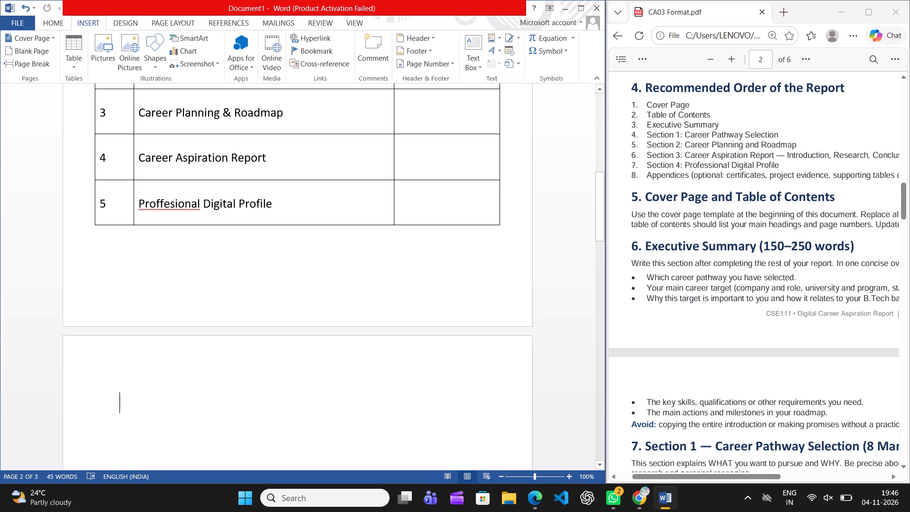
Enter the heading "Executive Summary:-" at the top of the second page.
{"action": "key", "text": "e"}
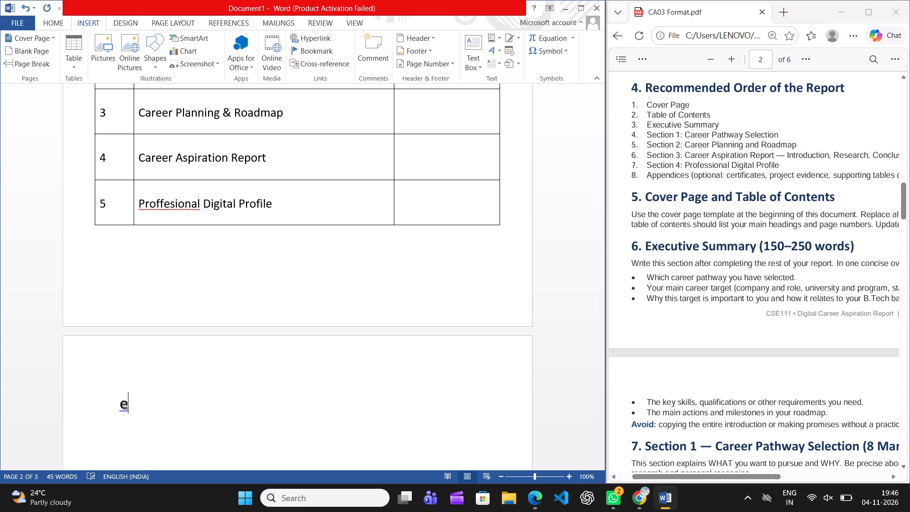
{"action": "key", "text": "BackSpace"}
{"action": "key", "text": "e"}
{"action": "key", "text": "BackSpace"}
{"action": "key", "text": "shift+e"}
{"action": "key", "text": "c"}
{"action": "key", "text": "BackSpace"}
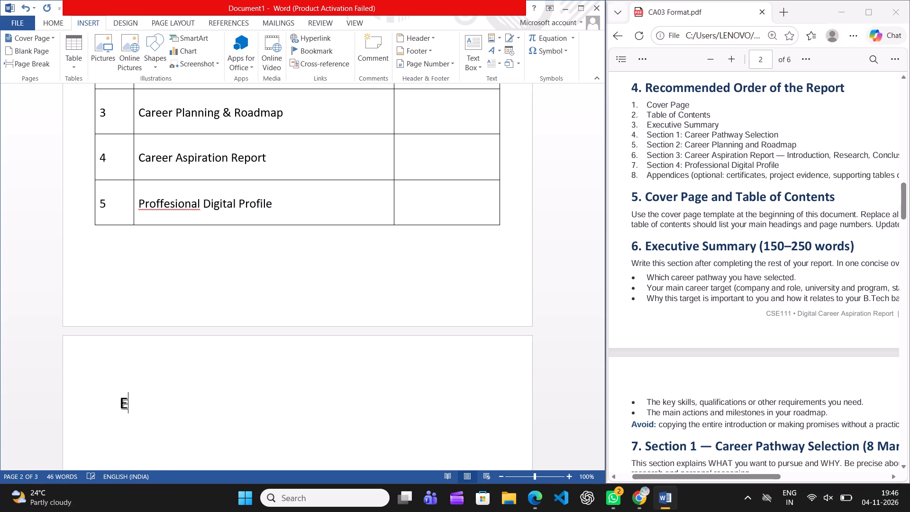
{"action": "type", "text": "xe"}
{"action": "key", "text": "c"}
{"action": "type", "text": "utive"}
{"action": "key", "text": "space"}
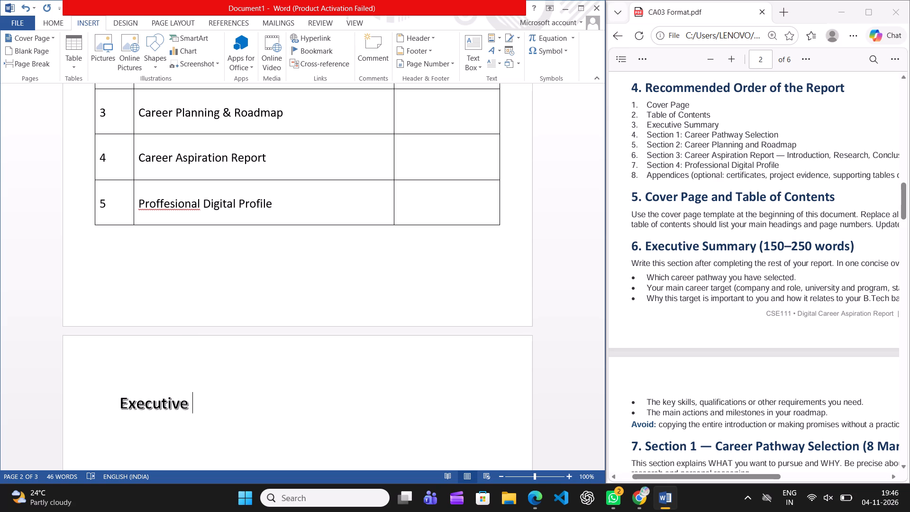
{"action": "key", "text": "shift+s"}
{"action": "type", "text": "ummar"}
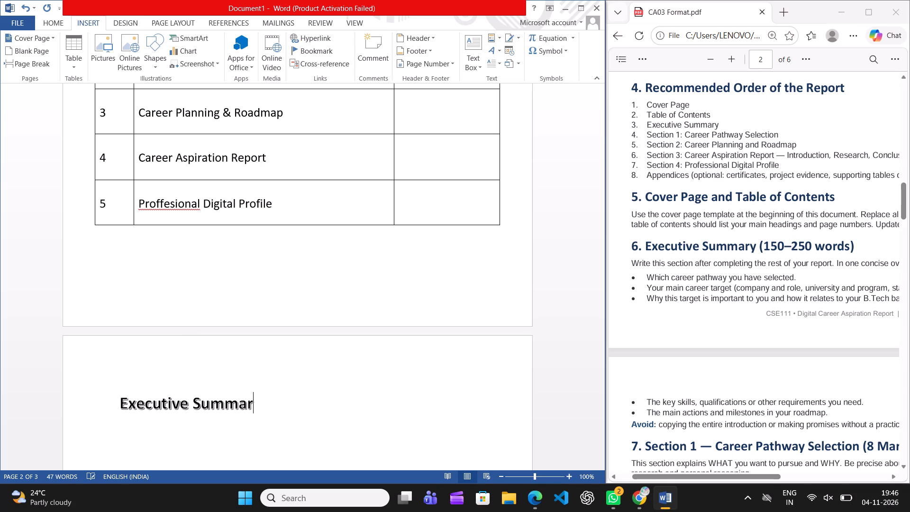
{"action": "key", "text": "y"}
{"action": "key", "text": "shift+colon"}
{"action": "key", "text": "minus"}
Set the font size of the "Executive Summary:-" heading to 16.
{"action": "scroll", "coordinate": [329, 397], "scroll_direction": "down", "scroll_amount": 1}
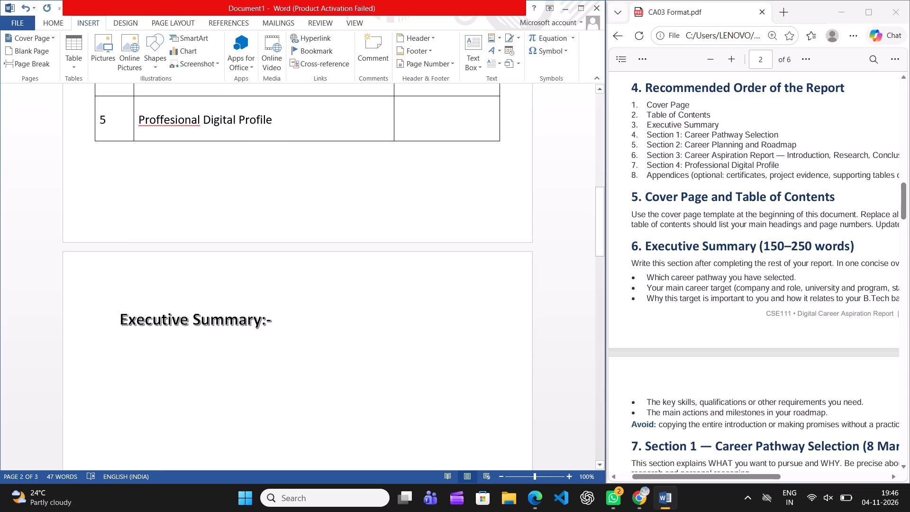
{"action": "left_click_drag", "start_coordinate": [280, 325], "coordinate": [186, 323]}
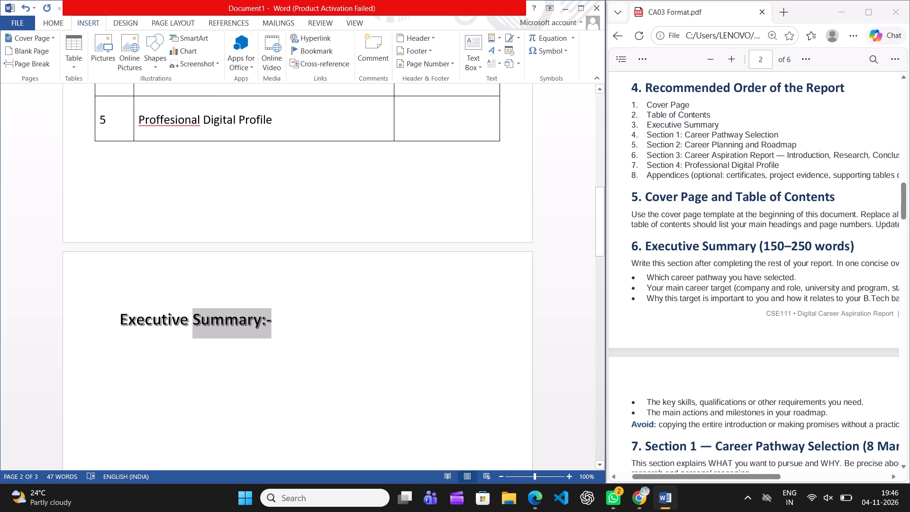
{"action": "left_click_drag", "start_coordinate": [186, 323], "coordinate": [136, 309]}
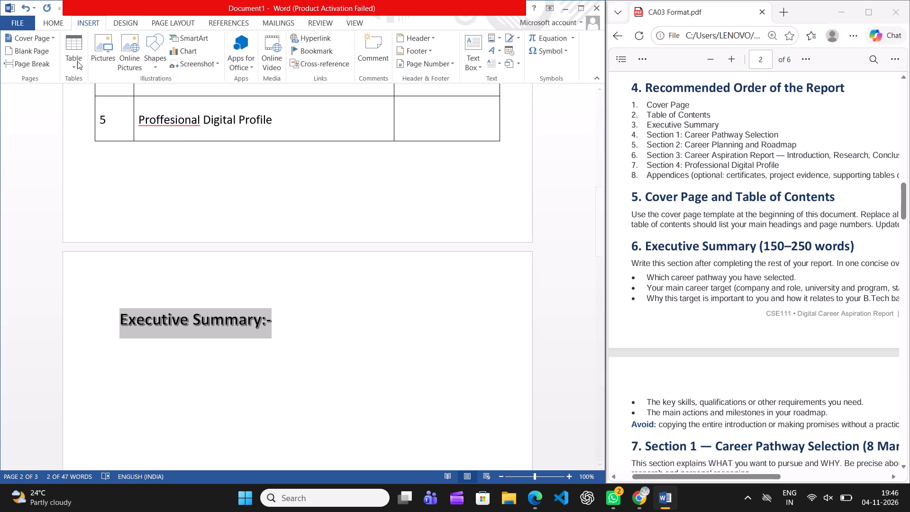
{"action": "left_click", "coordinate": [58, 18]}
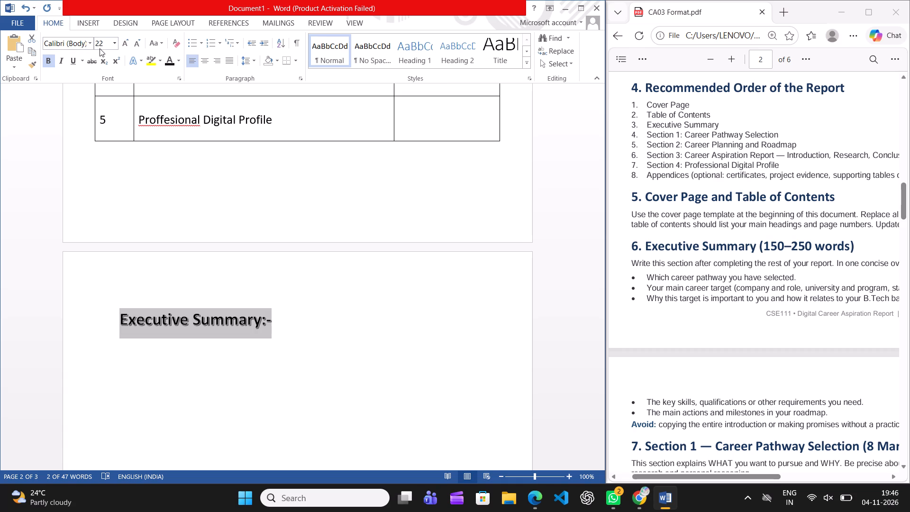
{"action": "left_click", "coordinate": [106, 42]}
{"action": "left_click", "coordinate": [106, 42]}
{"action": "key", "text": "BackSpace"}
{"action": "key", "text": "BackSpace"}
{"action": "type", "text": "16"}
Apply the first black text effect style to the "Executive Summary:-" heading.
{"action": "left_click", "coordinate": [141, 64]}
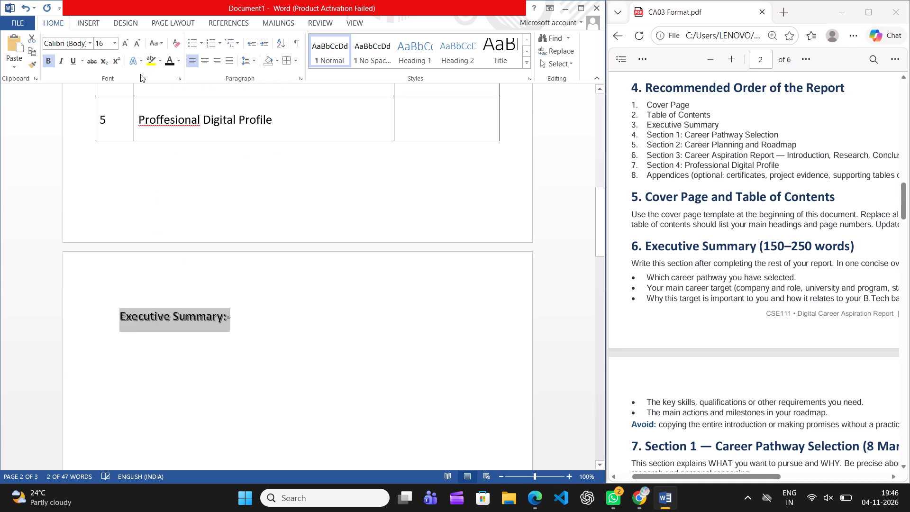
{"action": "left_click", "coordinate": [140, 61]}
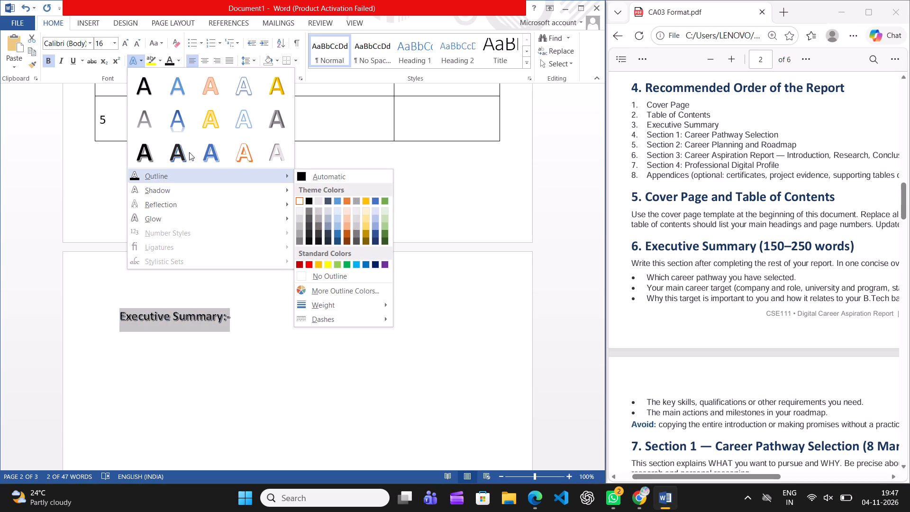
{"action": "left_click", "coordinate": [136, 73]}
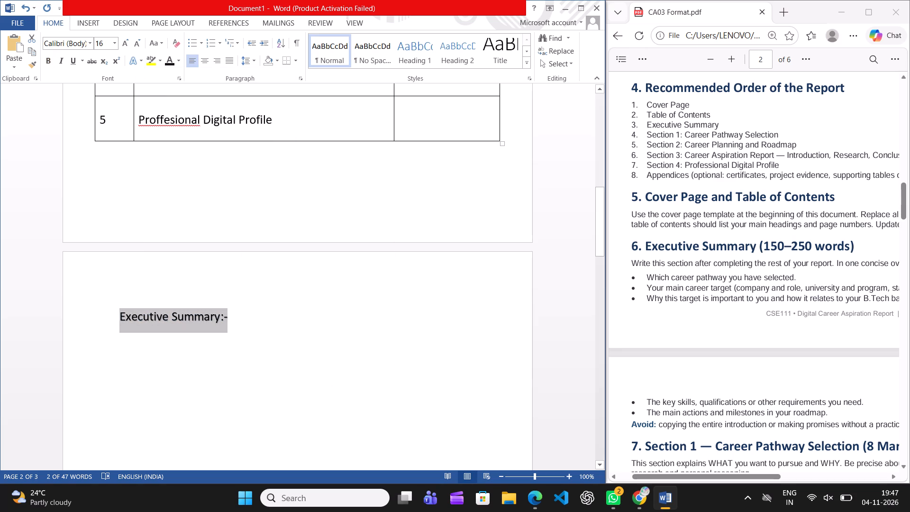
Try to start a new line directly below the "Executive Summary:-" heading.
{"action": "left_click", "coordinate": [349, 297]}
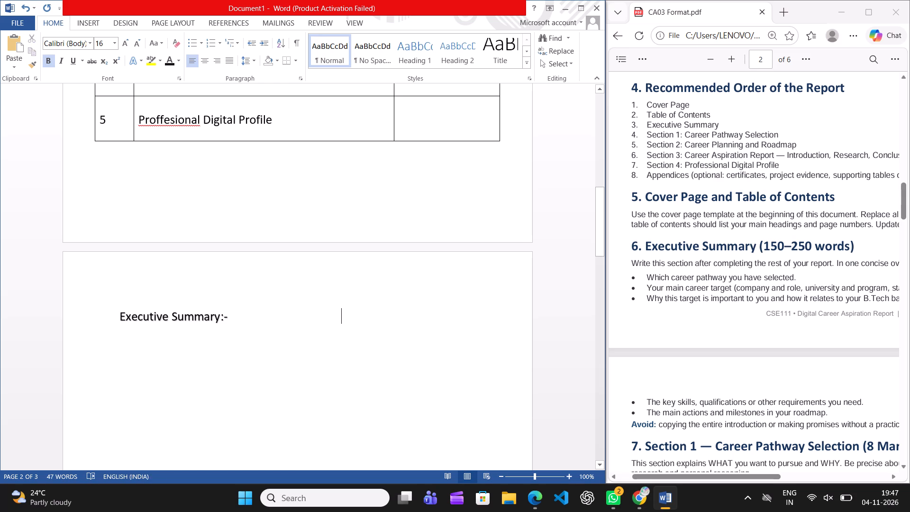
{"action": "key", "text": "Return"}
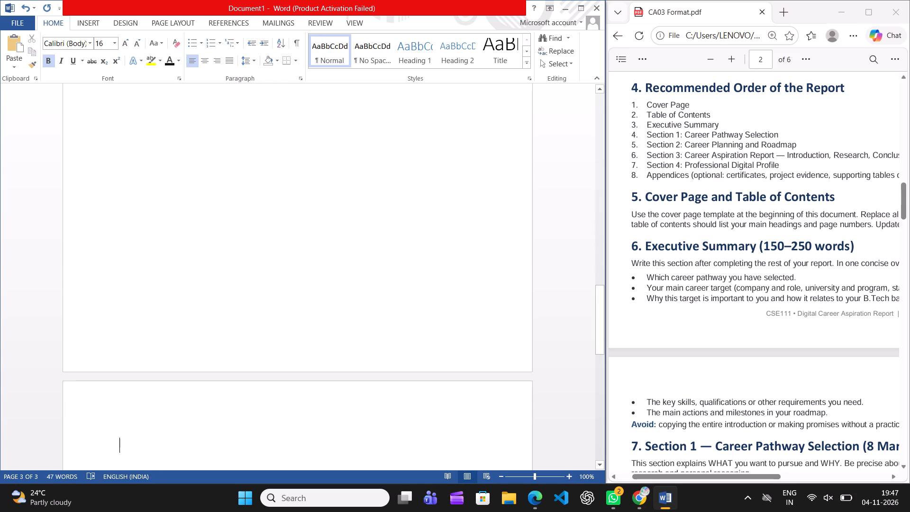
{"action": "scroll", "coordinate": [299, 321], "scroll_direction": "up", "scroll_amount": 7}
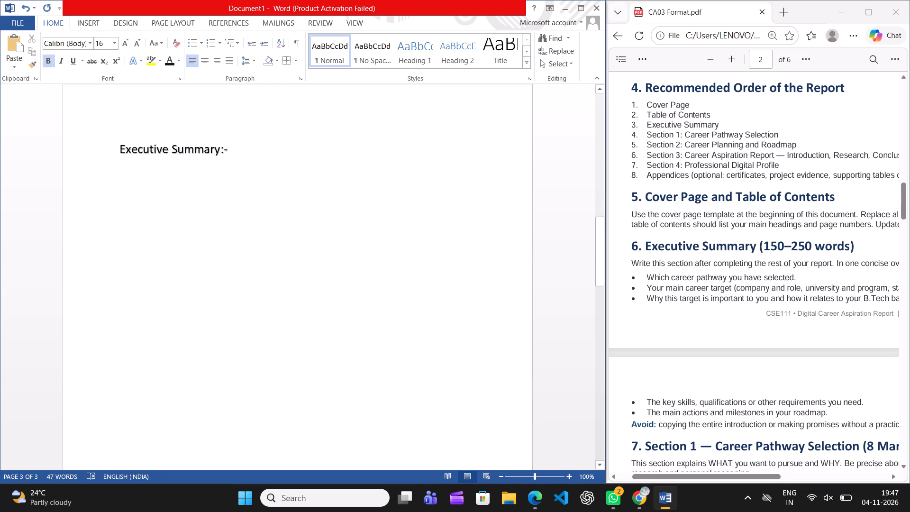
{"action": "scroll", "coordinate": [299, 321], "scroll_direction": "up", "scroll_amount": 1}
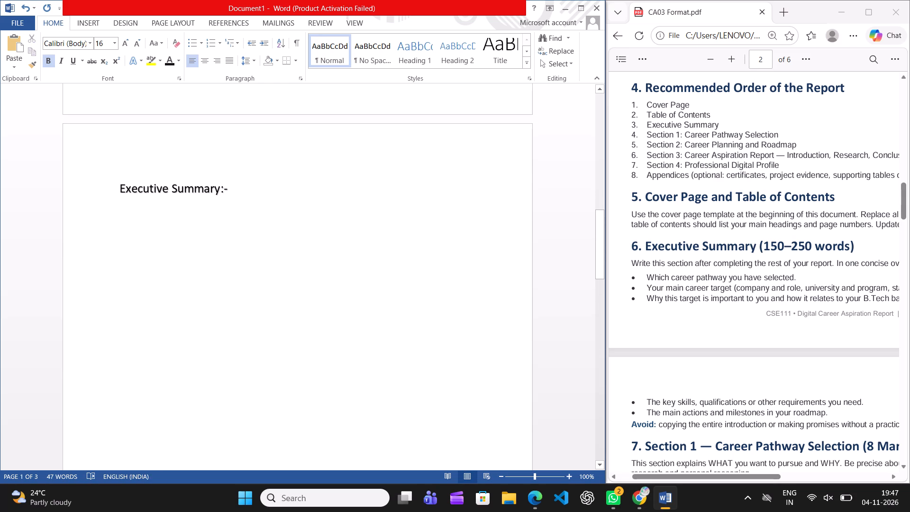
{"action": "left_click_drag", "start_coordinate": [239, 190], "coordinate": [127, 153]}
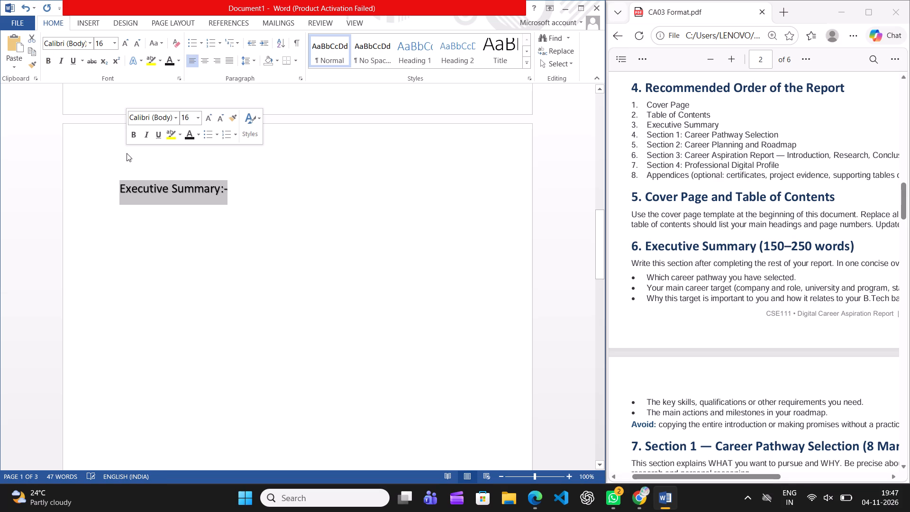
{"action": "left_click", "coordinate": [342, 283]}
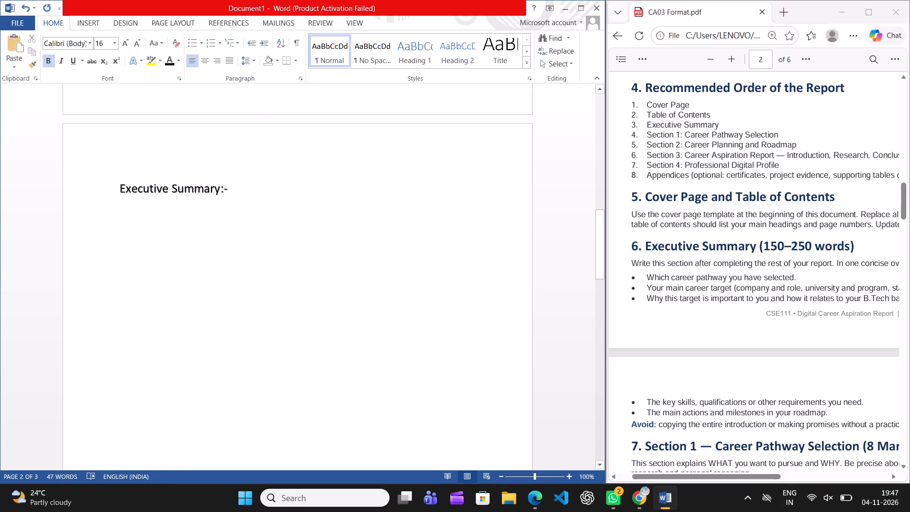
{"action": "key", "text": "Return"}
{"action": "scroll", "coordinate": [251, 248], "scroll_direction": "up", "scroll_amount": 1}
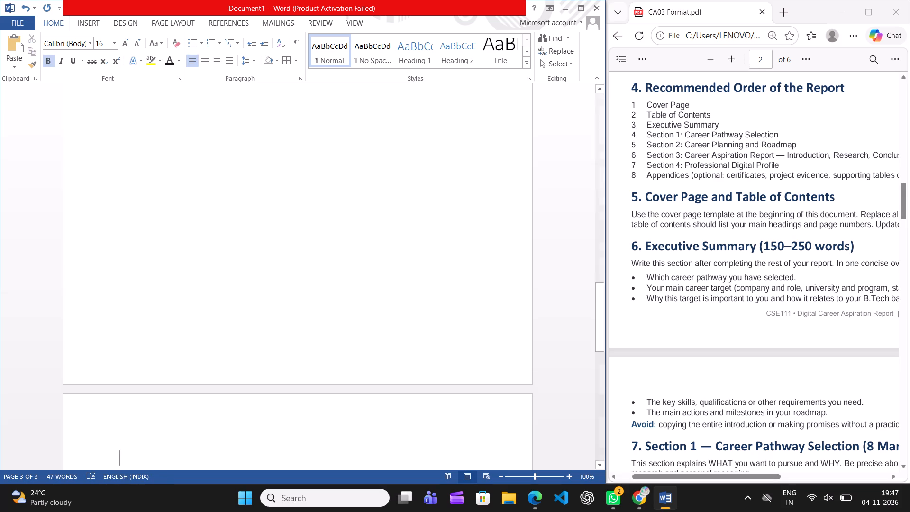
{"action": "scroll", "coordinate": [251, 248], "scroll_direction": "up", "scroll_amount": 6}
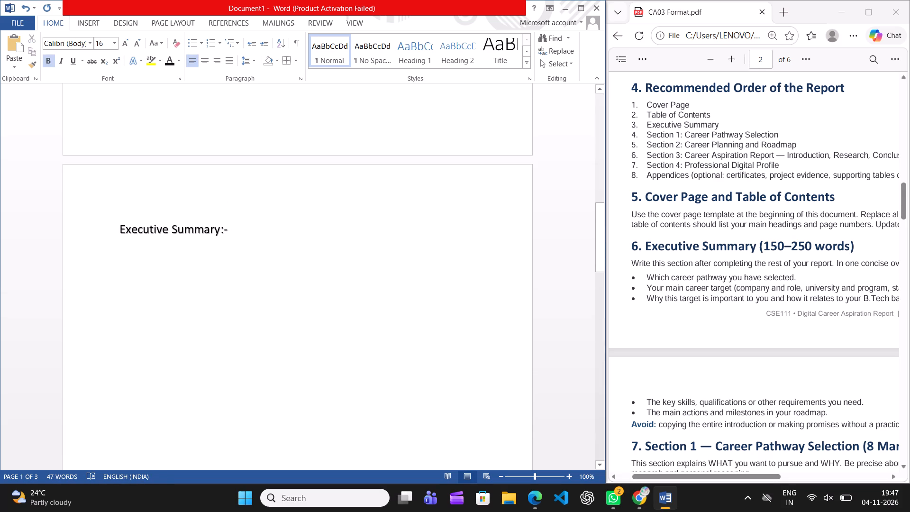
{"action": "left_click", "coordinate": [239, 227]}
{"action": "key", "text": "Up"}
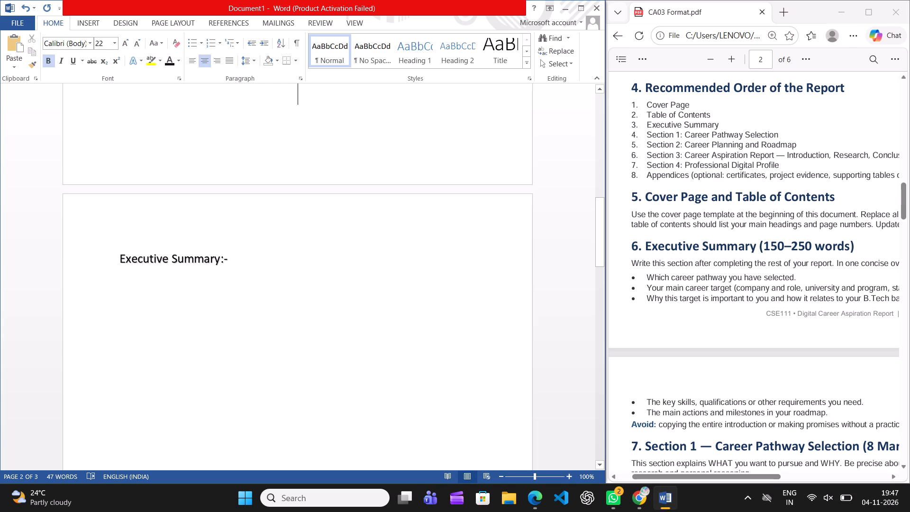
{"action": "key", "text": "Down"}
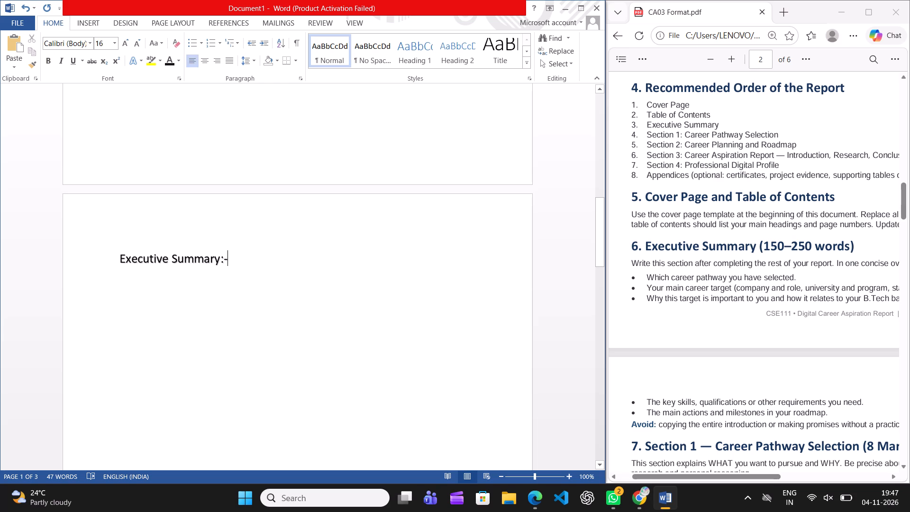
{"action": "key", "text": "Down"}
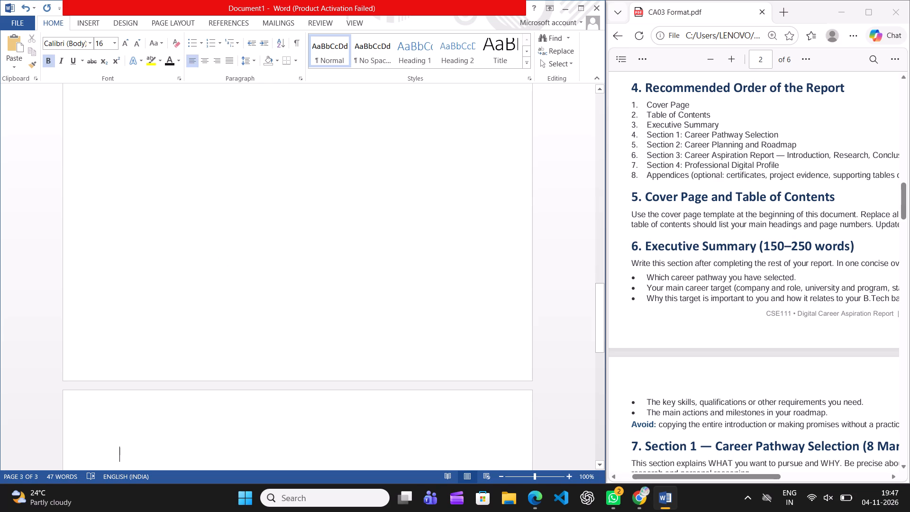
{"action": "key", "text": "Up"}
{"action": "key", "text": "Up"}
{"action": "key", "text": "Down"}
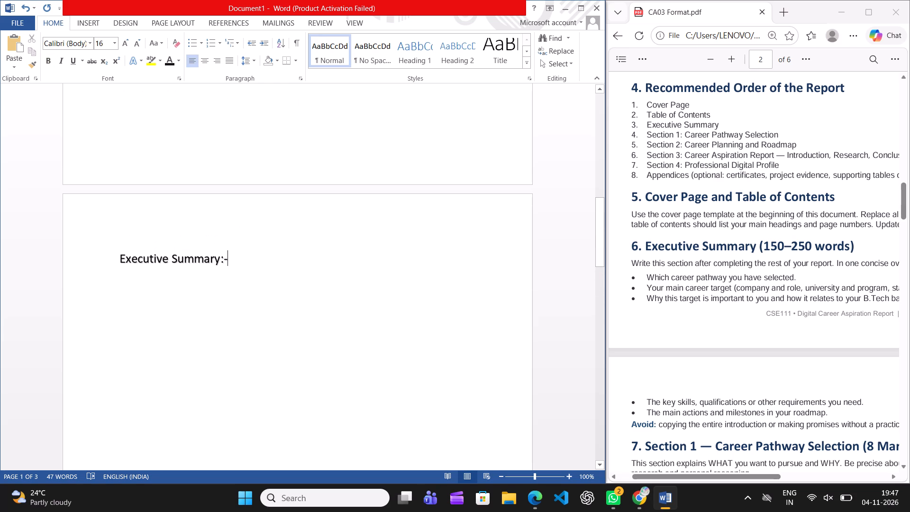
Remove the centre alignment from the blank line after the contents table.
{"action": "left_click", "coordinate": [175, 284]}
{"action": "key", "text": "Left"}
{"action": "key", "text": "Left"}
{"action": "key", "text": "Left"}
{"action": "key", "text": "Left"}
{"action": "key", "text": "Left"}
{"action": "key", "text": "Left"}
{"action": "key", "text": "Left"}
{"action": "key", "text": "Left"}
{"action": "key", "text": "Left"}
{"action": "key", "text": "Left"}
{"action": "key", "text": "Left"}
{"action": "key", "text": "Left"}
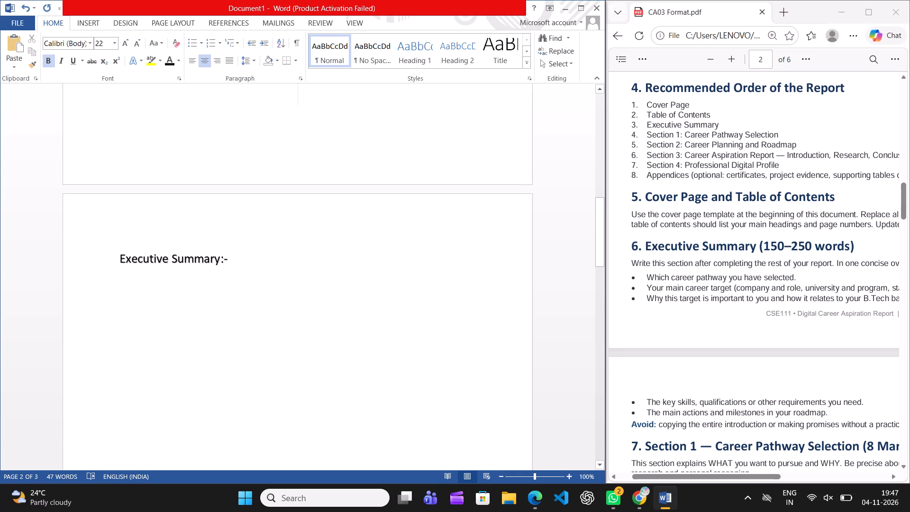
{"action": "key", "text": "BackSpace"}
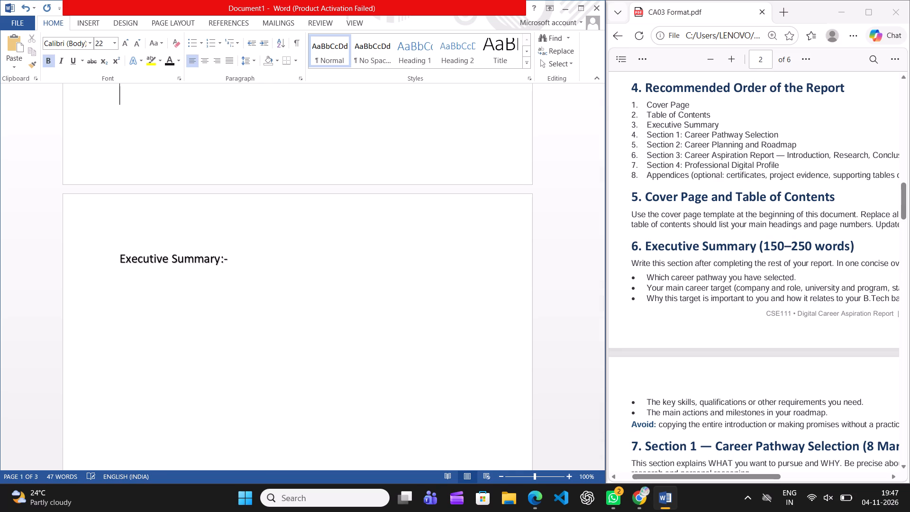
Delete the page break after the "Executive Summary:-" heading, keeping the heading's closing hyphen.
{"action": "scroll", "coordinate": [175, 284], "scroll_direction": "up", "scroll_amount": 1}
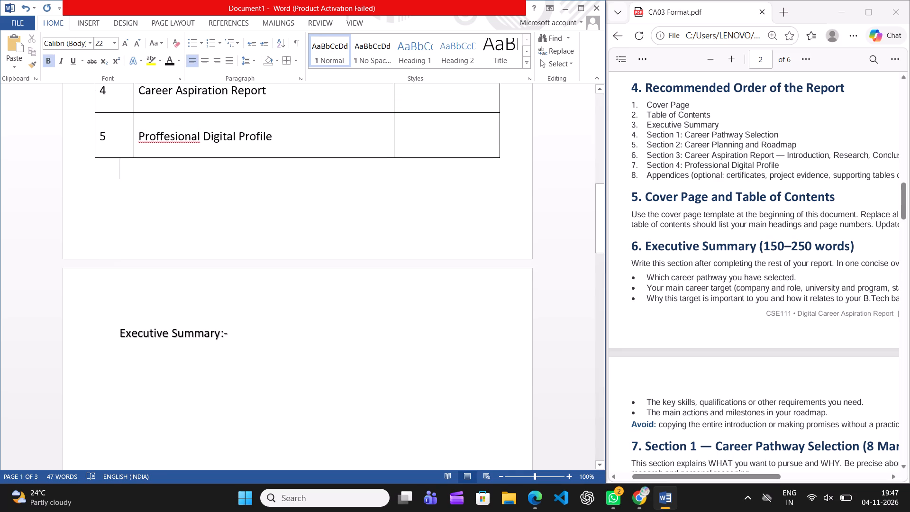
{"action": "key", "text": "Down"}
{"action": "key", "text": "Down"}
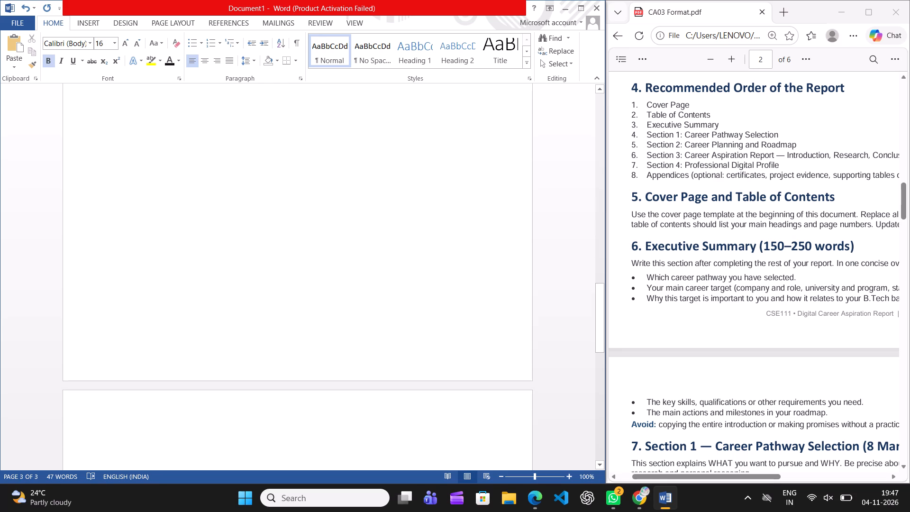
{"action": "key", "text": "BackSpace"}
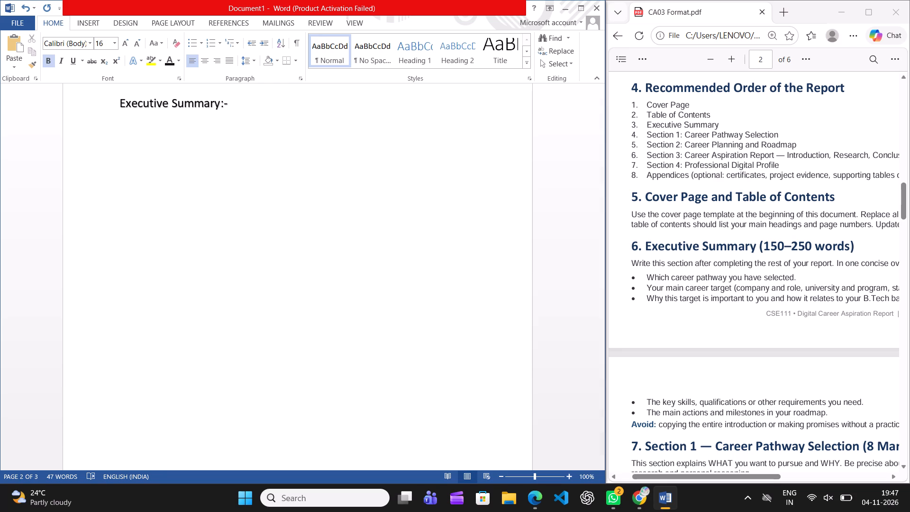
{"action": "key", "text": "BackSpace"}
{"action": "key", "text": "BackSpace"}
{"action": "key", "text": "minus"}
Place the insertion point on the blank line directly below the "Executive Summary:-" heading.
{"action": "key", "text": "Left"}
{"action": "key", "text": "Left"}
{"action": "key", "text": "Left"}
{"action": "key", "text": "Left"}
{"action": "key", "text": "Left"}
{"action": "key", "text": "Left"}
{"action": "key", "text": "Left"}
{"action": "key", "text": "Left"}
{"action": "key", "text": "Left"}
{"action": "key", "text": "Left"}
{"action": "key", "text": "Left"}
{"action": "key", "text": "Left"}
{"action": "key", "text": "Left"}
{"action": "key", "text": "Left"}
{"action": "key", "text": "Left"}
{"action": "key", "text": "Left"}
{"action": "key", "text": "Left"}
{"action": "key", "text": "Left"}
{"action": "key", "text": "Left"}
{"action": "key", "text": "Down"}
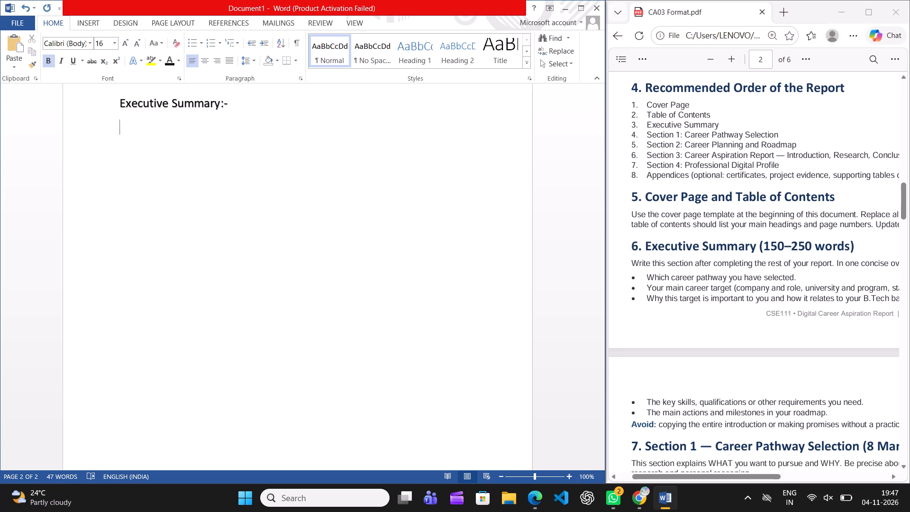
{"action": "scroll", "coordinate": [175, 284], "scroll_direction": "up", "scroll_amount": 1}
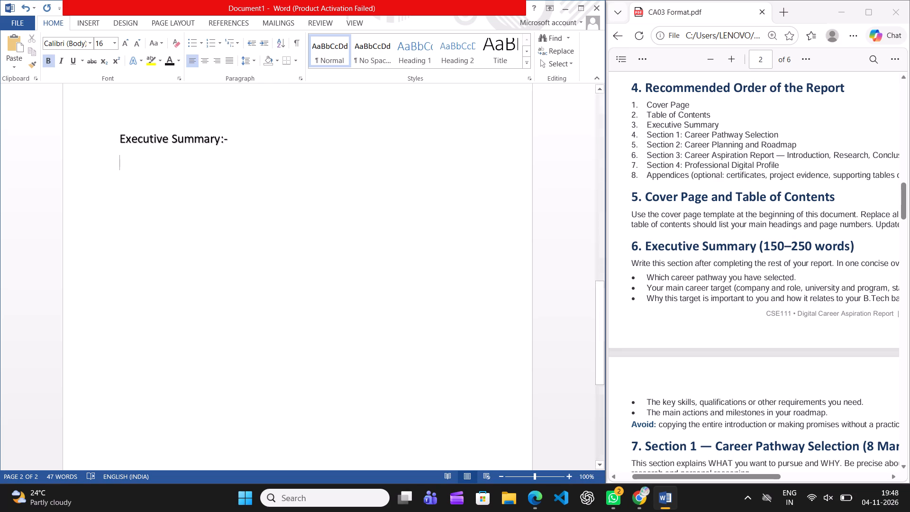
Set the font size to 14 on the blank line directly below the "Executive Summary:-" heading.
{"action": "left_click", "coordinate": [105, 46]}
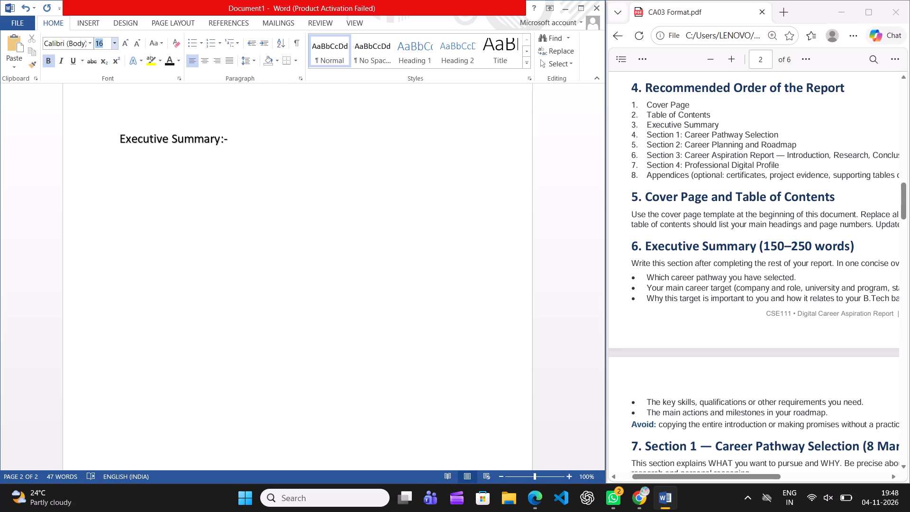
{"action": "key", "text": "BackSpace"}
{"action": "type", "text": "14"}
{"action": "left_click", "coordinate": [213, 208]}
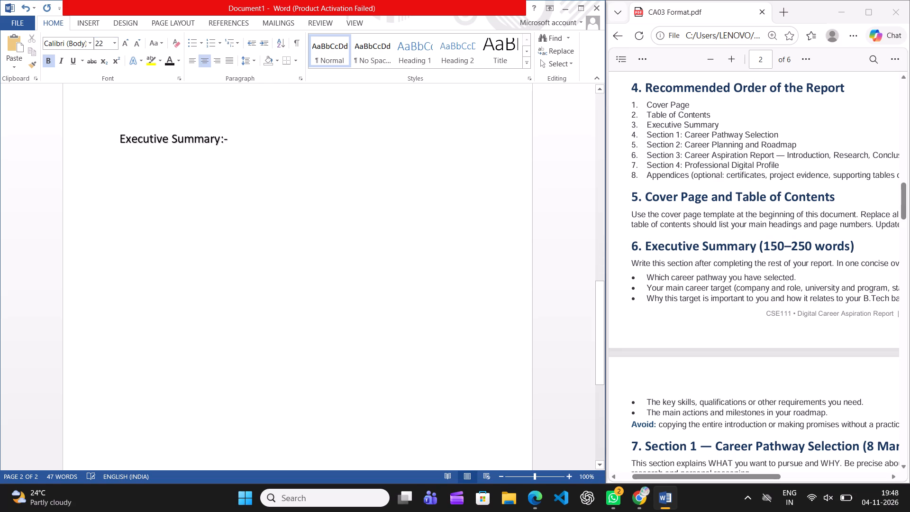
{"action": "left_click", "coordinate": [119, 166]}
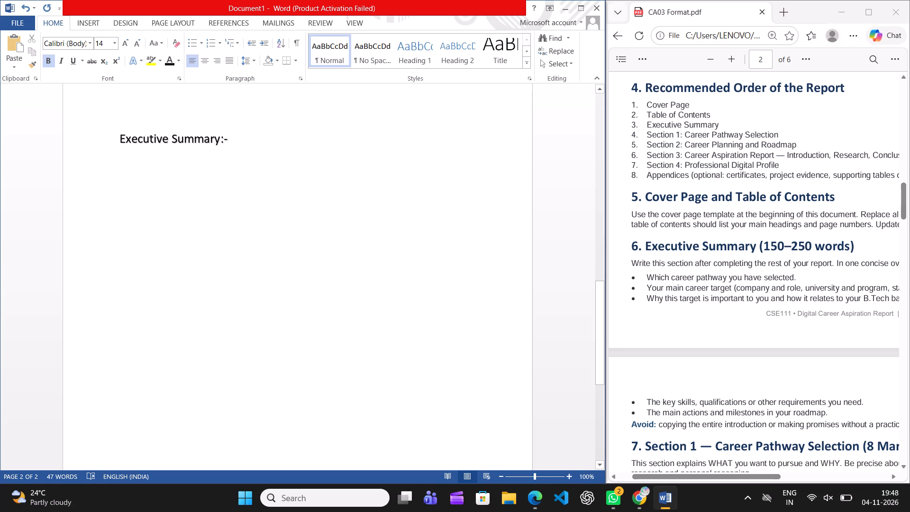
Review the report's layout from the cover details and contents table through to the end of the Executive Summary page.
{"action": "scroll", "coordinate": [248, 202], "scroll_direction": "down", "scroll_amount": 3}
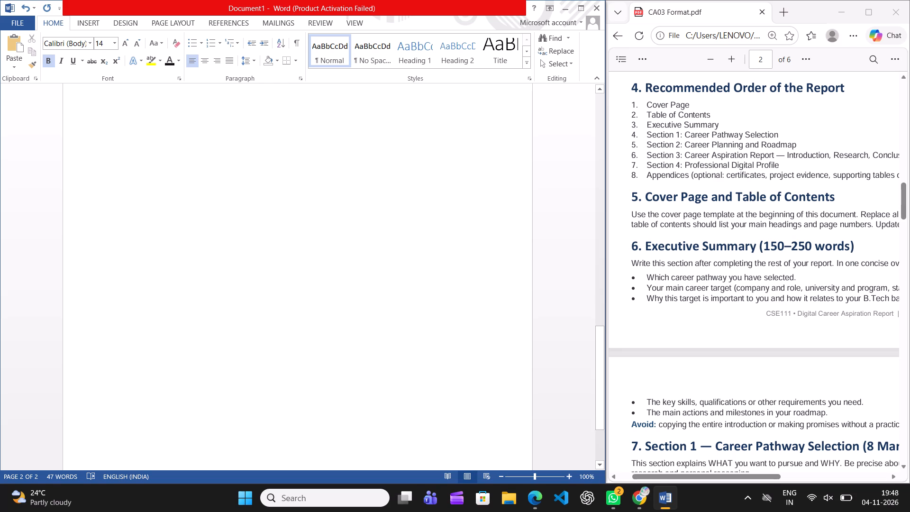
{"action": "scroll", "coordinate": [248, 202], "scroll_direction": "down", "scroll_amount": 5}
{"action": "scroll", "coordinate": [248, 202], "scroll_direction": "up", "scroll_amount": 16}
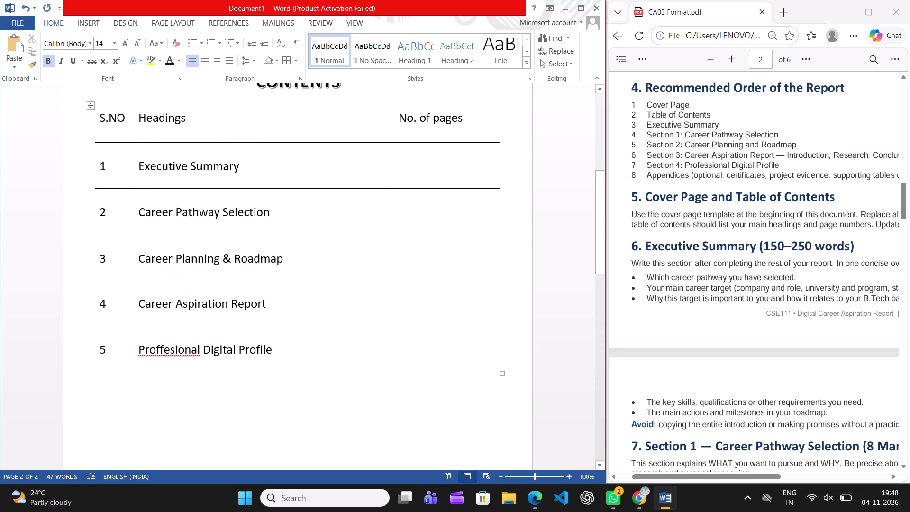
{"action": "scroll", "coordinate": [248, 202], "scroll_direction": "up", "scroll_amount": 4}
{"action": "scroll", "coordinate": [248, 202], "scroll_direction": "down", "scroll_amount": 2}
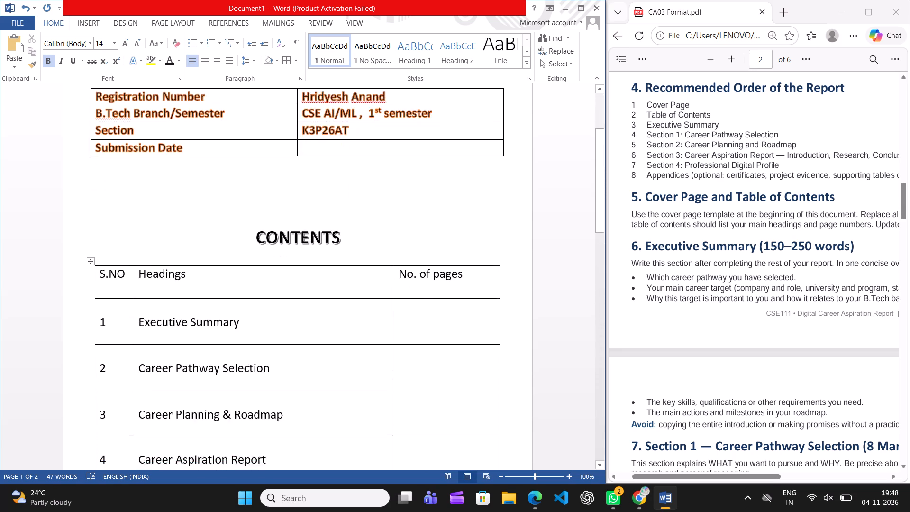
{"action": "scroll", "coordinate": [248, 202], "scroll_direction": "down", "scroll_amount": 12}
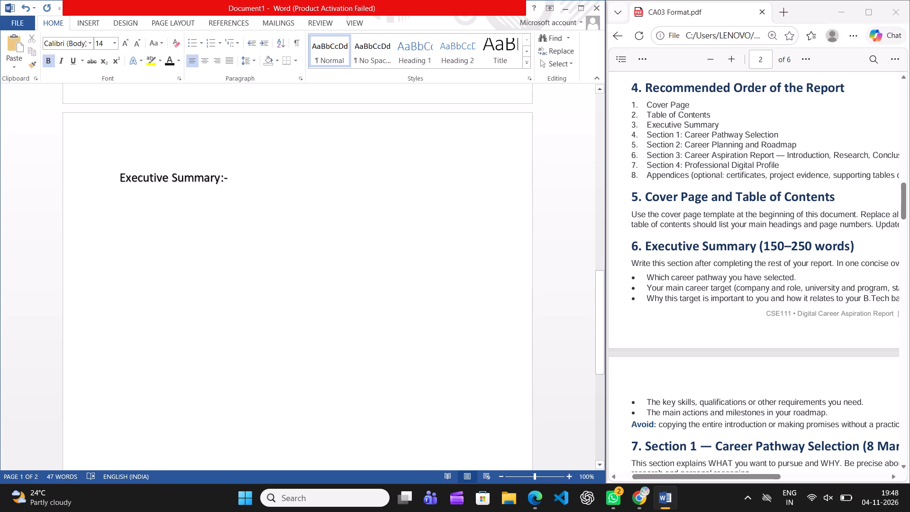
{"action": "scroll", "coordinate": [248, 202], "scroll_direction": "down", "scroll_amount": 5}
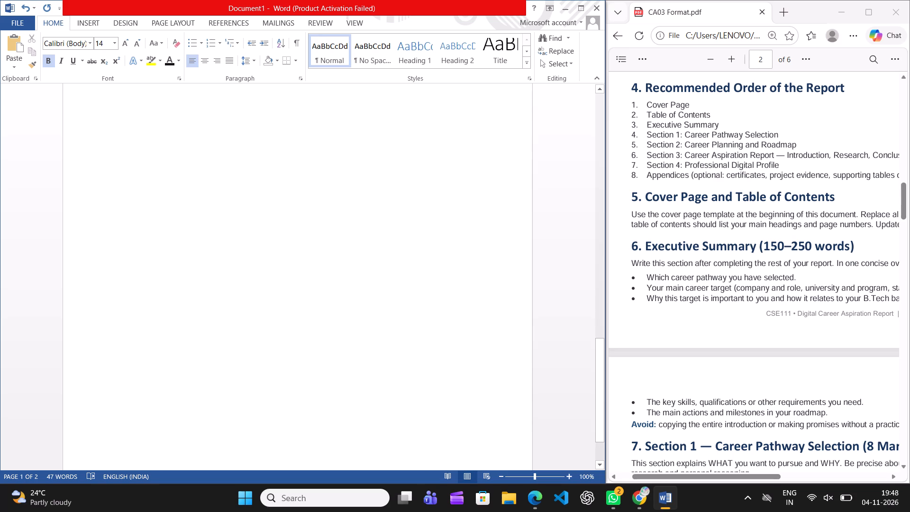
{"action": "scroll", "coordinate": [248, 202], "scroll_direction": "down", "scroll_amount": 4}
{"action": "scroll", "coordinate": [248, 202], "scroll_direction": "up", "scroll_amount": 4}
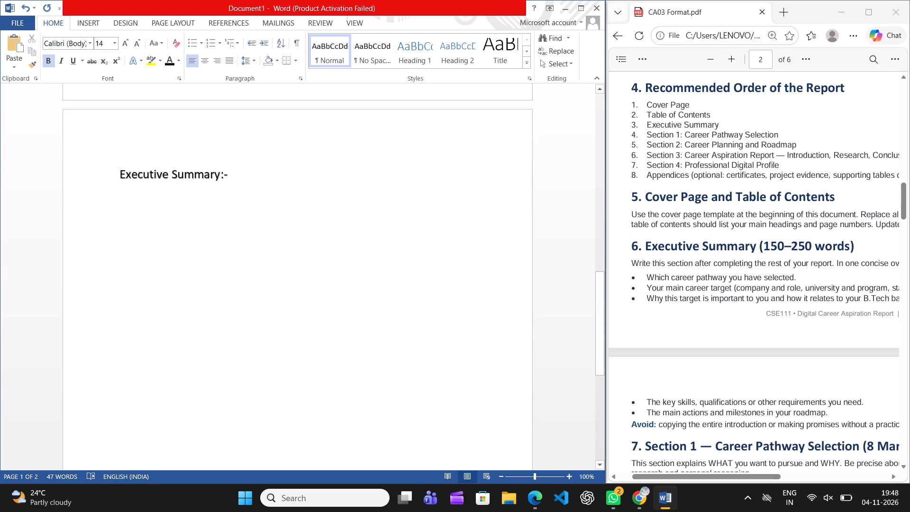
{"action": "scroll", "coordinate": [248, 202], "scroll_direction": "up", "scroll_amount": 3}
{"action": "scroll", "coordinate": [248, 202], "scroll_direction": "down", "scroll_amount": 5}
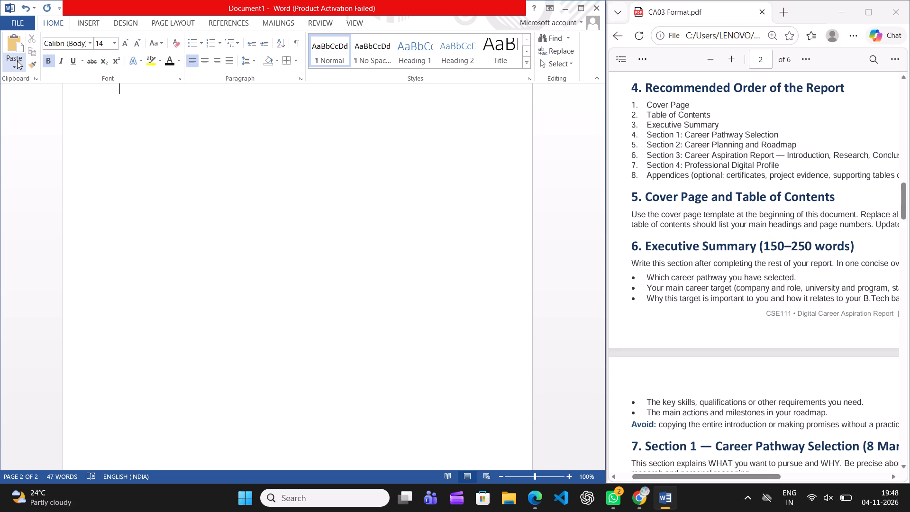
Insert three blank pages after the Executive Summary text line, extending the report to five pages.
{"action": "left_click", "coordinate": [14, 64]}
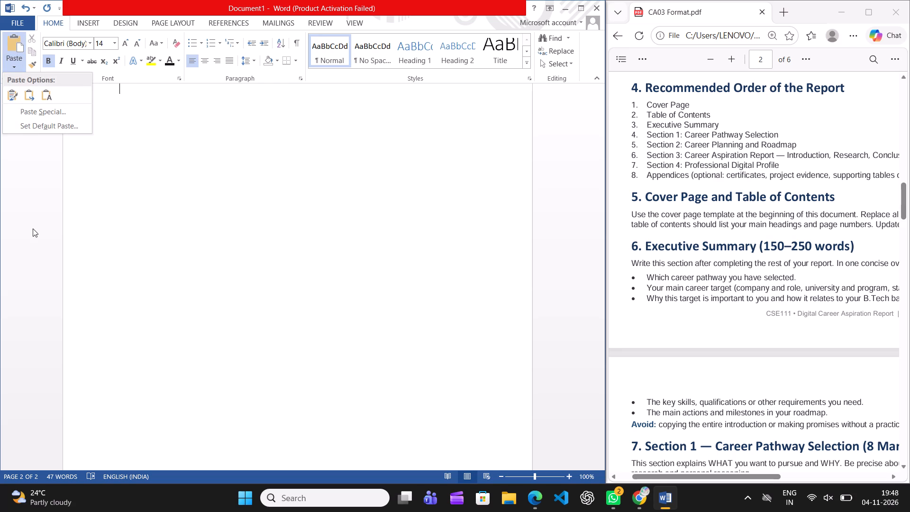
{"action": "left_click", "coordinate": [32, 166]}
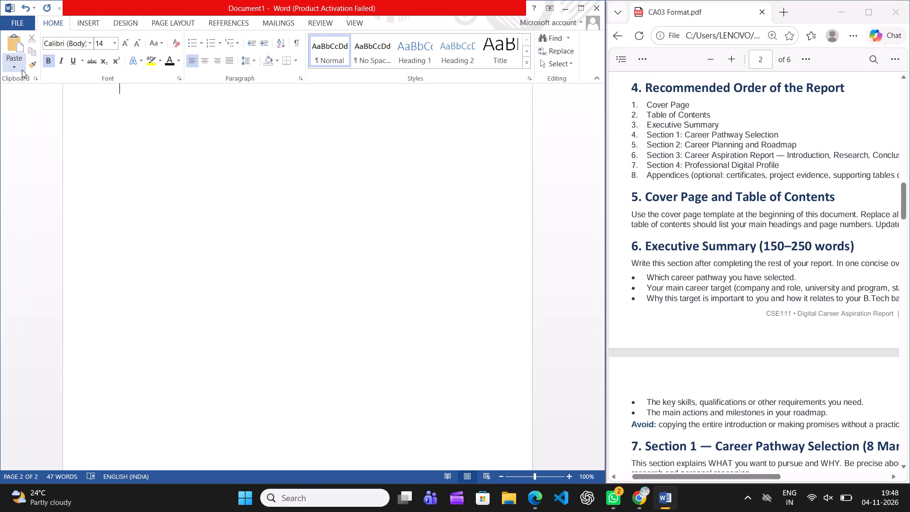
{"action": "left_click", "coordinate": [86, 27]}
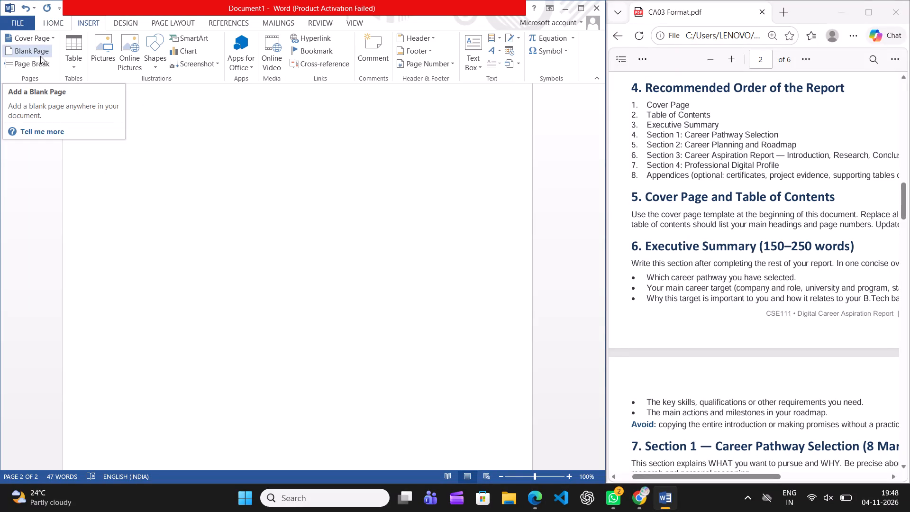
{"action": "left_click", "coordinate": [40, 56]}
{"action": "left_click", "coordinate": [40, 56]}
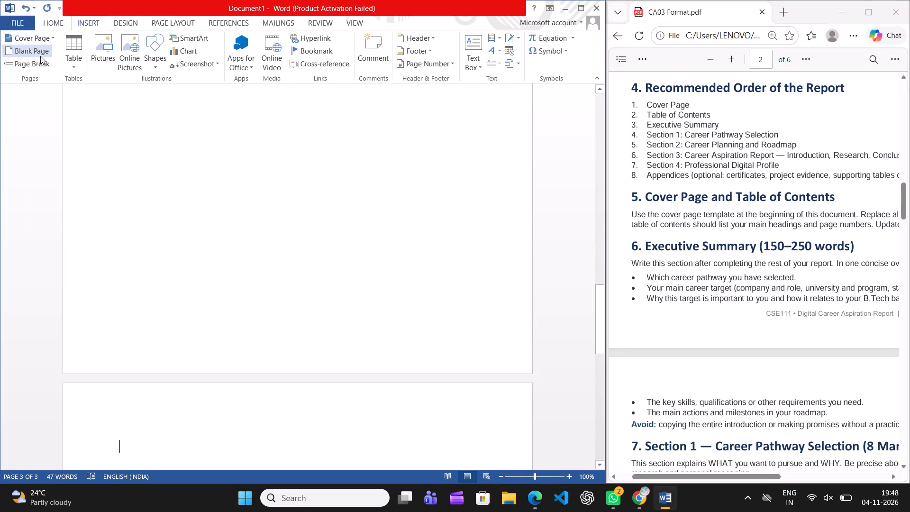
{"action": "left_click", "coordinate": [40, 56]}
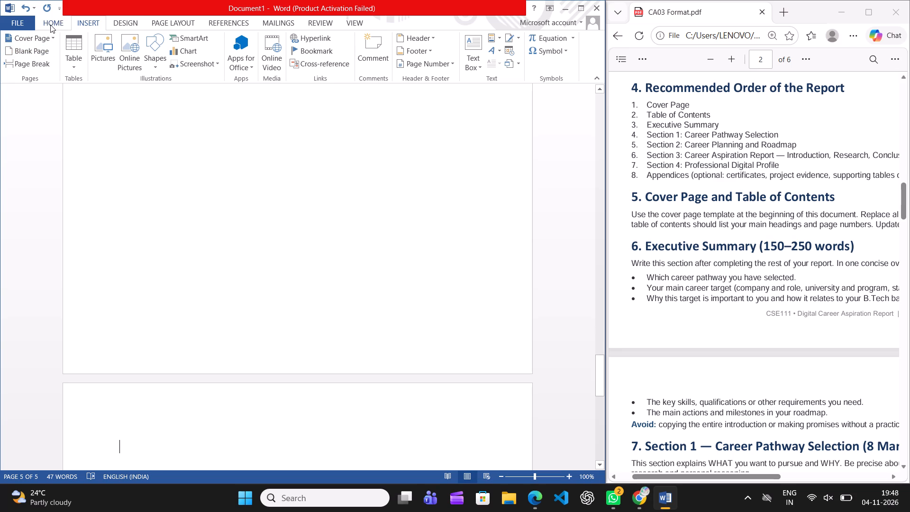
{"action": "left_click", "coordinate": [46, 25]}
Check the page sequence from the cover details and contents table to the first page after the Executive Summary.
{"action": "scroll", "coordinate": [40, 254], "scroll_direction": "up", "scroll_amount": 7}
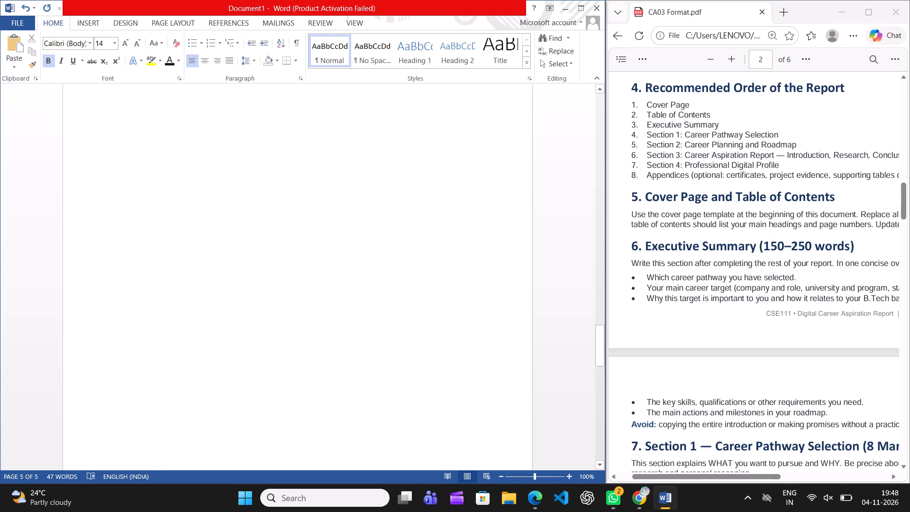
{"action": "scroll", "coordinate": [40, 254], "scroll_direction": "up", "scroll_amount": 13}
{"action": "scroll", "coordinate": [40, 254], "scroll_direction": "down", "scroll_amount": 2}
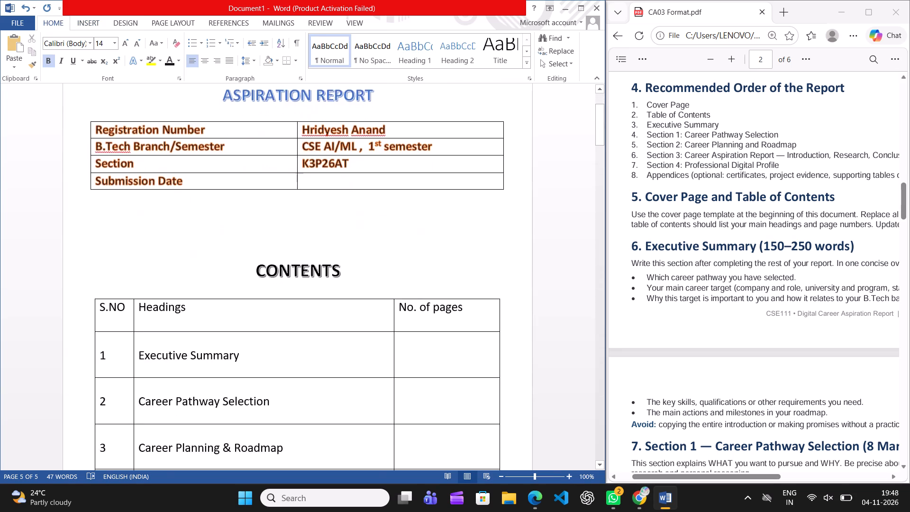
{"action": "scroll", "coordinate": [40, 254], "scroll_direction": "down", "scroll_amount": 5}
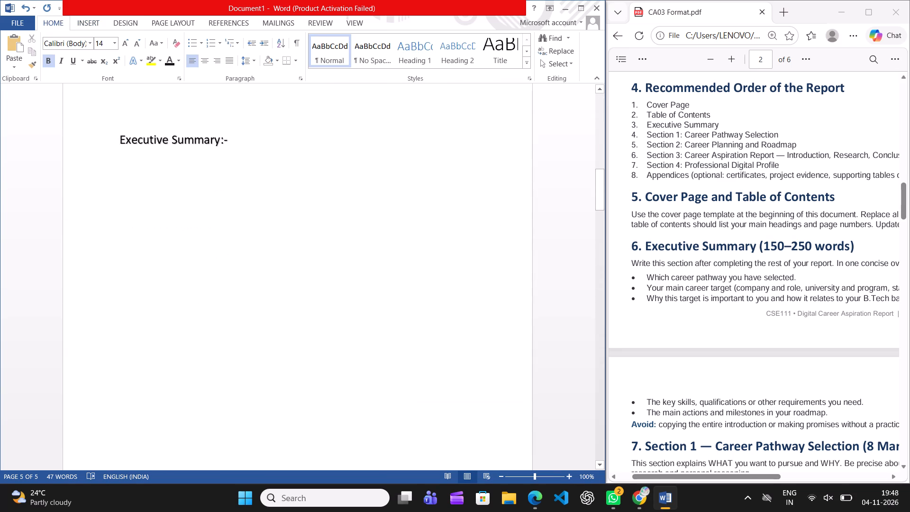
{"action": "scroll", "coordinate": [27, 222], "scroll_direction": "down", "scroll_amount": 4}
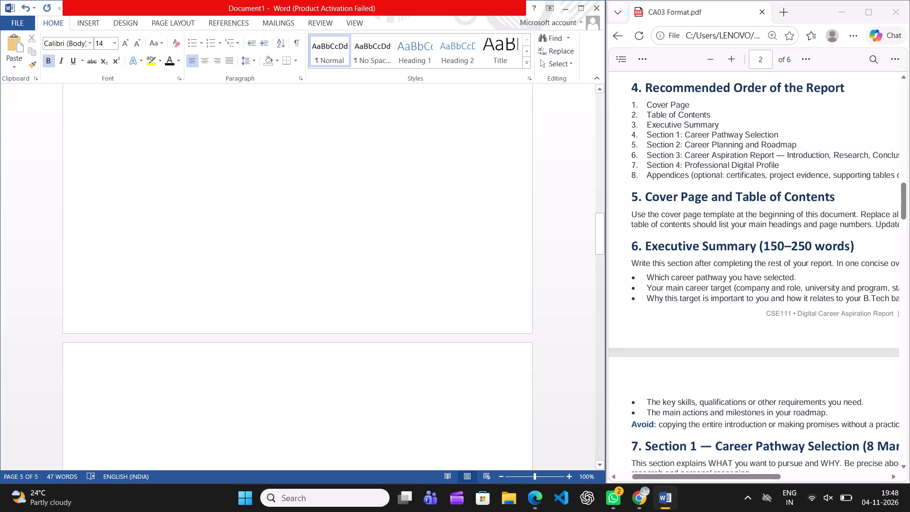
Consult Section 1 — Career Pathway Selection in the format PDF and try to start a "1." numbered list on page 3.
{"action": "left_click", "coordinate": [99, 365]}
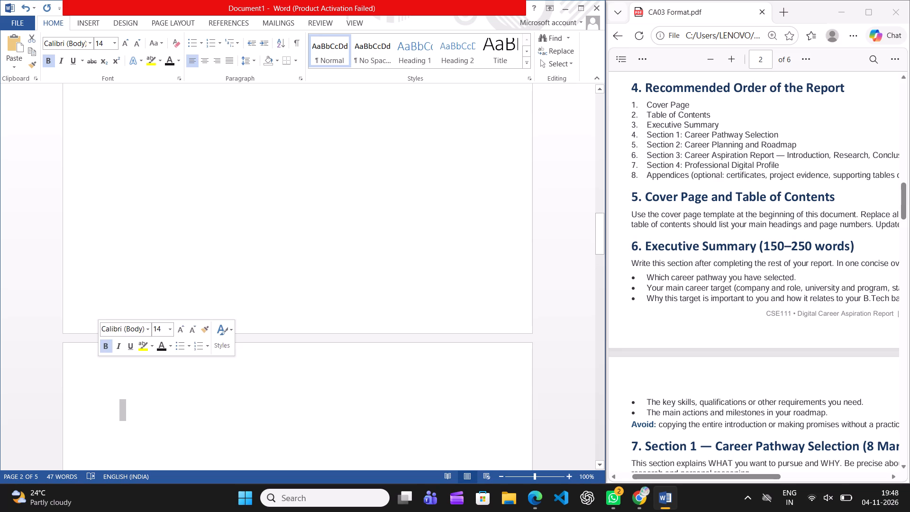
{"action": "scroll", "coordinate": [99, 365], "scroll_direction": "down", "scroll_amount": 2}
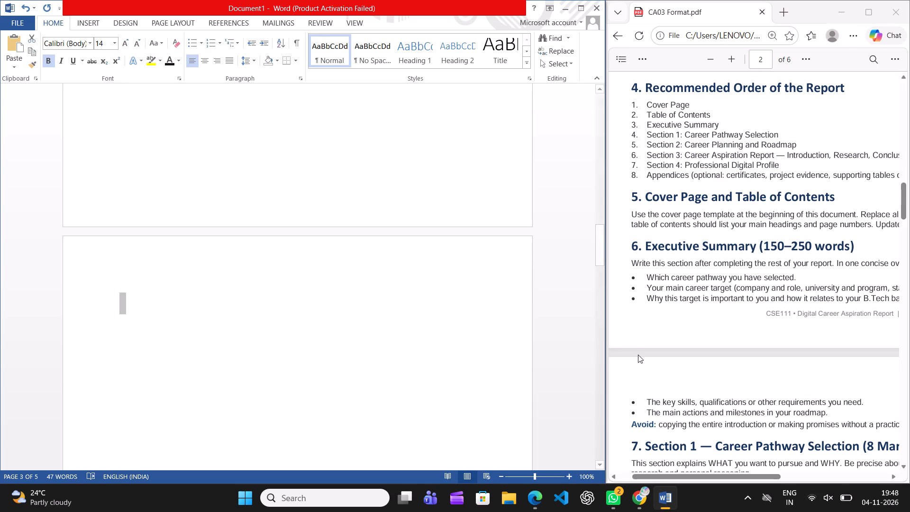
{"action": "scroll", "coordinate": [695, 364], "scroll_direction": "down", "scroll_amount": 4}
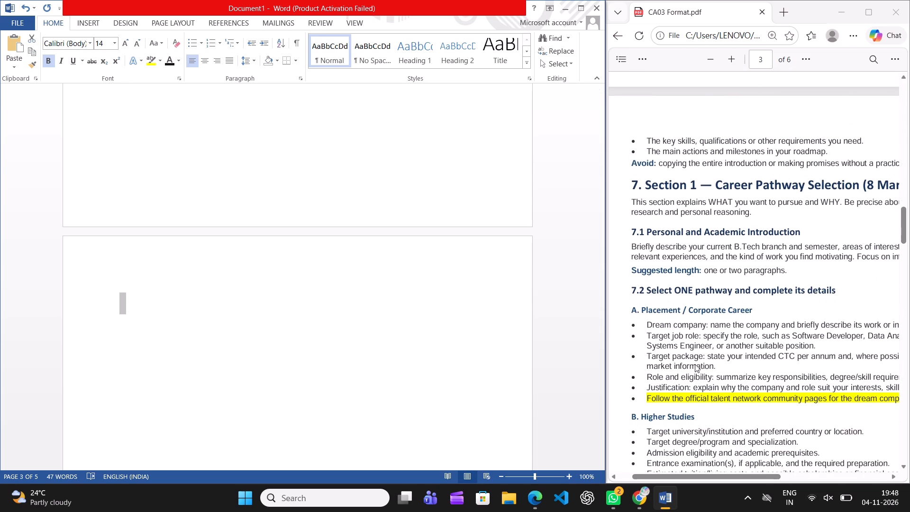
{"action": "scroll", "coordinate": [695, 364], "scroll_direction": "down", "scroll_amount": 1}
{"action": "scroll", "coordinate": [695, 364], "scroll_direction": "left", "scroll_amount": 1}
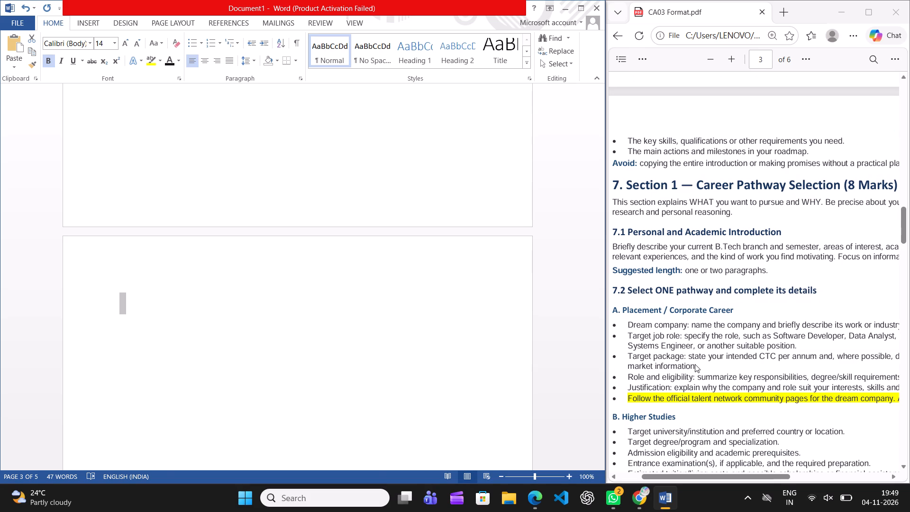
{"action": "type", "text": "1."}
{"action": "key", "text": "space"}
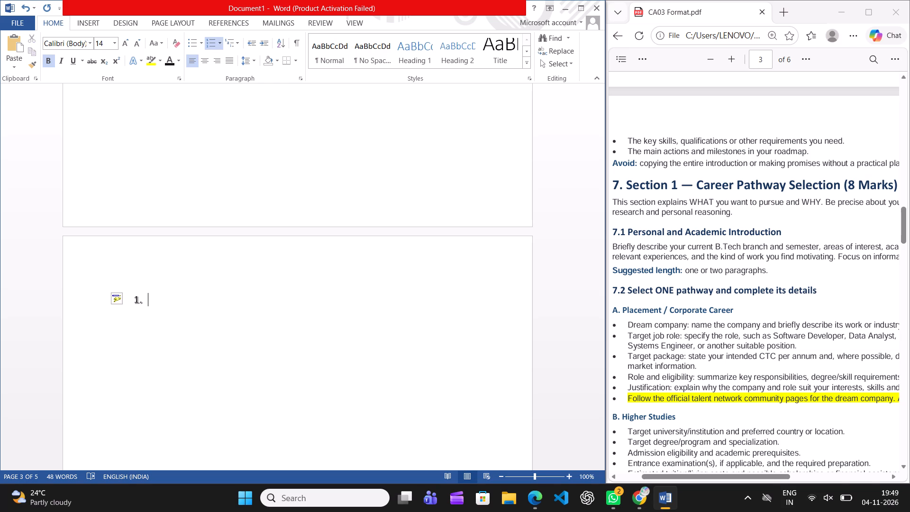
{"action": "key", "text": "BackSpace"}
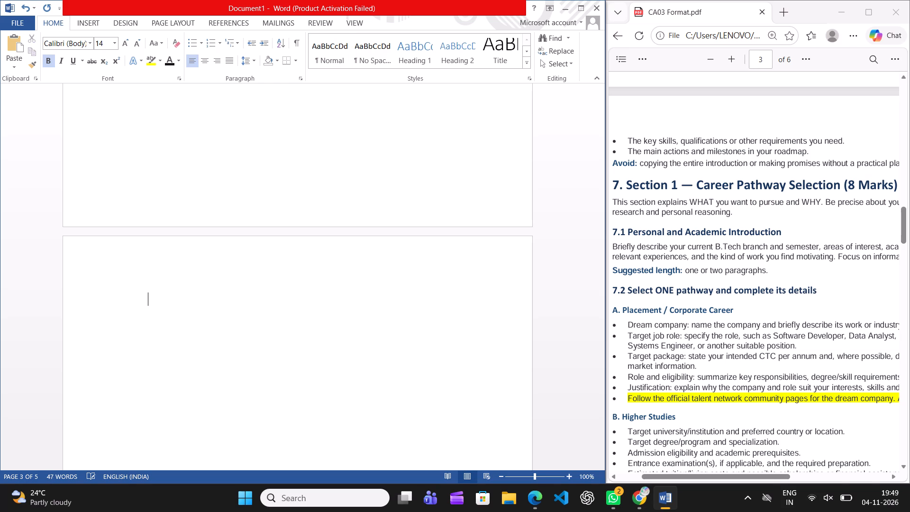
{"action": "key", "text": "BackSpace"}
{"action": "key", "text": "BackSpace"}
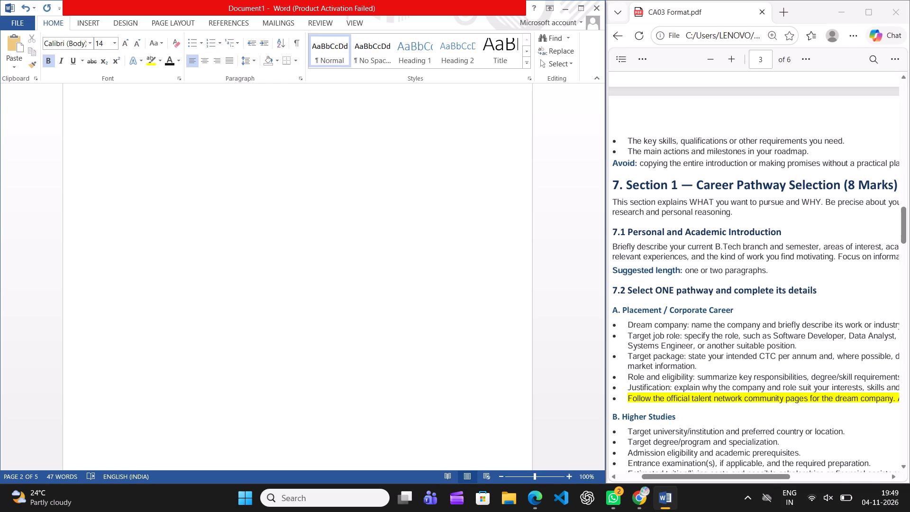
Start a numbered list with "1." on the first line of page 3, after the Executive Summary page.
{"action": "scroll", "coordinate": [405, 313], "scroll_direction": "up", "scroll_amount": 2}
{"action": "scroll", "coordinate": [405, 313], "scroll_direction": "down", "scroll_amount": 8}
{"action": "left_click", "coordinate": [148, 308]}
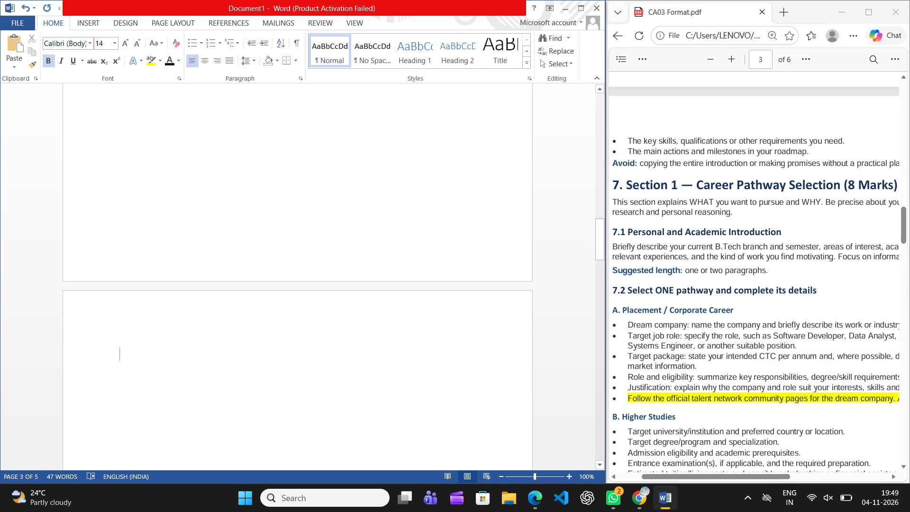
{"action": "type", "text": "1."}
{"action": "key", "text": "space"}
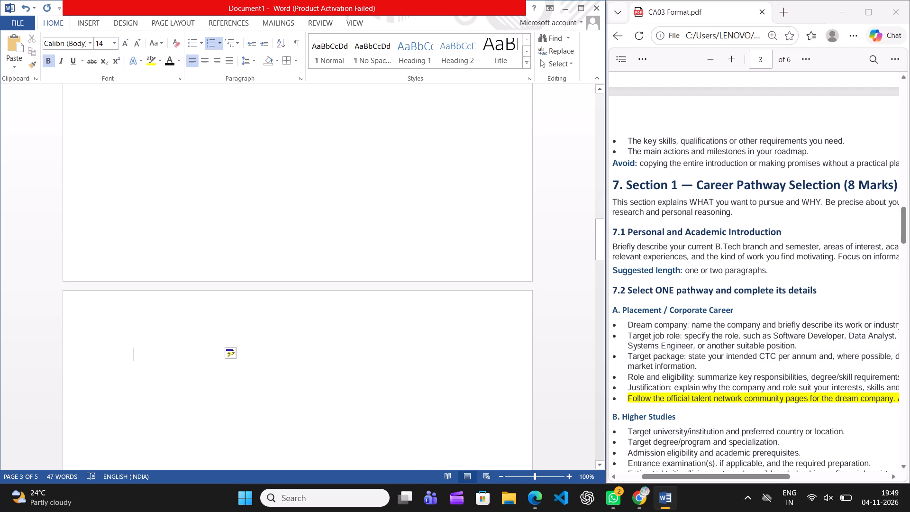
Review the Executive Summary page and the pages that follow it.
{"action": "scroll", "coordinate": [222, 358], "scroll_direction": "up", "scroll_amount": 7}
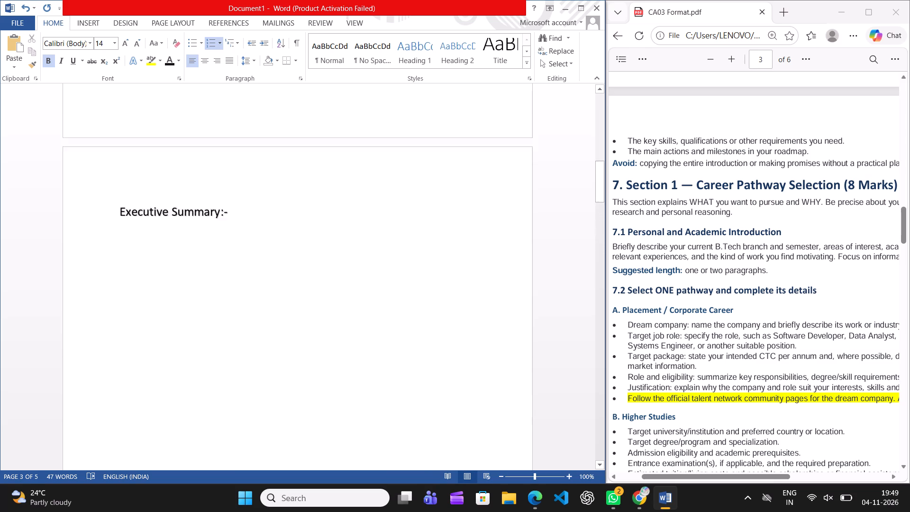
{"action": "scroll", "coordinate": [222, 358], "scroll_direction": "up", "scroll_amount": 6}
{"action": "scroll", "coordinate": [222, 358], "scroll_direction": "down", "scroll_amount": 8}
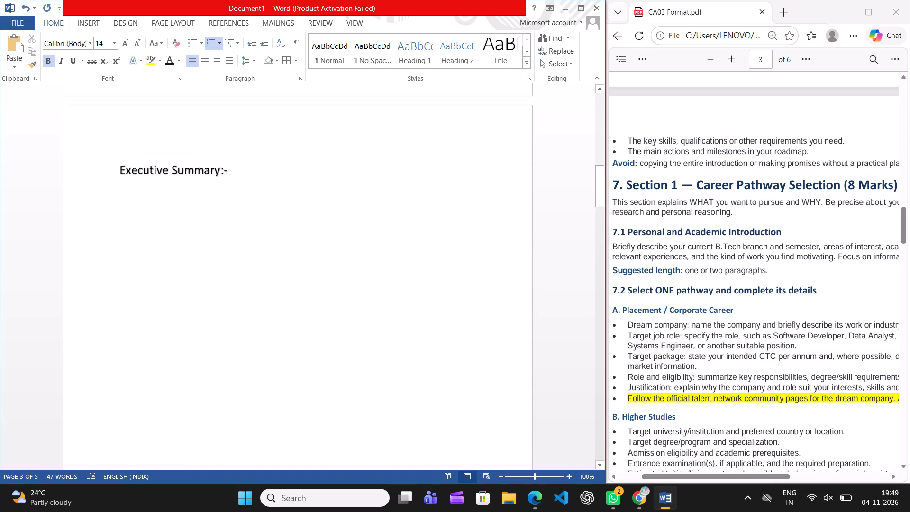
{"action": "scroll", "coordinate": [222, 358], "scroll_direction": "down", "scroll_amount": 6}
{"action": "scroll", "coordinate": [222, 358], "scroll_direction": "up", "scroll_amount": 3}
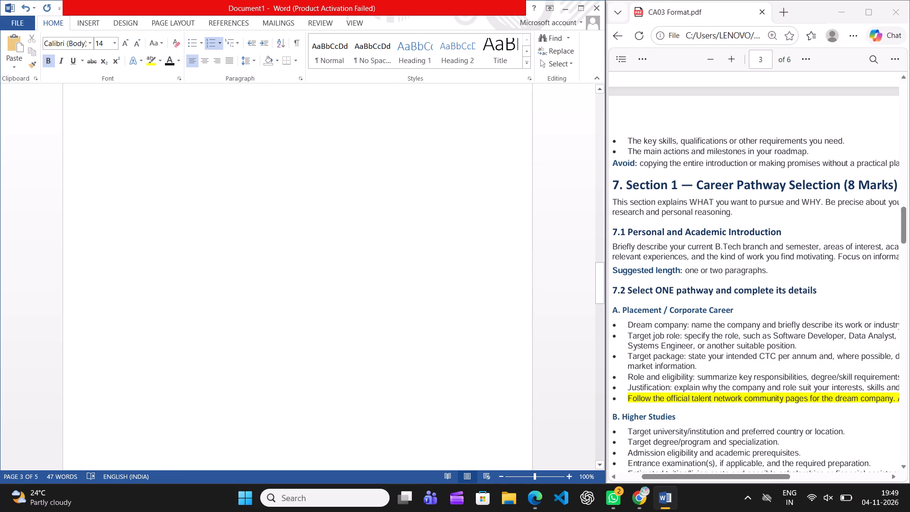
{"action": "scroll", "coordinate": [222, 358], "scroll_direction": "up", "scroll_amount": 9}
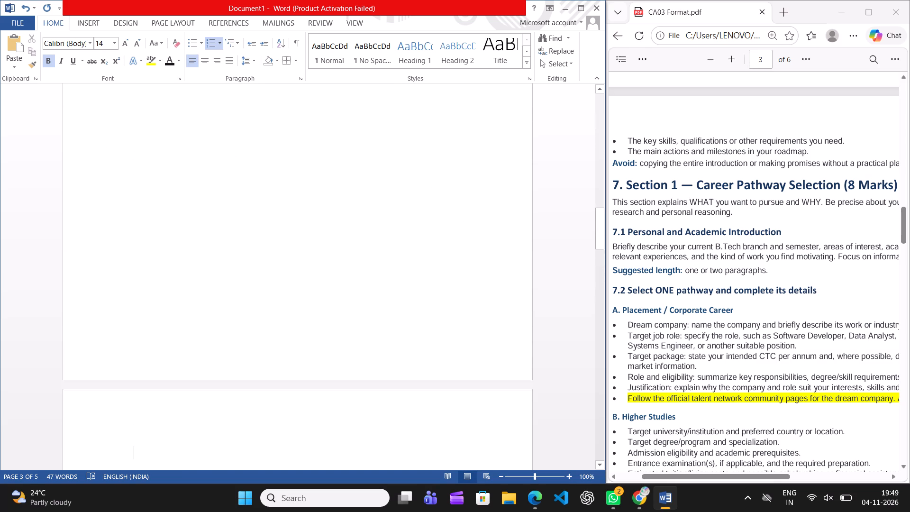
Remove the numbered-list formatting from the first line of page 3.
{"action": "scroll", "coordinate": [222, 358], "scroll_direction": "up", "scroll_amount": 4}
{"action": "scroll", "coordinate": [222, 358], "scroll_direction": "down", "scroll_amount": 3}
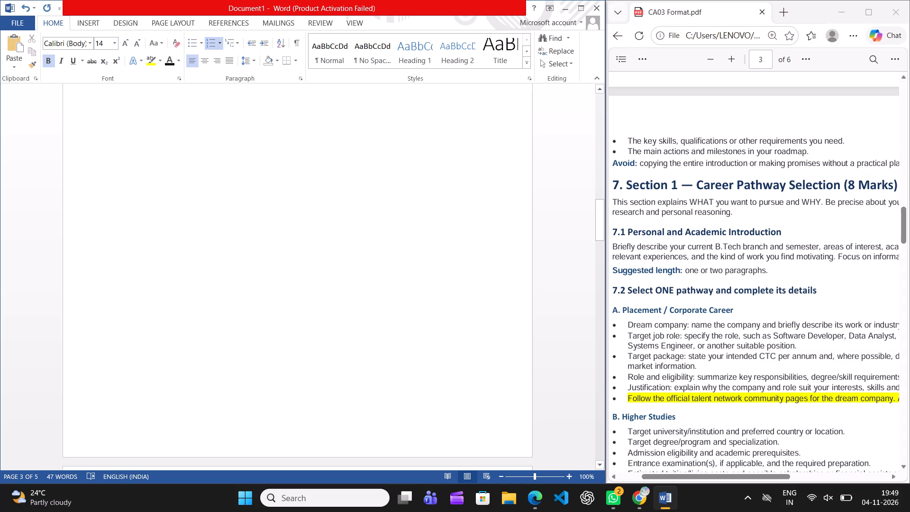
{"action": "scroll", "coordinate": [222, 358], "scroll_direction": "down", "scroll_amount": 5}
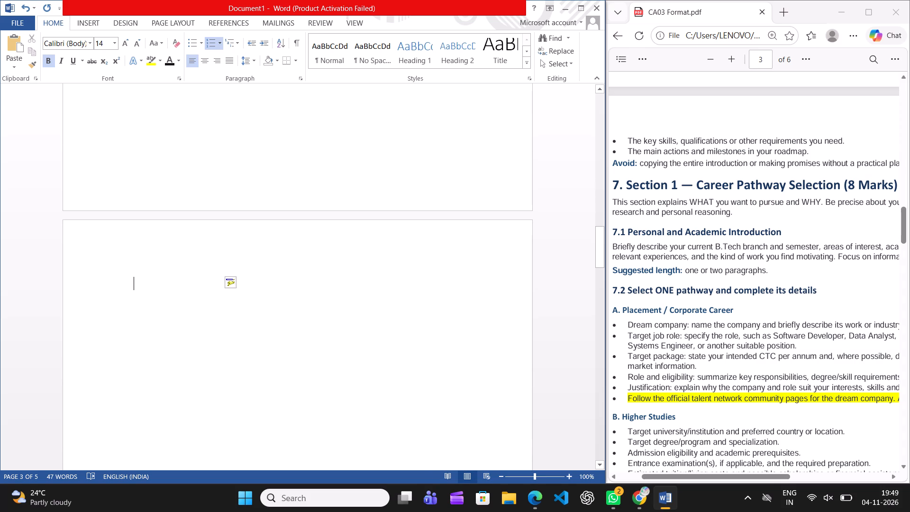
{"action": "key", "text": "BackSpace"}
{"action": "key", "text": "BackSpace"}
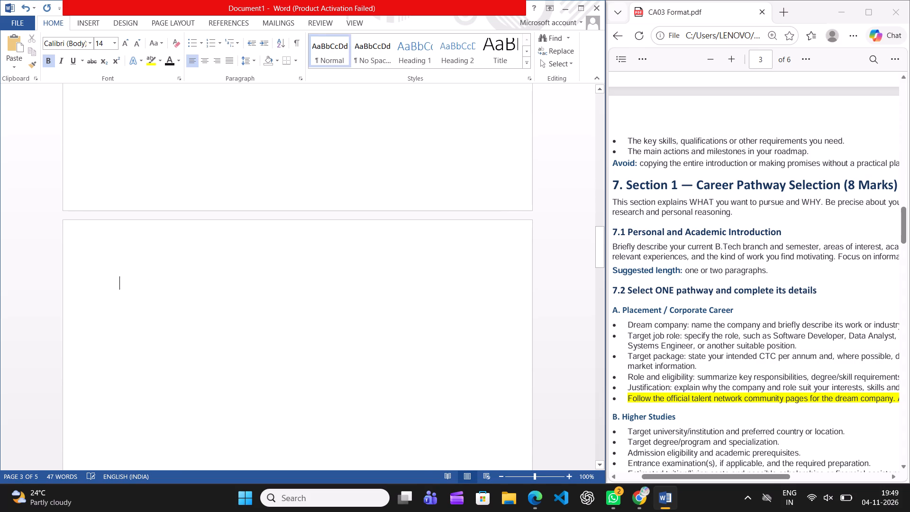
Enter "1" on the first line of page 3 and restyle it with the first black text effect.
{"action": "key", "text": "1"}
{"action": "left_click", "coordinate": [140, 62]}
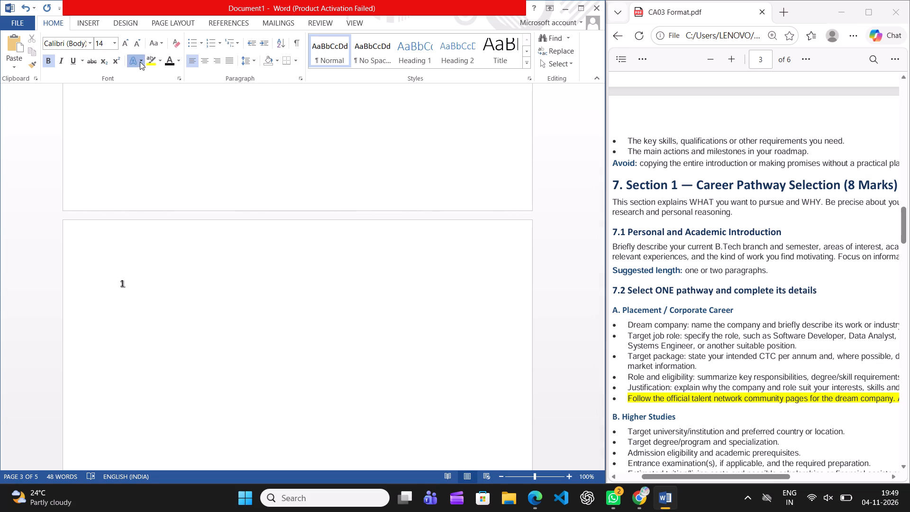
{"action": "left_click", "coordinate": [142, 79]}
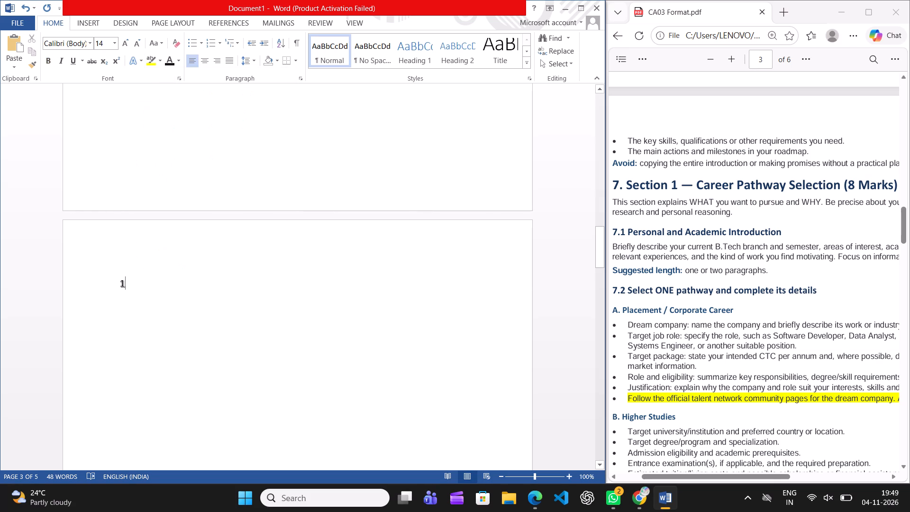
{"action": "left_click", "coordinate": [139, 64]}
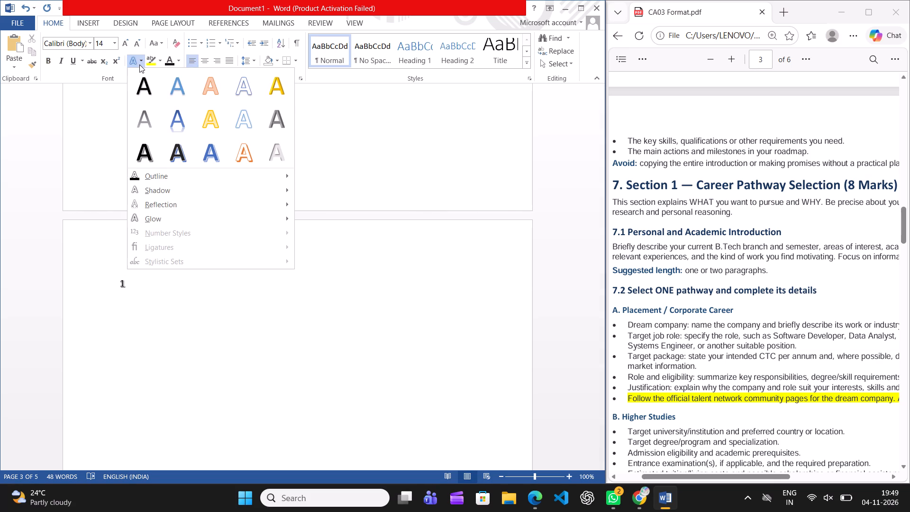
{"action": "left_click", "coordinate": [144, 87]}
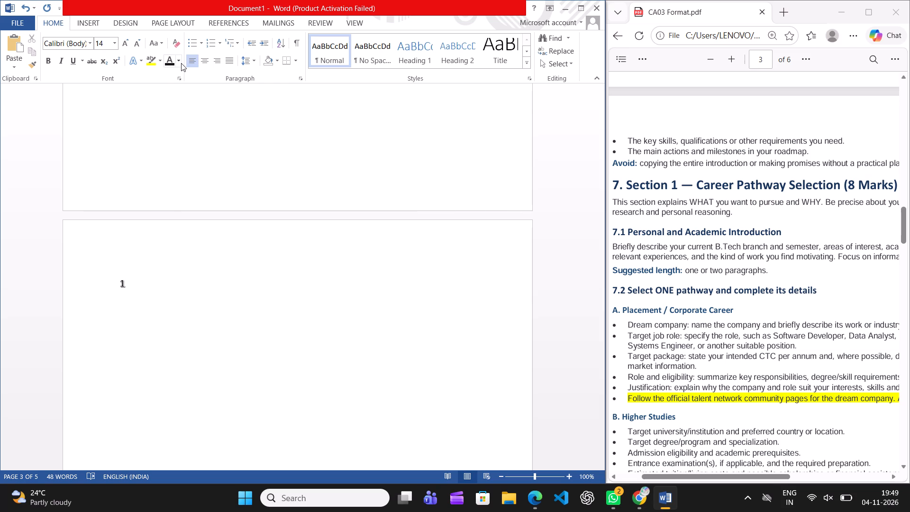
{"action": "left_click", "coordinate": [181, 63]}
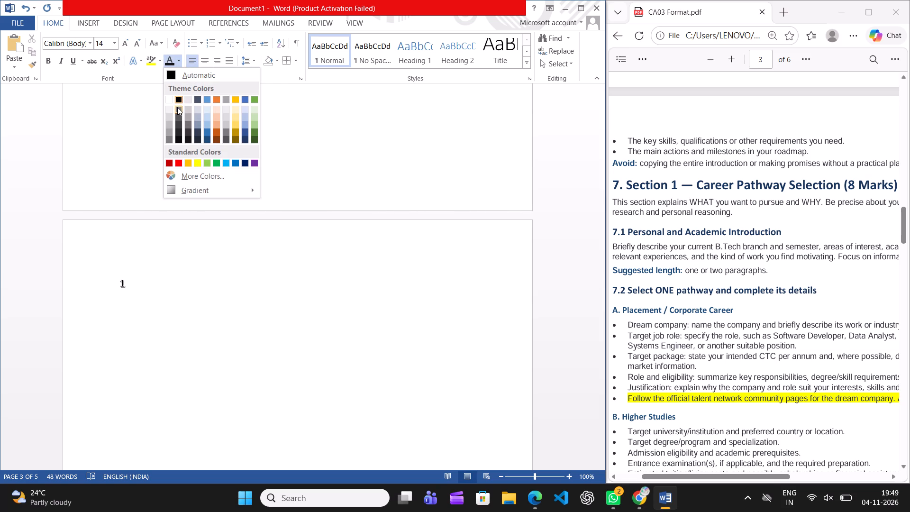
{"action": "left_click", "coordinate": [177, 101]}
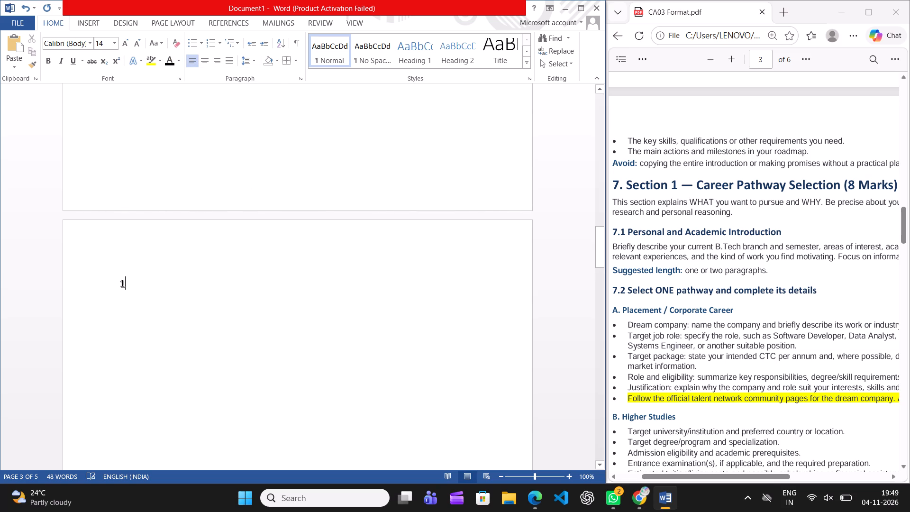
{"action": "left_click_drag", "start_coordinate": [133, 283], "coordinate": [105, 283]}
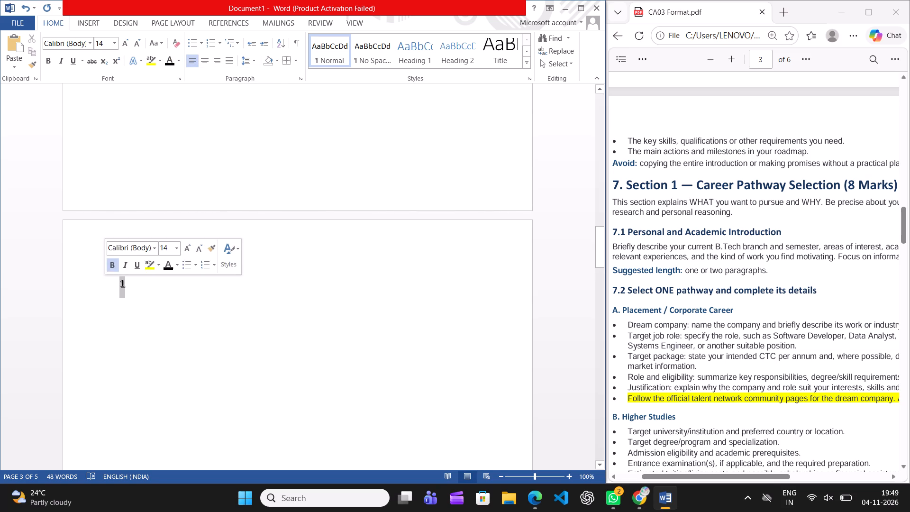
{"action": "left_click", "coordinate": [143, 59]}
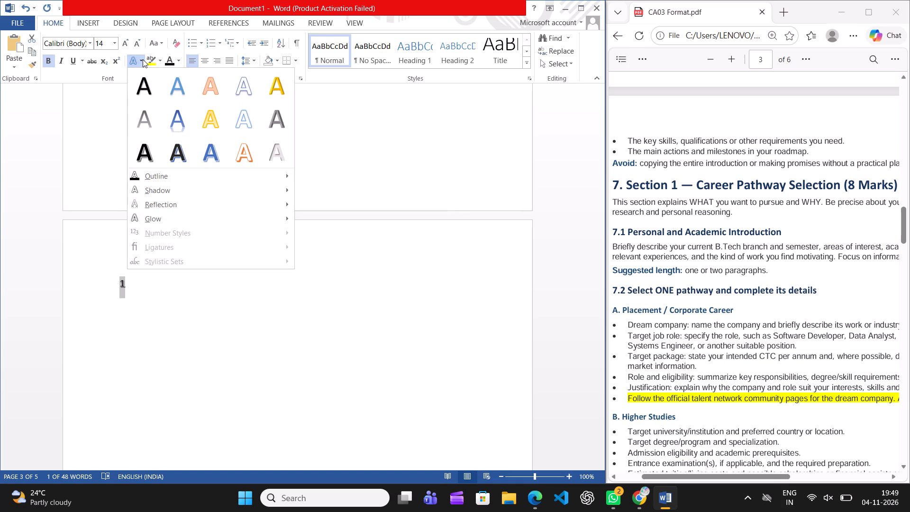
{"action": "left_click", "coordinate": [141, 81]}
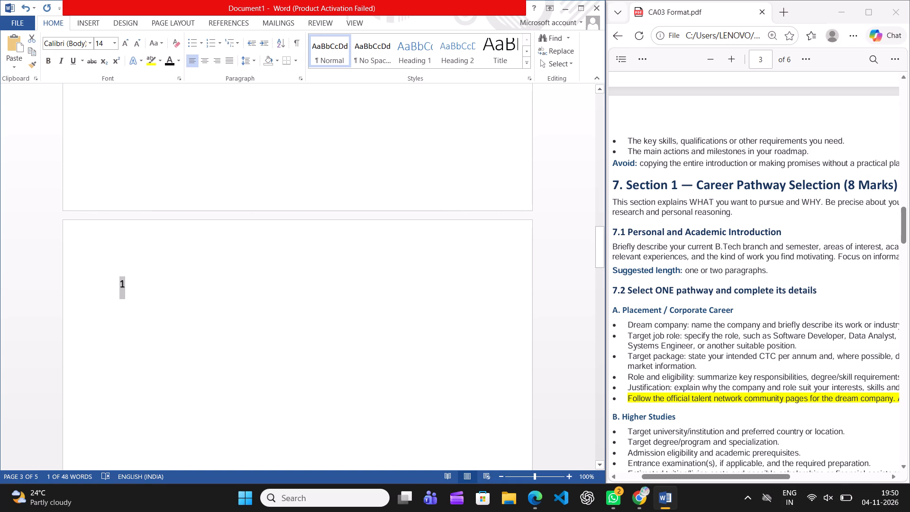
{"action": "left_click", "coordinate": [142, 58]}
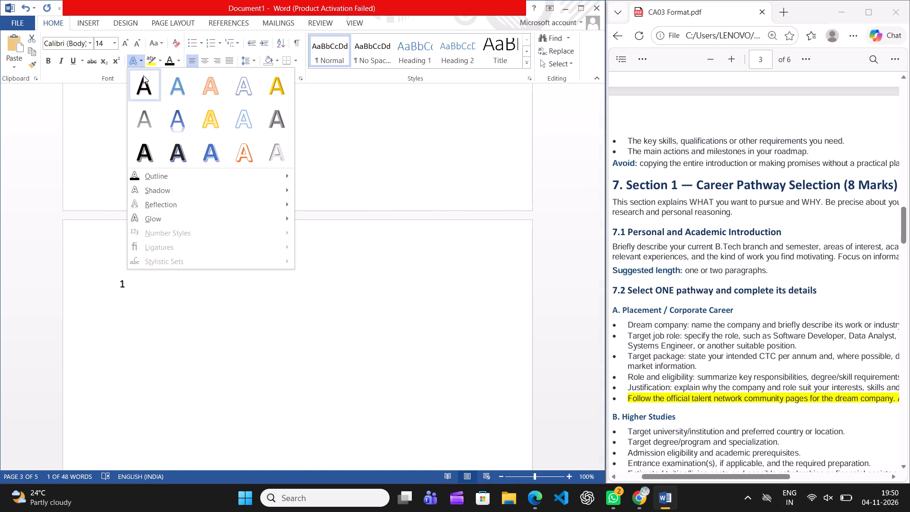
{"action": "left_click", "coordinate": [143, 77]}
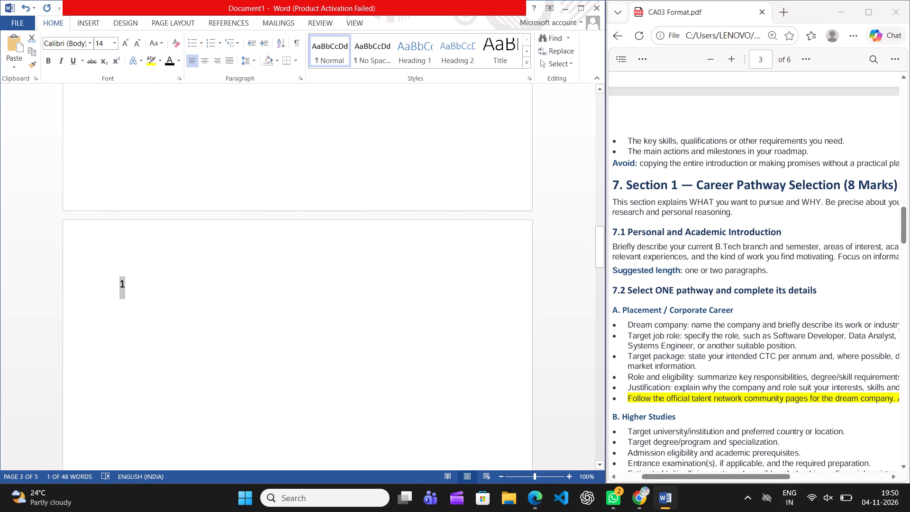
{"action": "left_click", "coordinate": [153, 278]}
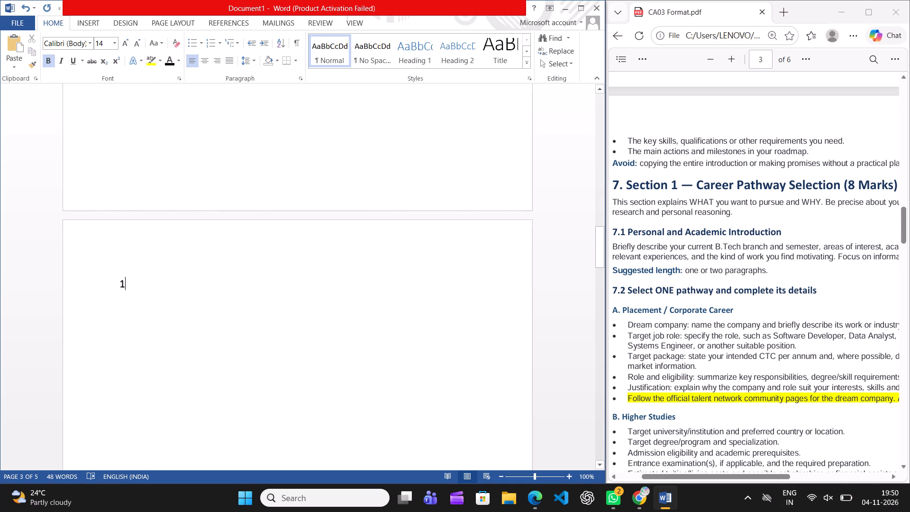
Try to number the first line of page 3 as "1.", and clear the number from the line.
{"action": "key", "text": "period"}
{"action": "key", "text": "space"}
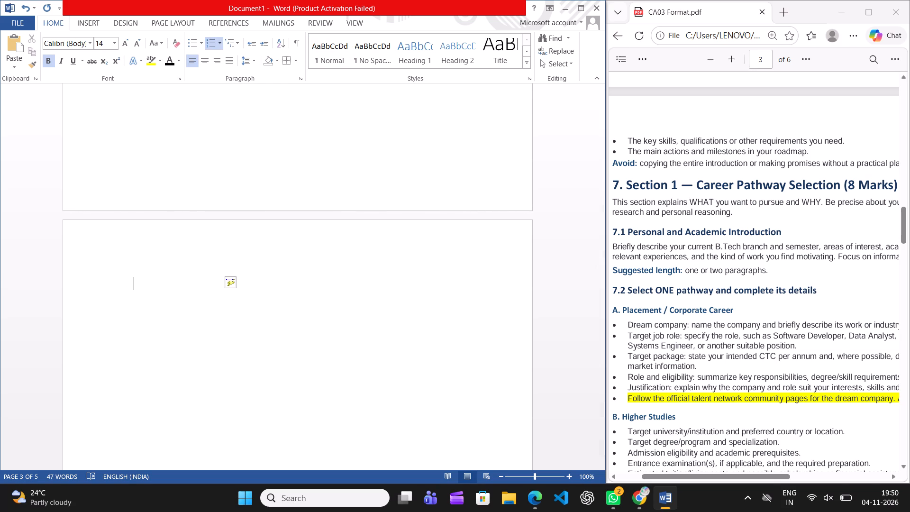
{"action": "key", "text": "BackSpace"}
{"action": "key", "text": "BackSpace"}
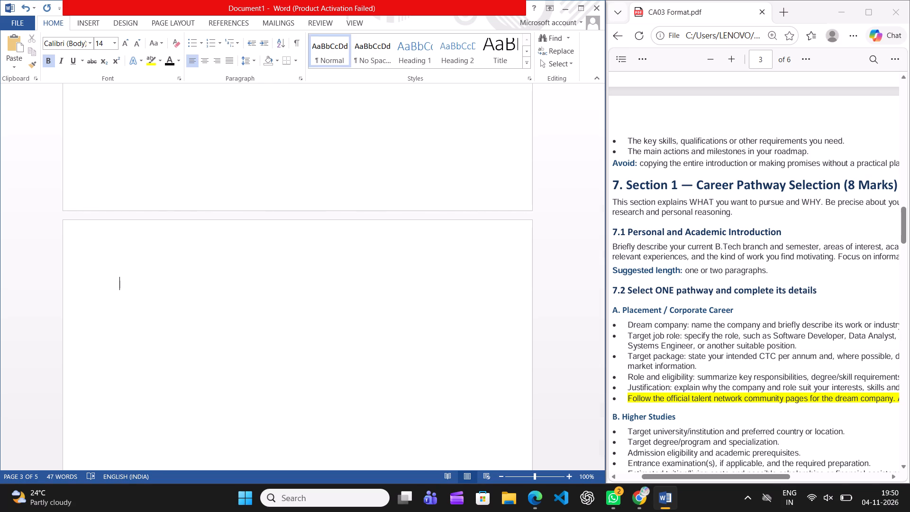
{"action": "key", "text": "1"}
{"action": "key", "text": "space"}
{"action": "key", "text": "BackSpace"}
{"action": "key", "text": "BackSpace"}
Enter the heading "Career Pathway Selection:" on the first line of page 3.
{"action": "key", "text": "shift+less"}
{"action": "key", "text": "BackSpace"}
{"action": "type", "text": "ca"}
{"action": "key", "text": "BackSpace"}
{"action": "key", "text": "BackSpace"}
{"action": "key", "text": "shift+a"}
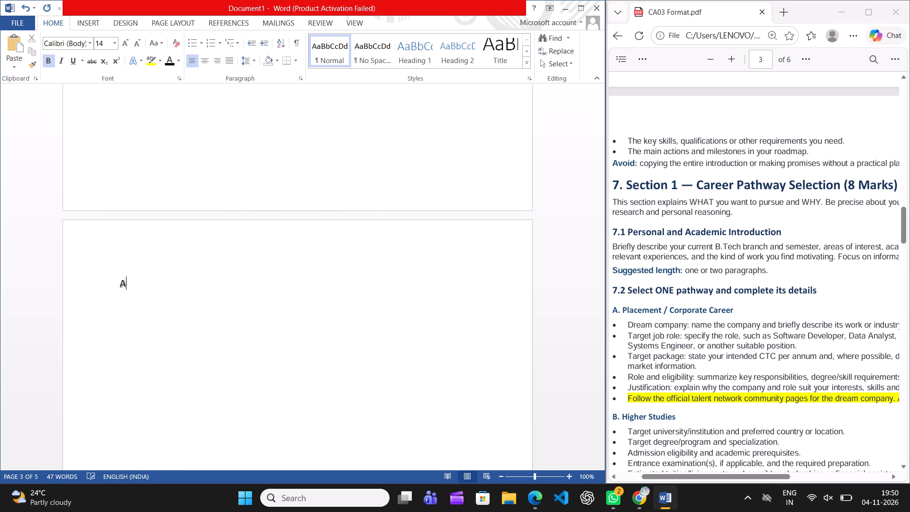
{"action": "key", "text": "BackSpace"}
{"action": "key", "text": "BackSpace"}
{"action": "key", "text": "shift+c"}
{"action": "type", "text": "areer"}
{"action": "key", "text": "space"}
{"action": "type", "text": "pa"}
{"action": "key", "text": "BackSpace"}
{"action": "key", "text": "BackSpace"}
{"action": "type", "text": "Pathway se"}
{"action": "key", "text": "BackSpace"}
{"action": "key", "text": "BackSpace"}
{"action": "type", "text": "Selection"}
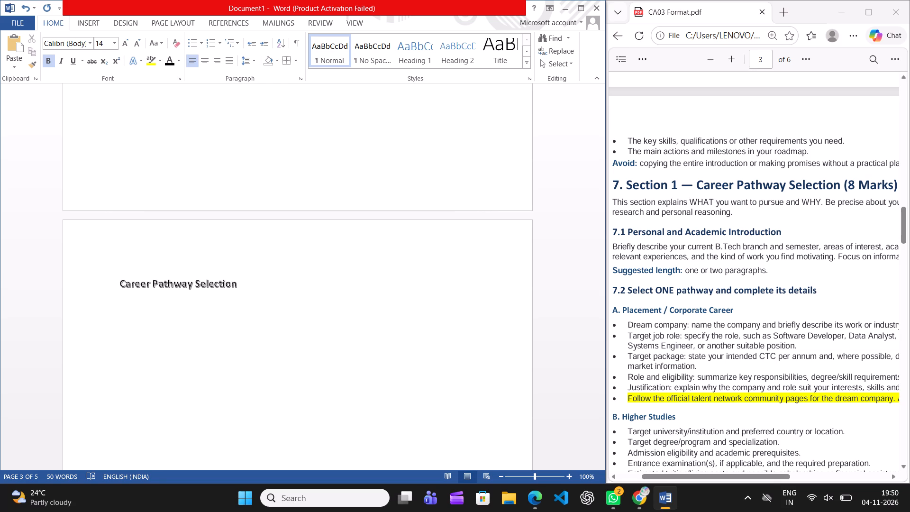
{"action": "key", "text": "shift+colon"}
Apply the first black text effect to the "Career Pathway Selection:" heading and set its font size to 18.
{"action": "left_click_drag", "start_coordinate": [243, 285], "coordinate": [160, 296]}
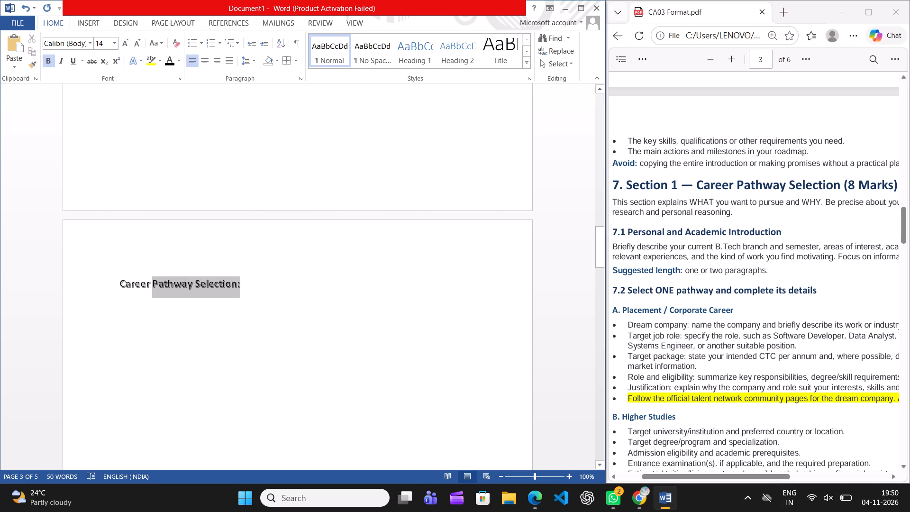
{"action": "left_click_drag", "start_coordinate": [160, 296], "coordinate": [110, 285]}
{"action": "left_click", "coordinate": [142, 59]}
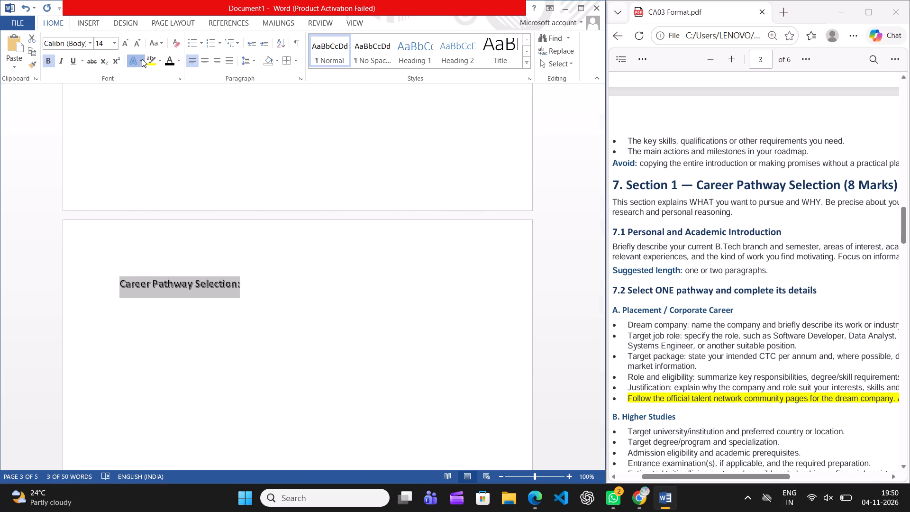
{"action": "left_click", "coordinate": [139, 90]}
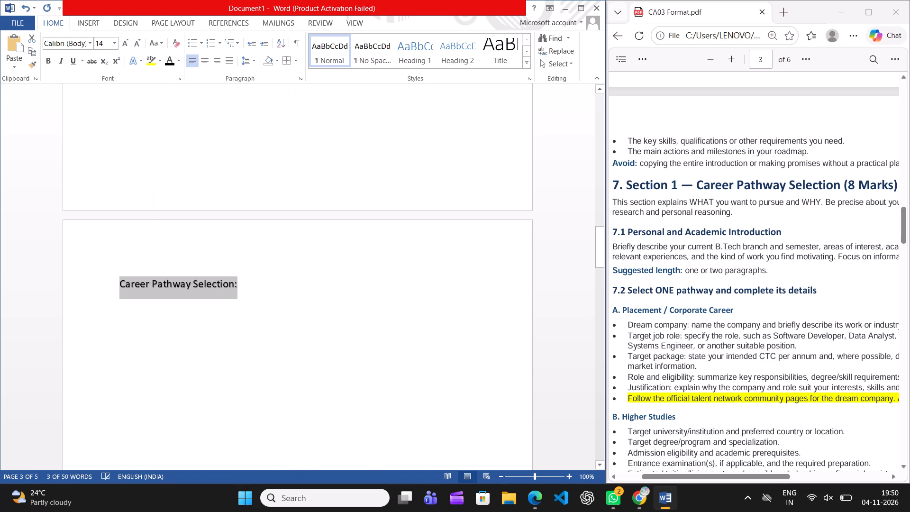
{"action": "left_click", "coordinate": [114, 46]}
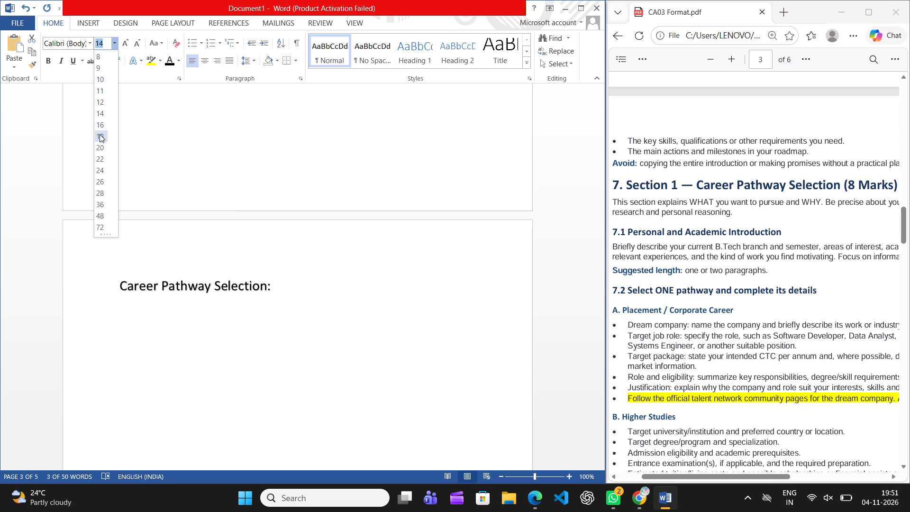
{"action": "left_click", "coordinate": [100, 134]}
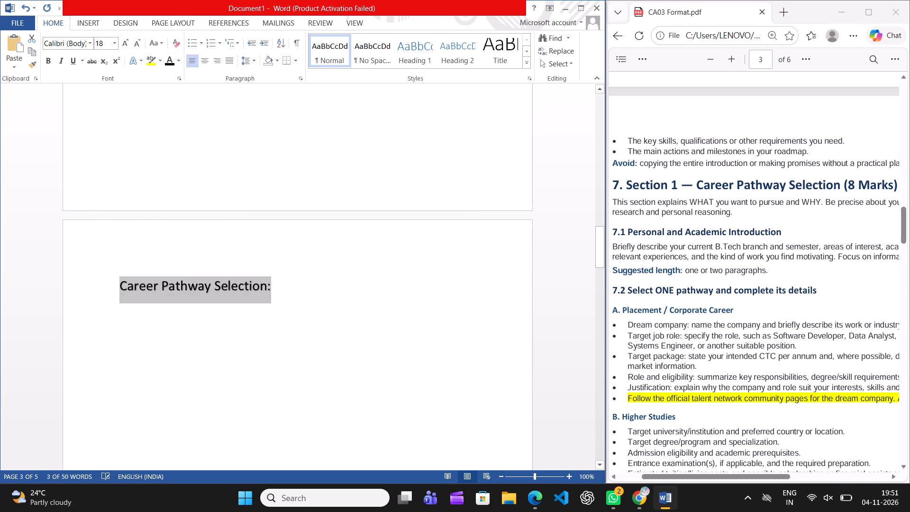
{"action": "left_click", "coordinate": [326, 294]}
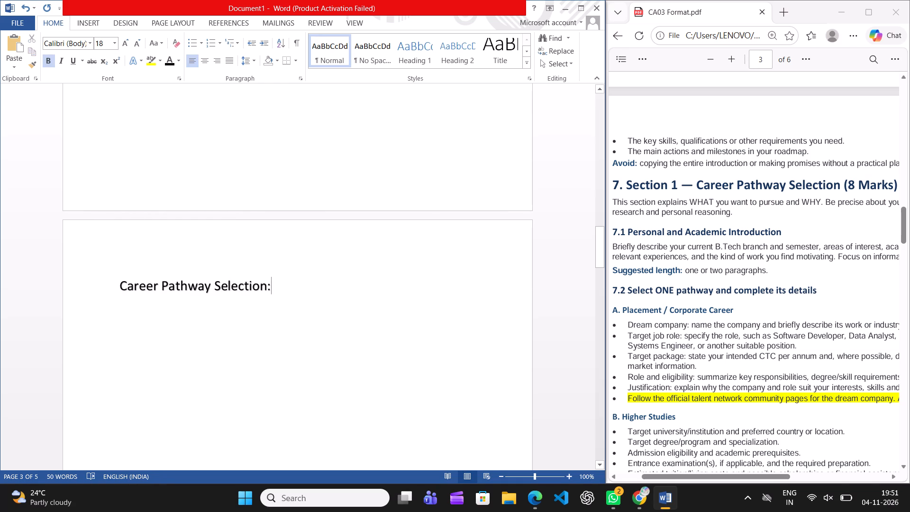
Start a new line below the "Career Pathway Selection:" heading and set its font size to 14.
{"action": "key", "text": "Return"}
{"action": "left_click", "coordinate": [101, 40]}
{"action": "key", "text": "BackSpace"}
{"action": "type", "text": "14"}
{"action": "left_click", "coordinate": [176, 165]}
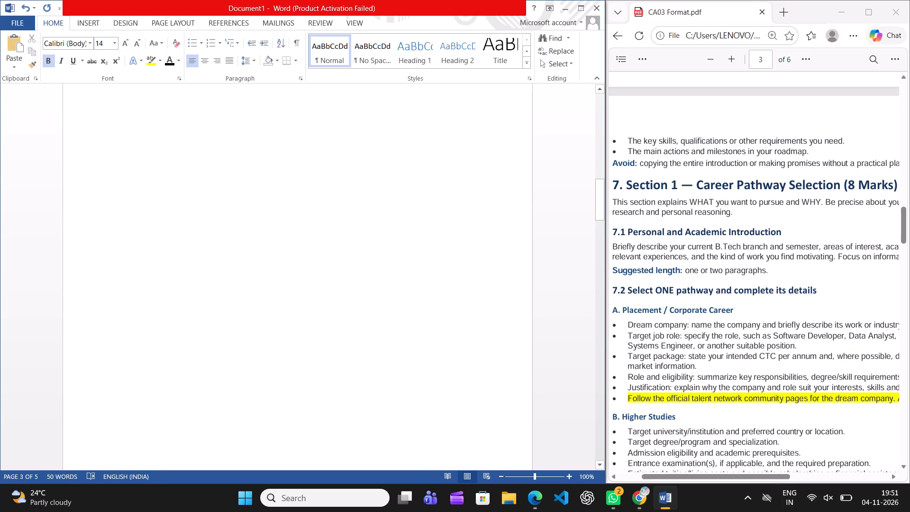
Set the font size of the "Executive Summary:-" heading on page 2 to 18.
{"action": "scroll", "coordinate": [166, 228], "scroll_direction": "up", "scroll_amount": 3}
{"action": "left_click", "coordinate": [161, 287]}
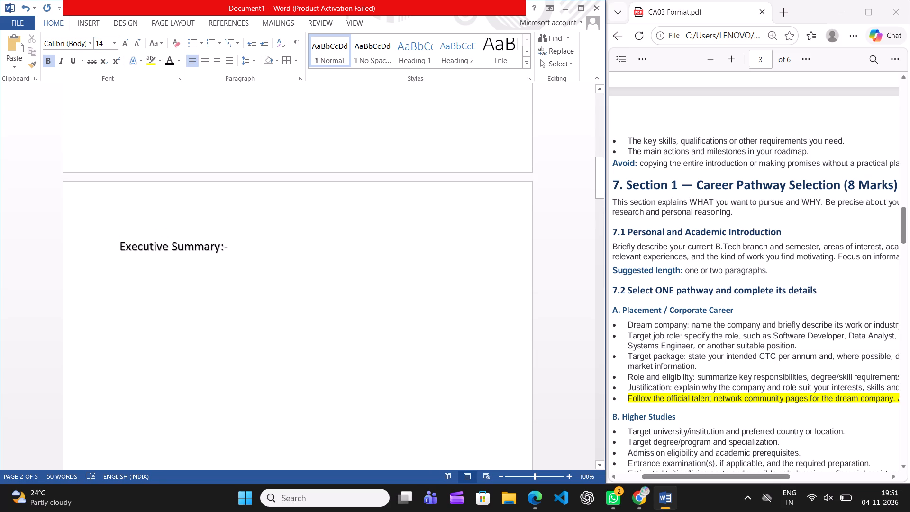
{"action": "left_click_drag", "start_coordinate": [243, 249], "coordinate": [142, 252]}
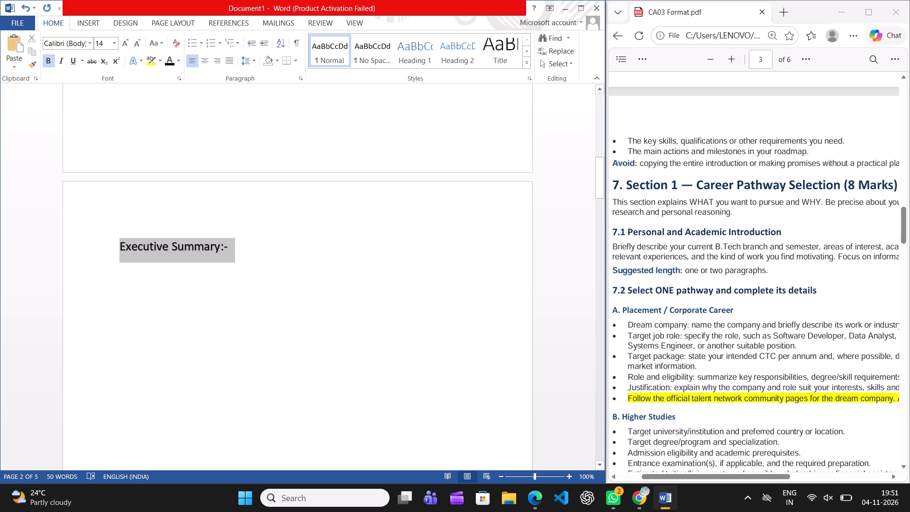
{"action": "left_click_drag", "start_coordinate": [142, 252], "coordinate": [131, 252]}
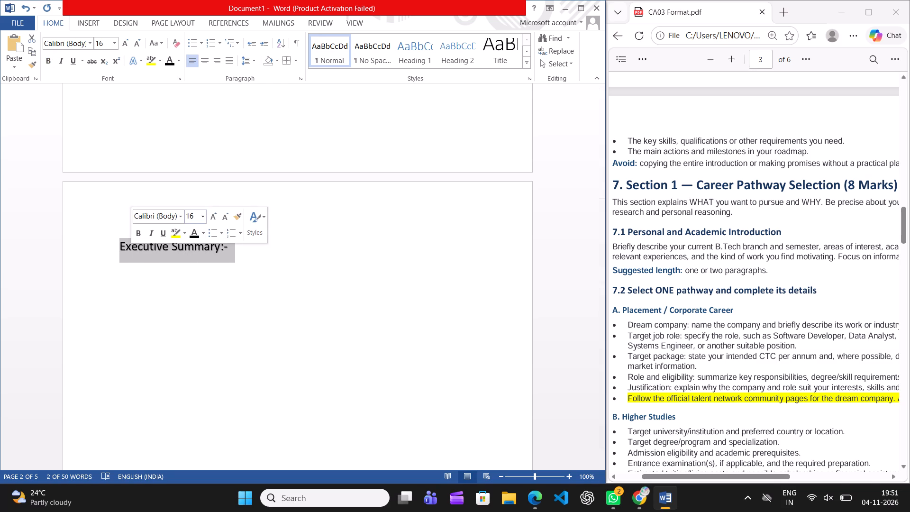
{"action": "left_click", "coordinate": [195, 218]}
{"action": "key", "text": "BackSpace"}
{"action": "type", "text": "18"}
{"action": "left_click", "coordinate": [276, 247]}
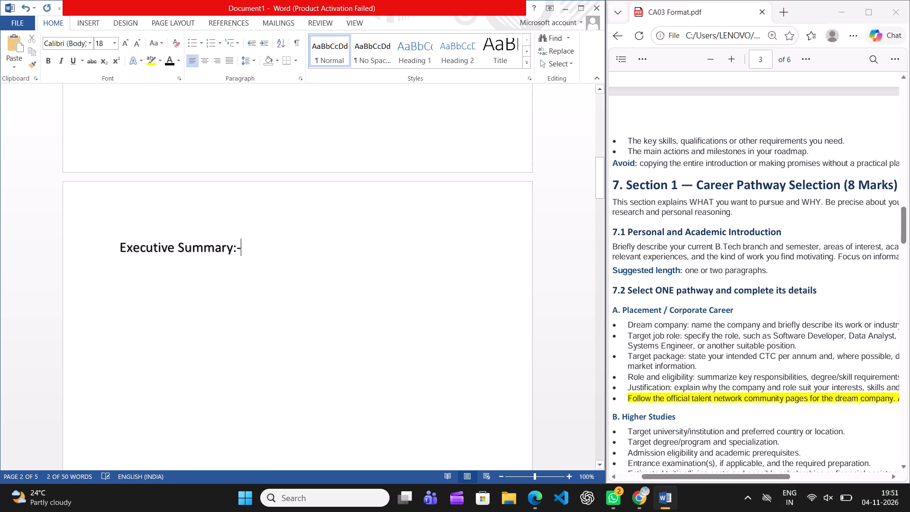
{"action": "left_click", "coordinate": [170, 295]}
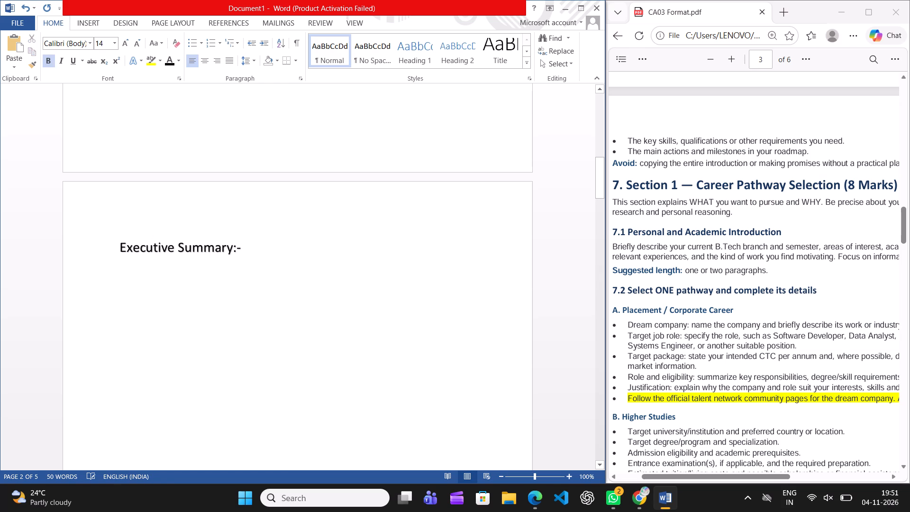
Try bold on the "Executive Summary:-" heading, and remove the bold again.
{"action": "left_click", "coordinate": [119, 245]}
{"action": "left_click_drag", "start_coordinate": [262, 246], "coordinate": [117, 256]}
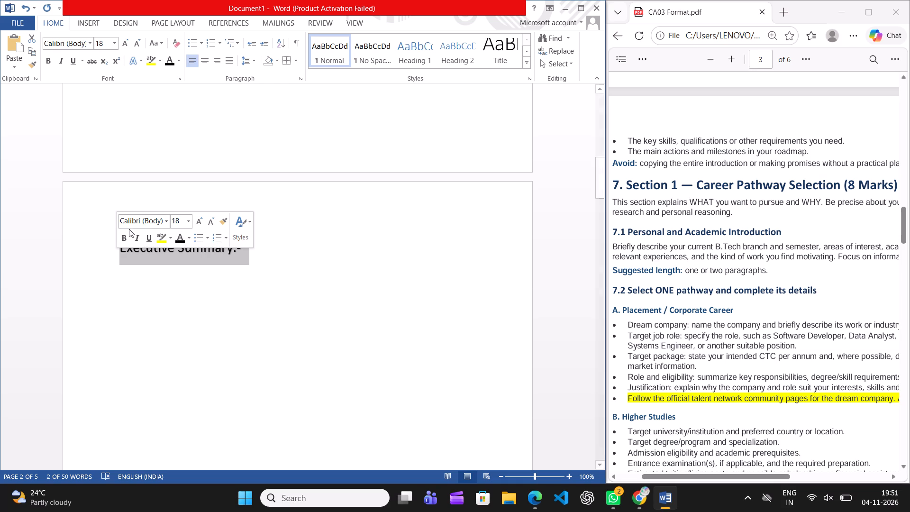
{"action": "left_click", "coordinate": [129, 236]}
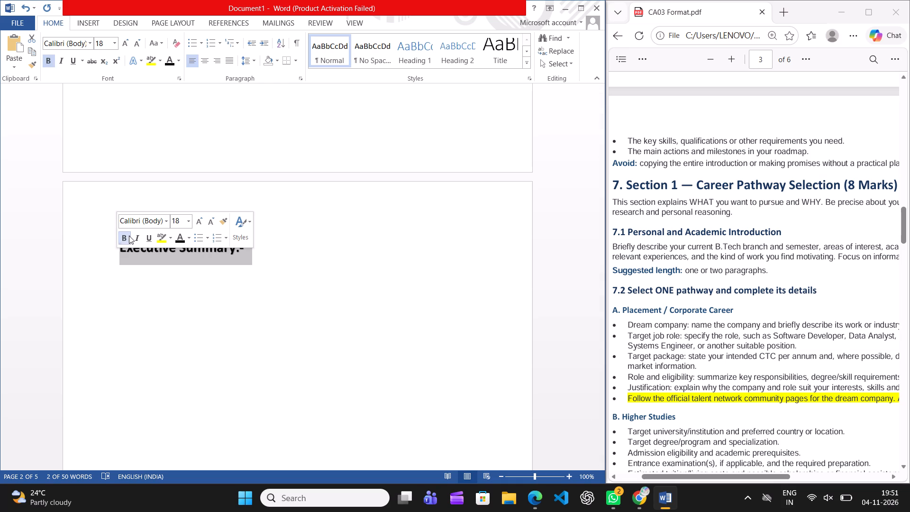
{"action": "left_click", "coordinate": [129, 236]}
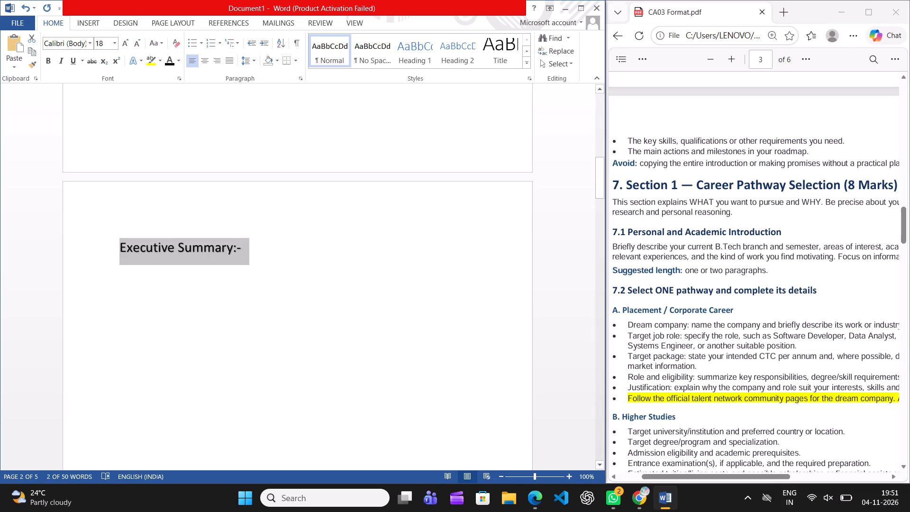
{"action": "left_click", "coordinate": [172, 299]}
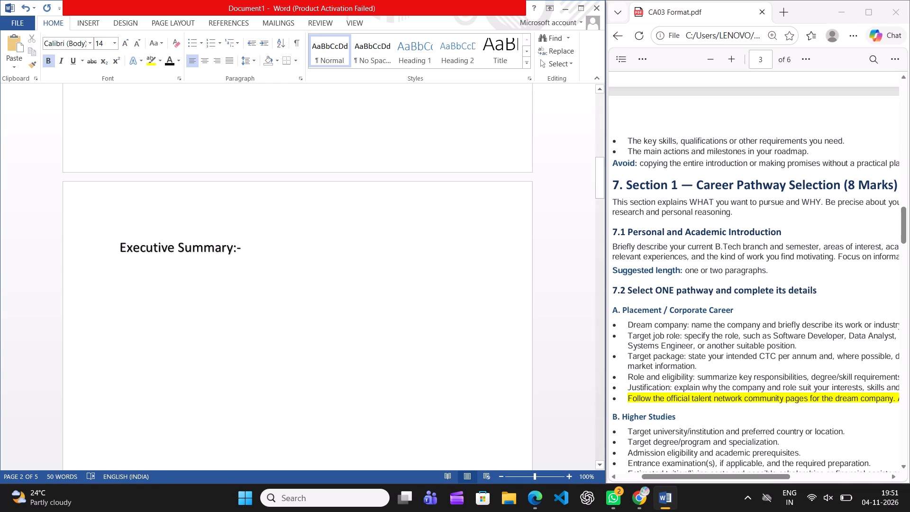
Look over the report from the contents table through the Executive Summary and Career Pathway Selection pages.
{"action": "left_click", "coordinate": [120, 249]}
{"action": "key", "text": "Down"}
{"action": "scroll", "coordinate": [120, 249], "scroll_direction": "down", "scroll_amount": 6}
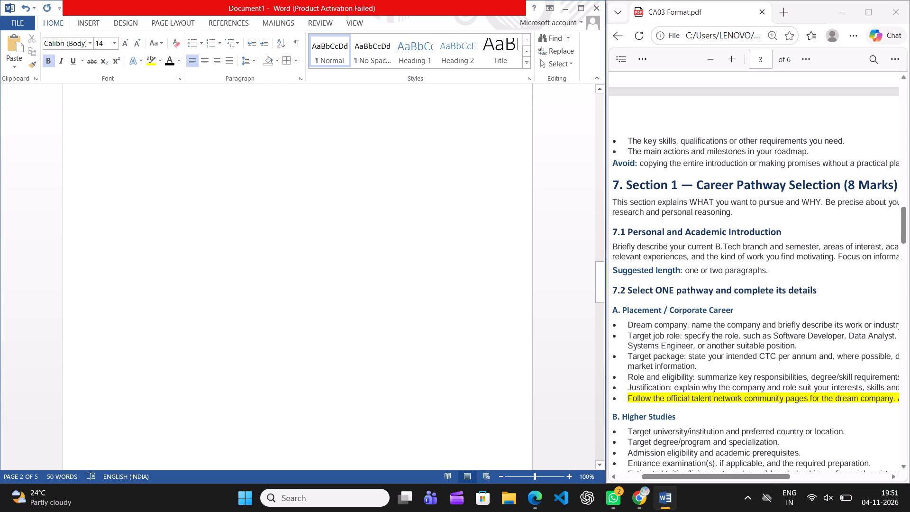
{"action": "scroll", "coordinate": [120, 249], "scroll_direction": "up", "scroll_amount": 7}
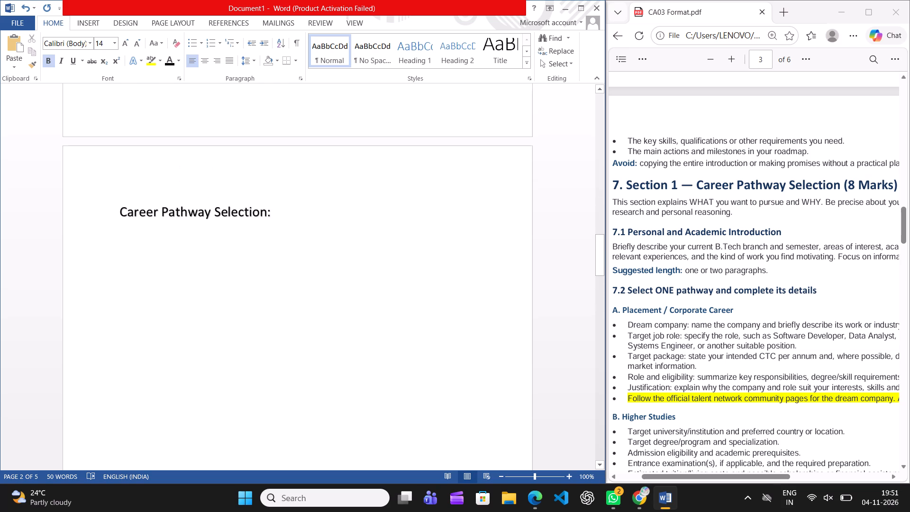
{"action": "scroll", "coordinate": [120, 249], "scroll_direction": "up", "scroll_amount": 7}
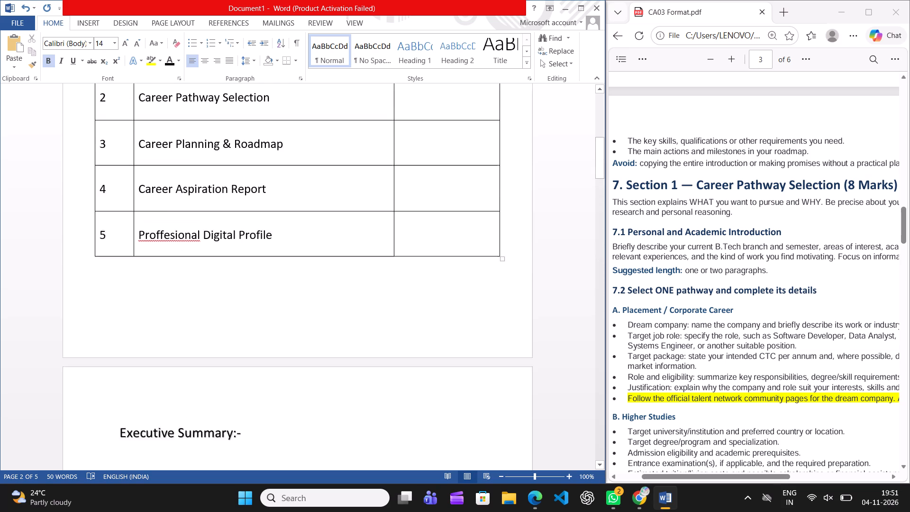
{"action": "scroll", "coordinate": [120, 249], "scroll_direction": "down", "scroll_amount": 8}
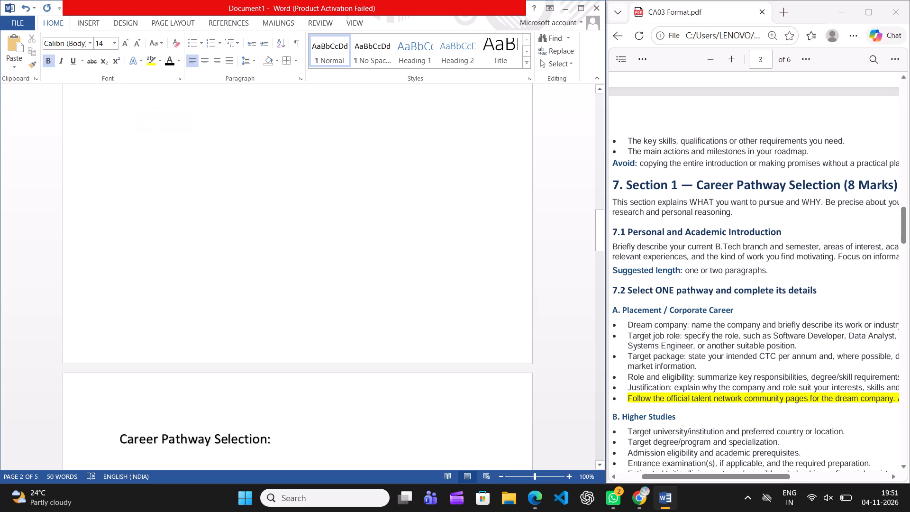
{"action": "scroll", "coordinate": [120, 249], "scroll_direction": "down", "scroll_amount": 3}
{"action": "scroll", "coordinate": [120, 249], "scroll_direction": "up", "scroll_amount": 4}
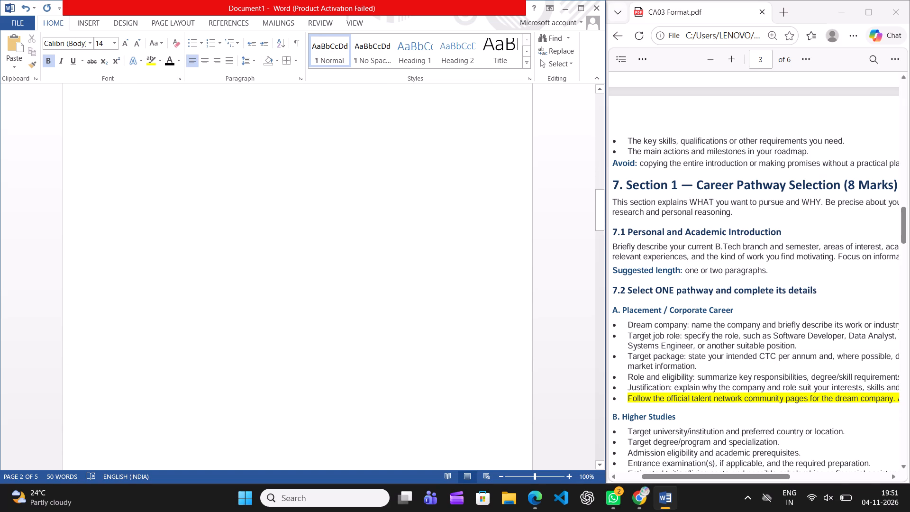
{"action": "scroll", "coordinate": [120, 249], "scroll_direction": "up", "scroll_amount": 5}
{"action": "scroll", "coordinate": [120, 249], "scroll_direction": "down", "scroll_amount": 6}
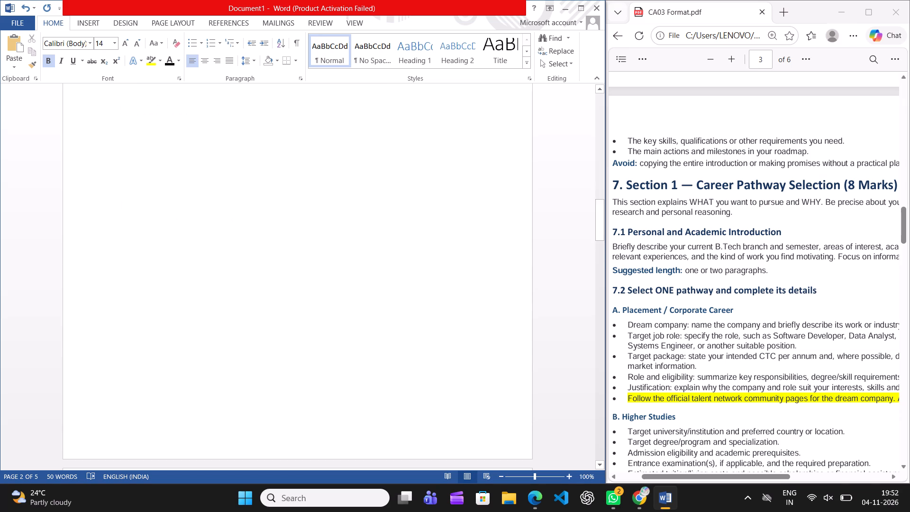
{"action": "scroll", "coordinate": [120, 249], "scroll_direction": "down", "scroll_amount": 3}
{"action": "scroll", "coordinate": [126, 152], "scroll_direction": "up", "scroll_amount": 1}
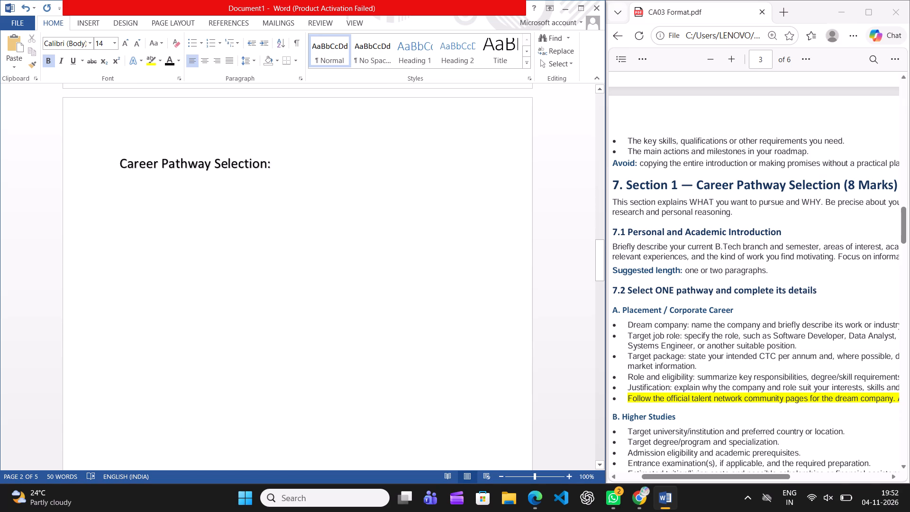
Set the font size of the empty line below the "Career Pathway Selection:" heading to 14.
{"action": "left_click", "coordinate": [121, 210]}
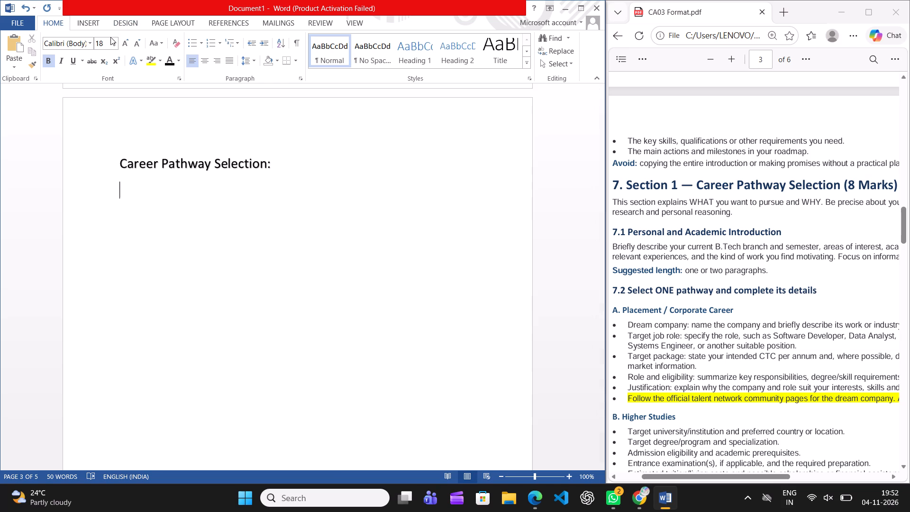
{"action": "left_click", "coordinate": [106, 39]}
{"action": "key", "text": "BackSpace"}
{"action": "type", "text": "14"}
{"action": "left_click", "coordinate": [148, 193]}
Read the "Section 1 — Career Pathway Selection" instructions in the CA03 Format PDF, including the introduction and pathway requirements.
{"action": "scroll", "coordinate": [743, 266], "scroll_direction": "left", "scroll_amount": 2}
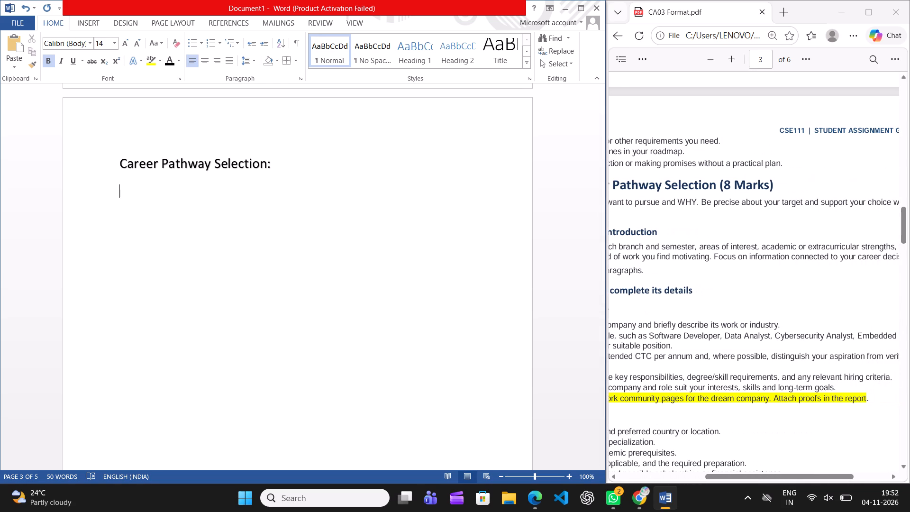
{"action": "scroll", "coordinate": [743, 266], "scroll_direction": "left", "scroll_amount": 1}
{"action": "scroll", "coordinate": [743, 266], "scroll_direction": "right", "scroll_amount": 2}
{"action": "scroll", "coordinate": [743, 266], "scroll_direction": "left", "scroll_amount": 1}
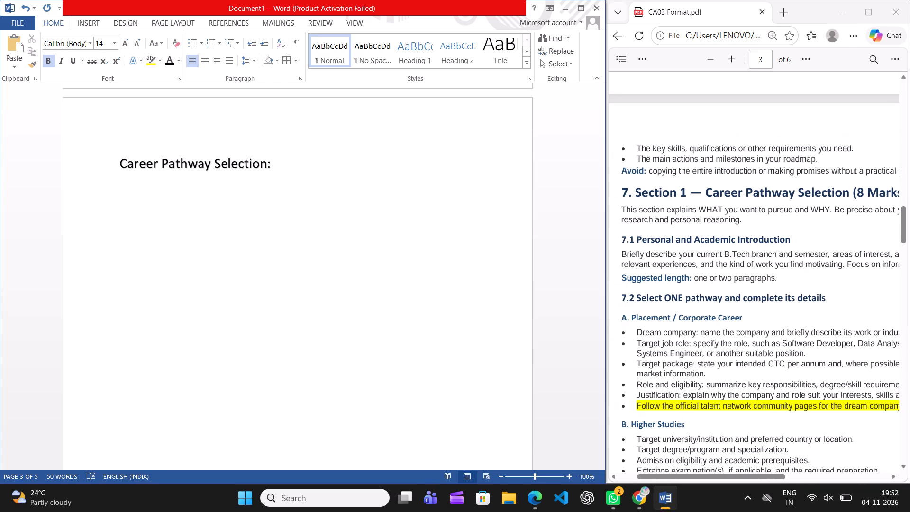
{"action": "scroll", "coordinate": [743, 266], "scroll_direction": "left", "scroll_amount": 1}
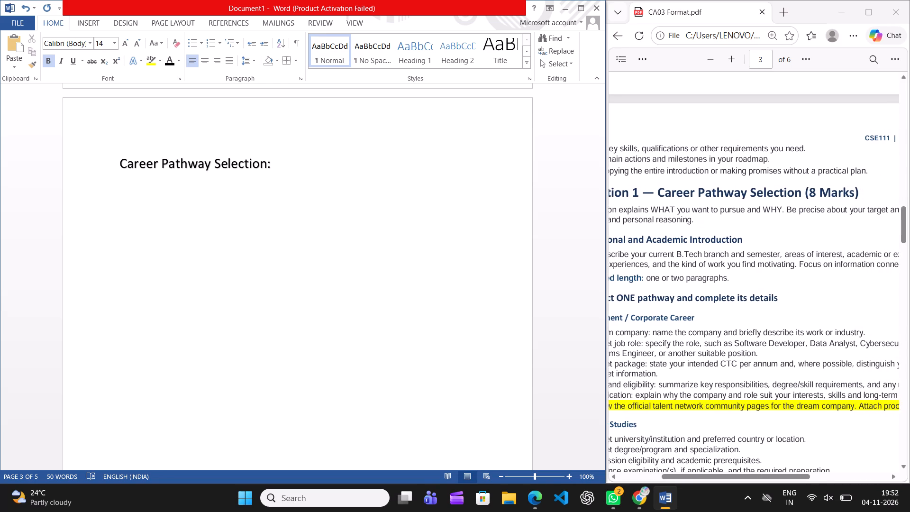
{"action": "scroll", "coordinate": [743, 266], "scroll_direction": "left", "scroll_amount": 2}
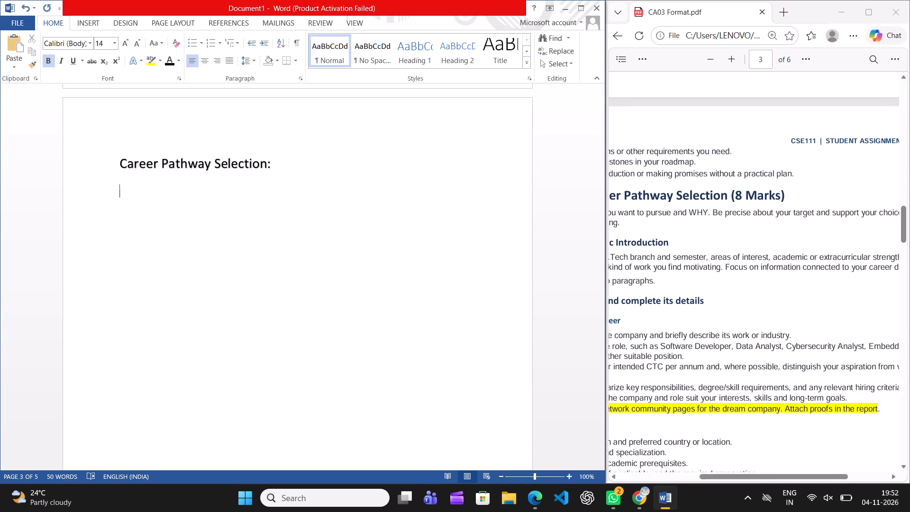
{"action": "scroll", "coordinate": [743, 266], "scroll_direction": "left", "scroll_amount": 2}
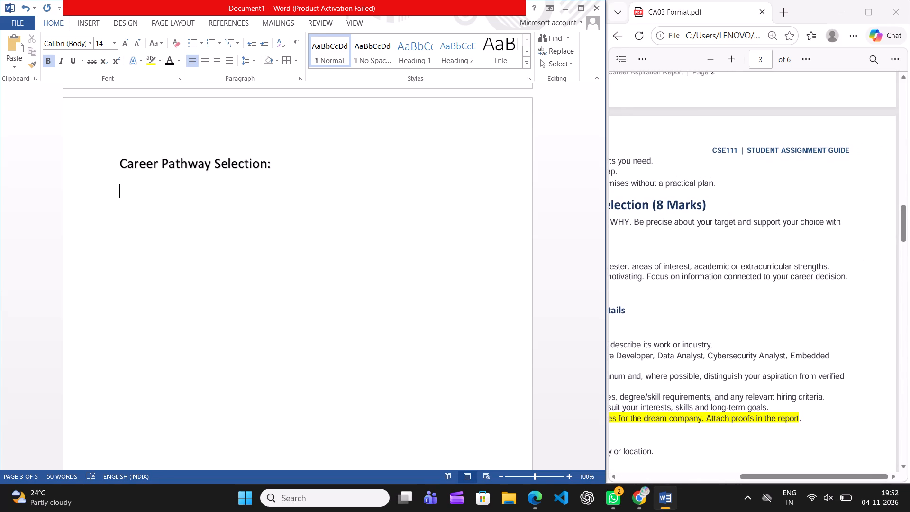
{"action": "scroll", "coordinate": [743, 266], "scroll_direction": "right", "scroll_amount": 3}
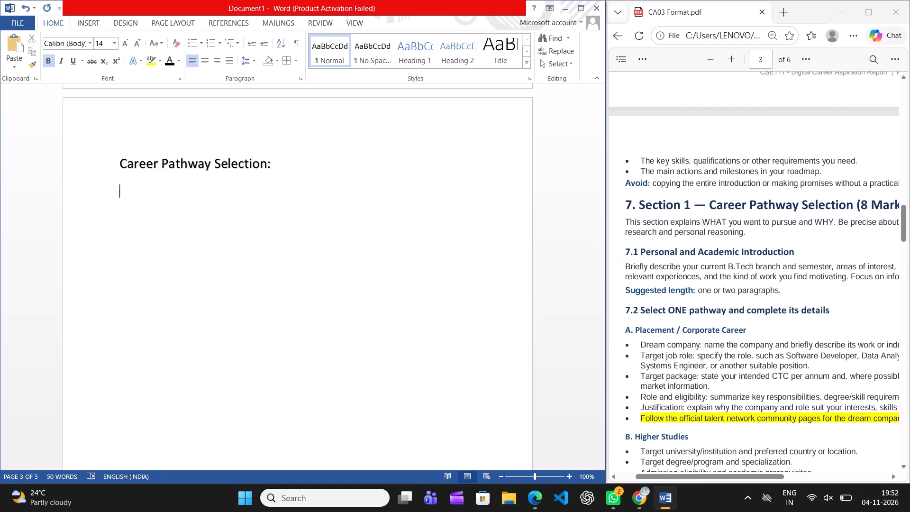
{"action": "scroll", "coordinate": [743, 266], "scroll_direction": "left", "scroll_amount": 2}
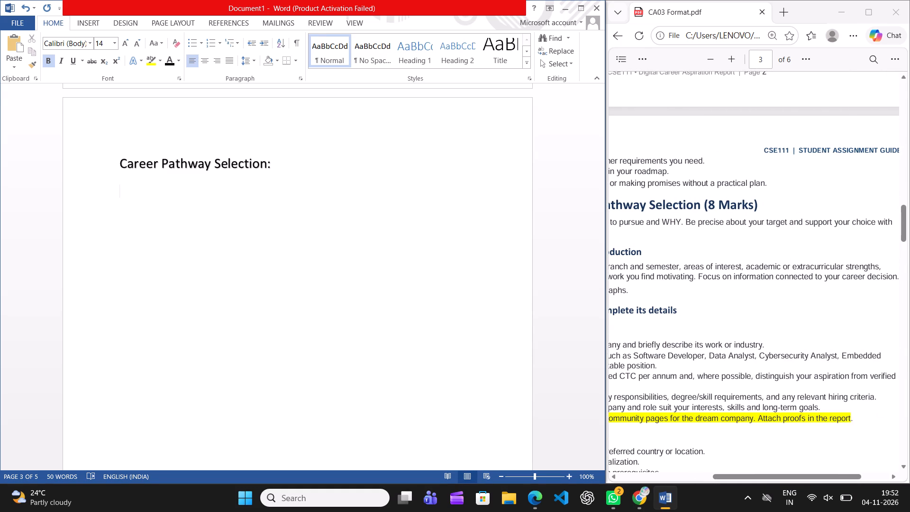
Write the opening sentence below the "Career Pathway Selection:" heading as "I am" followed by the student's name and a full stop.
{"action": "scroll", "coordinate": [743, 266], "scroll_direction": "right", "scroll_amount": 1}
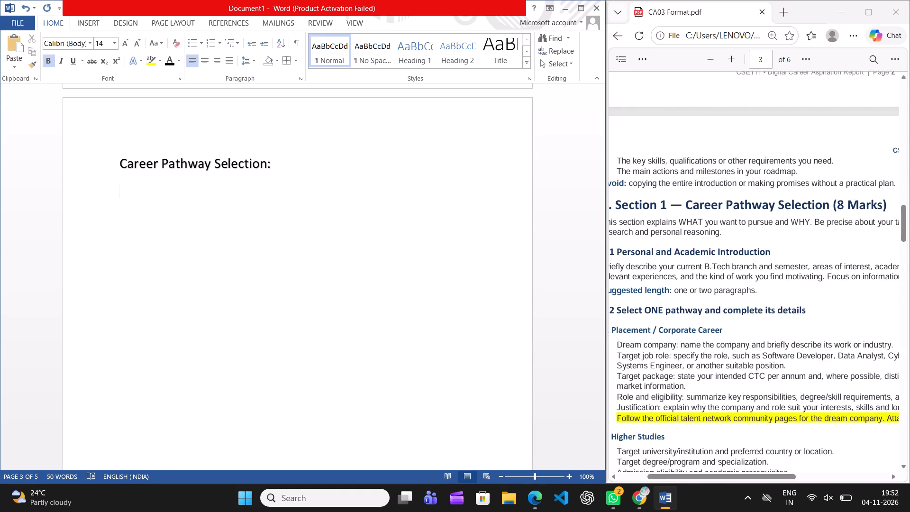
{"action": "scroll", "coordinate": [743, 266], "scroll_direction": "right", "scroll_amount": 1}
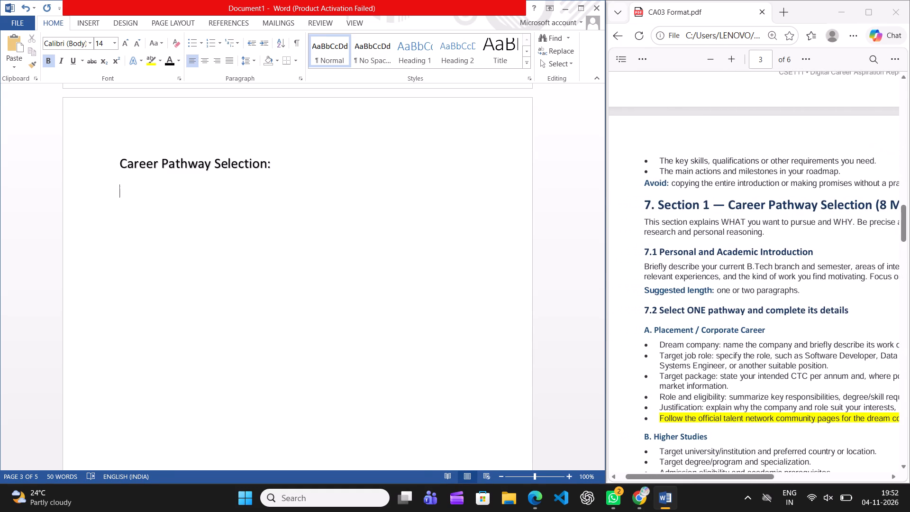
{"action": "scroll", "coordinate": [743, 266], "scroll_direction": "left", "scroll_amount": 1}
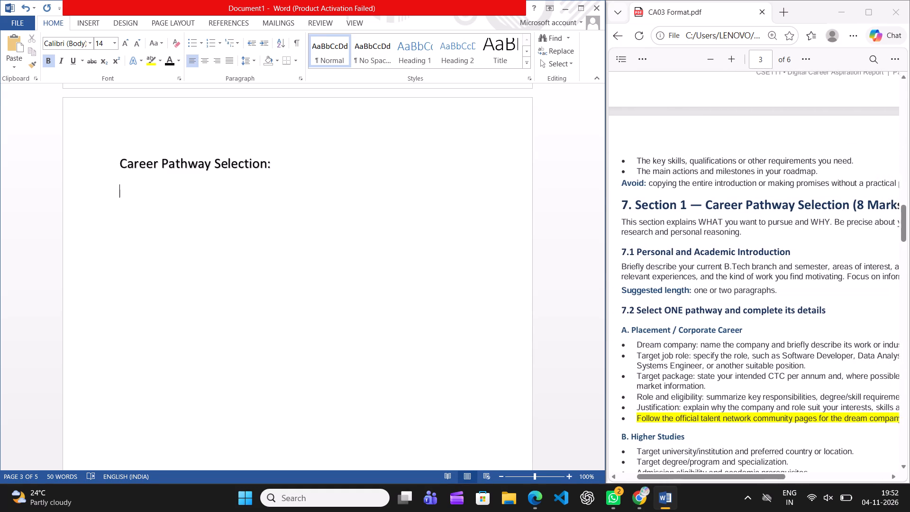
{"action": "scroll", "coordinate": [743, 266], "scroll_direction": "left", "scroll_amount": 1}
{"action": "scroll", "coordinate": [743, 266], "scroll_direction": "up", "scroll_amount": 1}
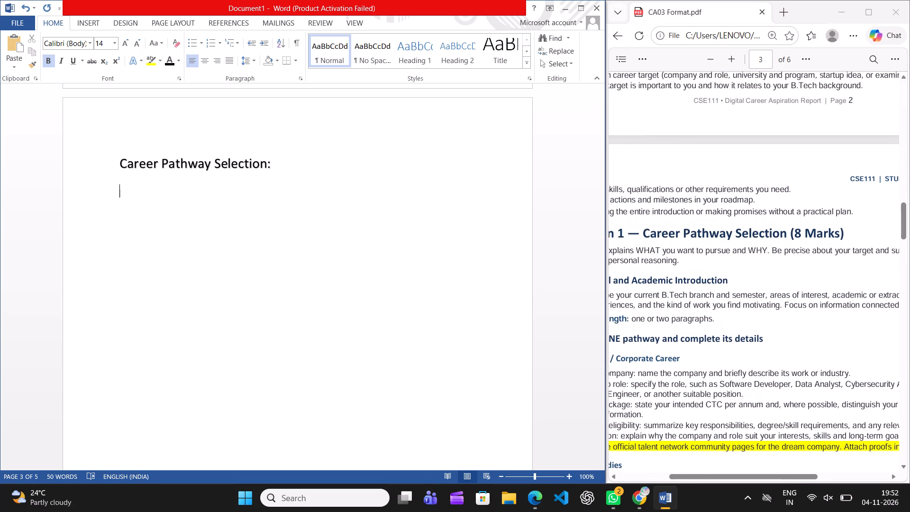
{"action": "scroll", "coordinate": [743, 266], "scroll_direction": "up", "scroll_amount": 1}
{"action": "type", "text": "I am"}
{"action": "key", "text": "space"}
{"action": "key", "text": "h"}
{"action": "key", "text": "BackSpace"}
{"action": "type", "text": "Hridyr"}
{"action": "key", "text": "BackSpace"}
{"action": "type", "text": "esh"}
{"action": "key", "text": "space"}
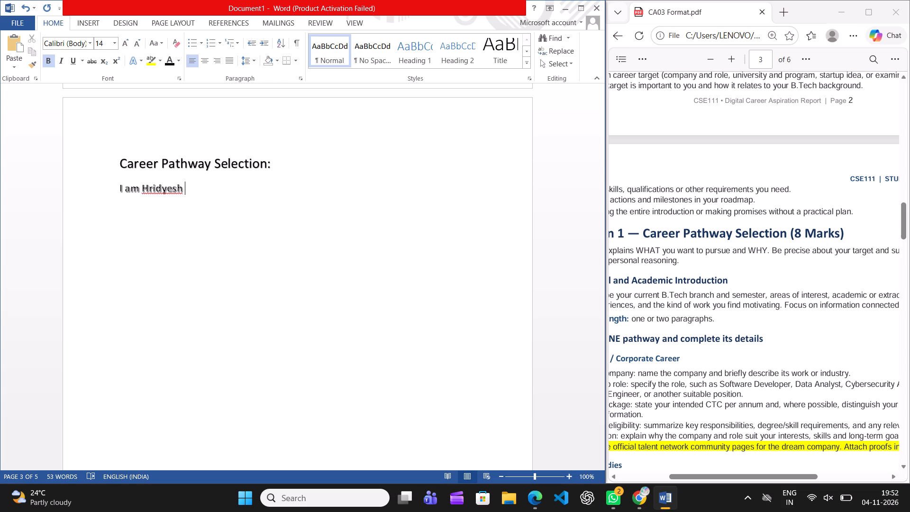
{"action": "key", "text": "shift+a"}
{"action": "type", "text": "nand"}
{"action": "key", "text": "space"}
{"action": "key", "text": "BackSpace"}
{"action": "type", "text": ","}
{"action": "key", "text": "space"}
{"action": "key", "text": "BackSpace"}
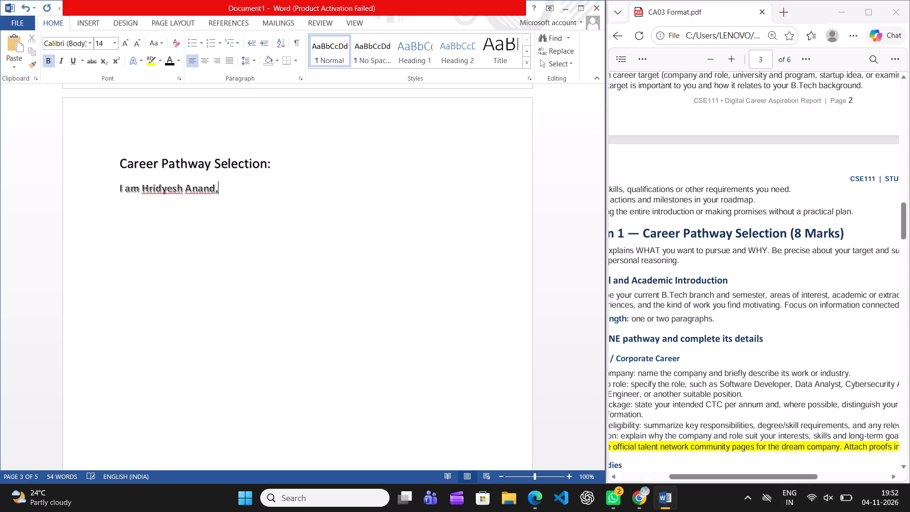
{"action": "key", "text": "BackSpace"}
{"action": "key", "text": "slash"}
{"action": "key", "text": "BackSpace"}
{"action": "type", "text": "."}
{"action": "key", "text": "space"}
Set the font colour of the whole "I am" introduction sentence to black.
{"action": "left_click_drag", "start_coordinate": [227, 195], "coordinate": [131, 187]}
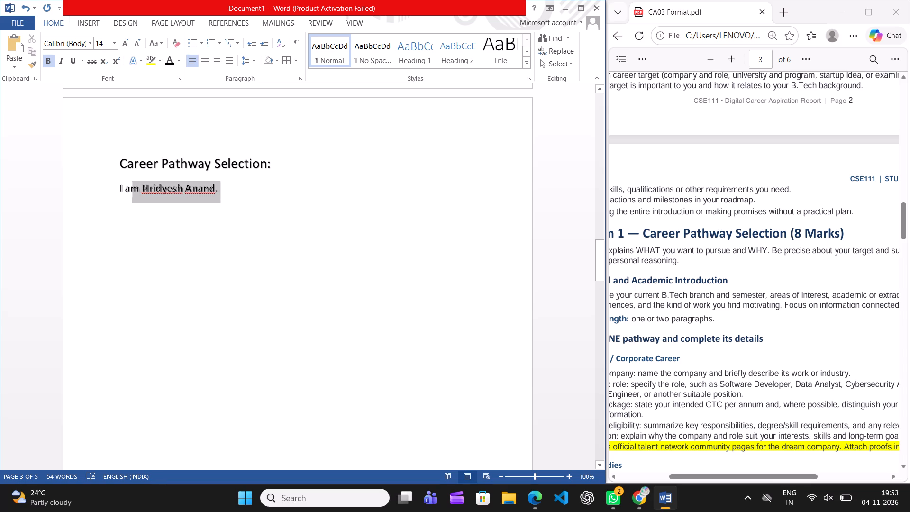
{"action": "left_click_drag", "start_coordinate": [131, 187], "coordinate": [115, 186]}
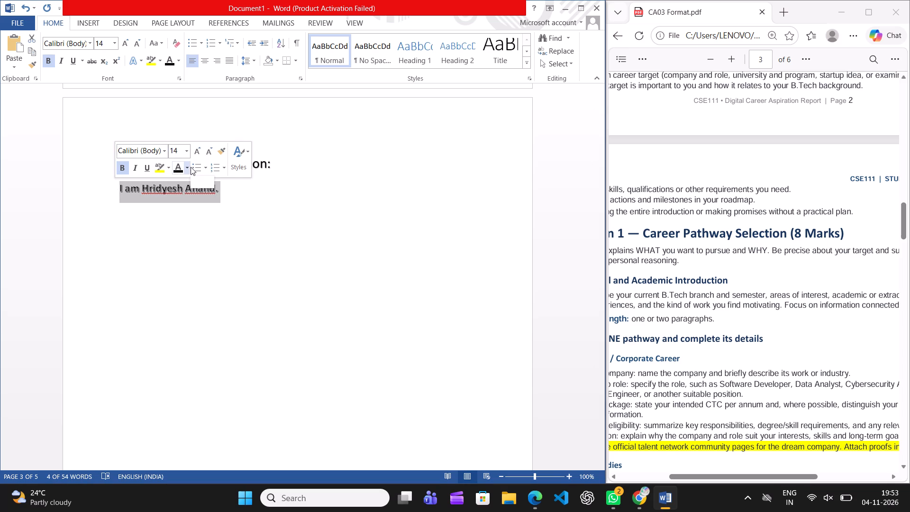
{"action": "left_click", "coordinate": [188, 167]}
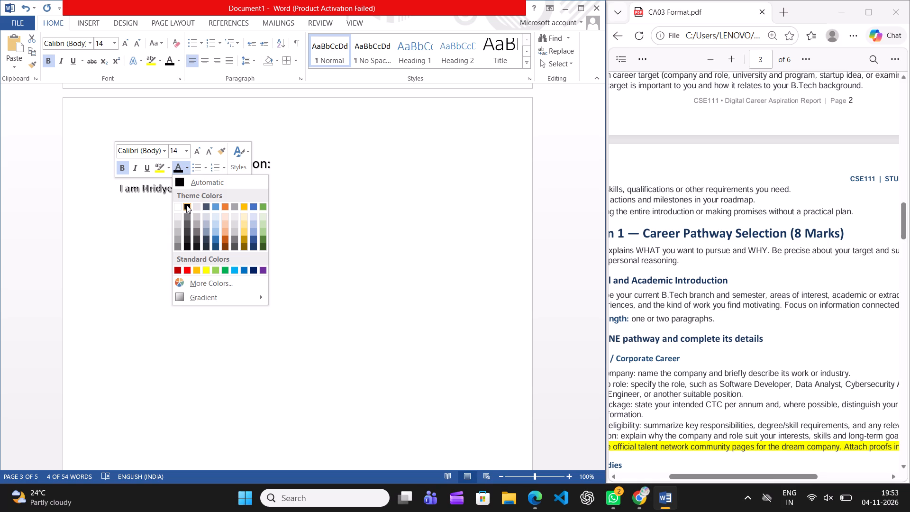
{"action": "left_click", "coordinate": [186, 204]}
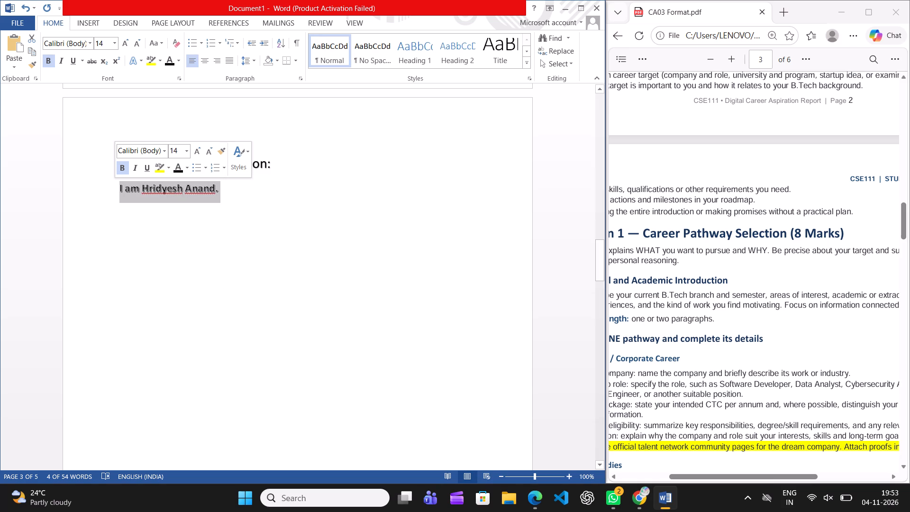
Change the text effect of the introduction sentence so it is plain text without the shadow and bold.
{"action": "left_click", "coordinate": [238, 161]}
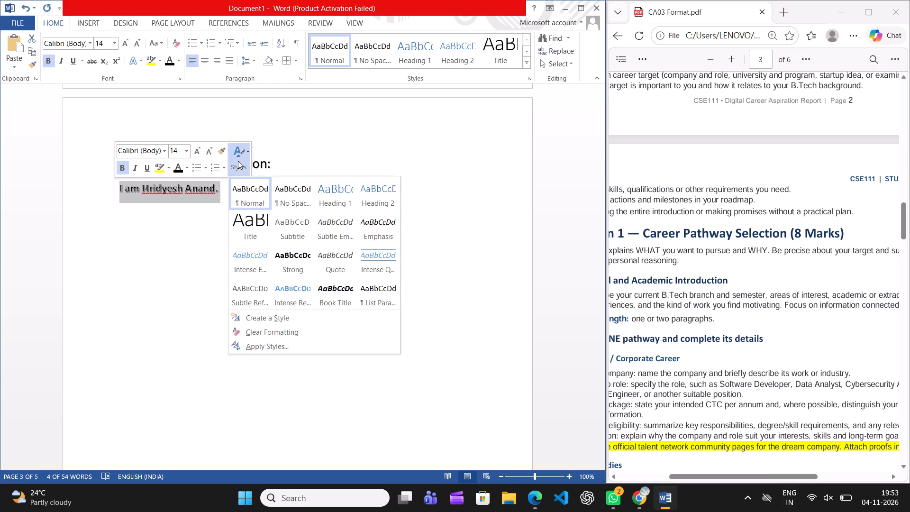
{"action": "left_click", "coordinate": [238, 161]}
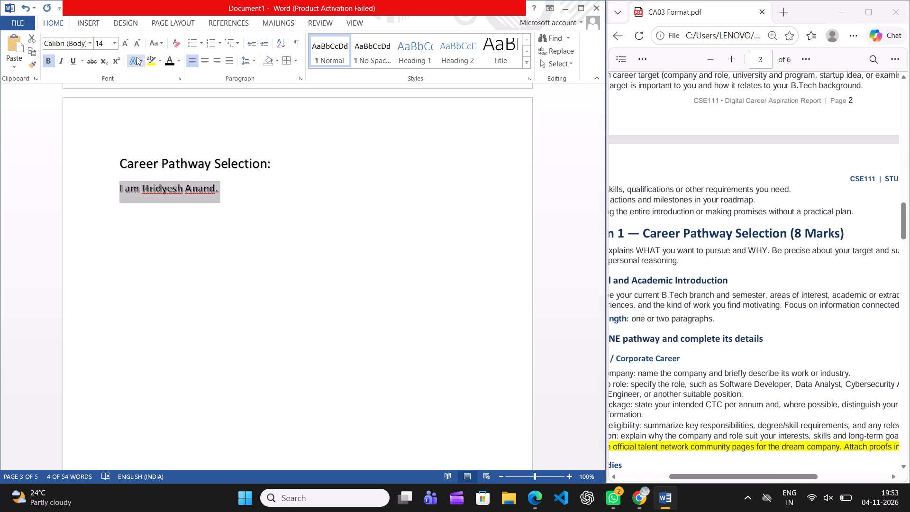
{"action": "left_click", "coordinate": [135, 58]}
{"action": "left_click", "coordinate": [142, 93]}
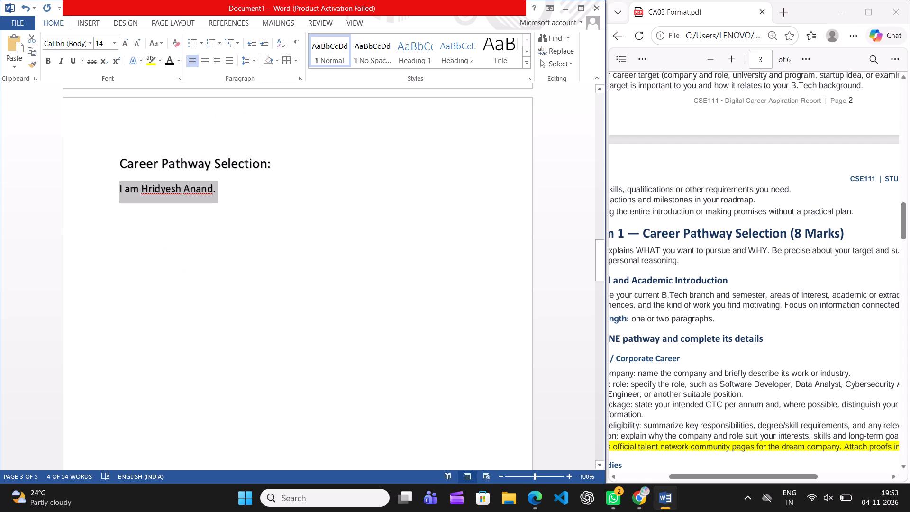
Open the text highlight colour choices for the introduction sentence.
{"action": "left_click", "coordinate": [158, 59]}
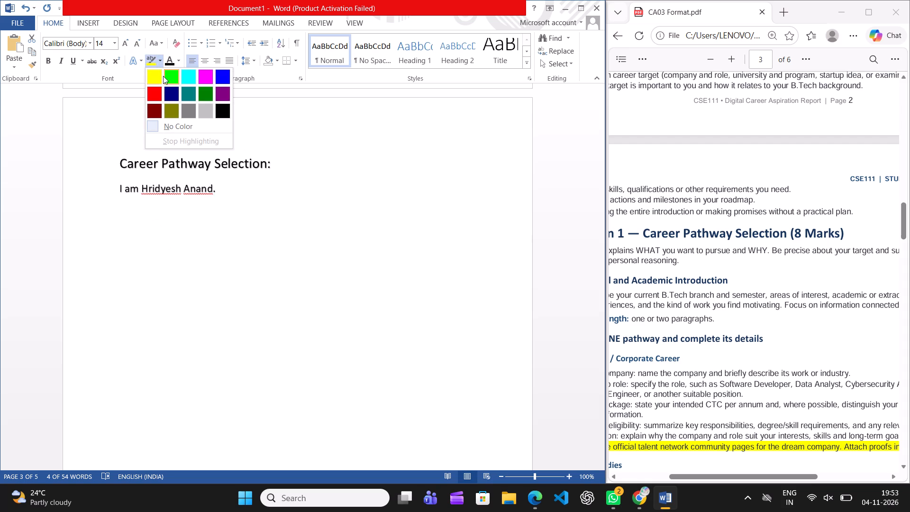
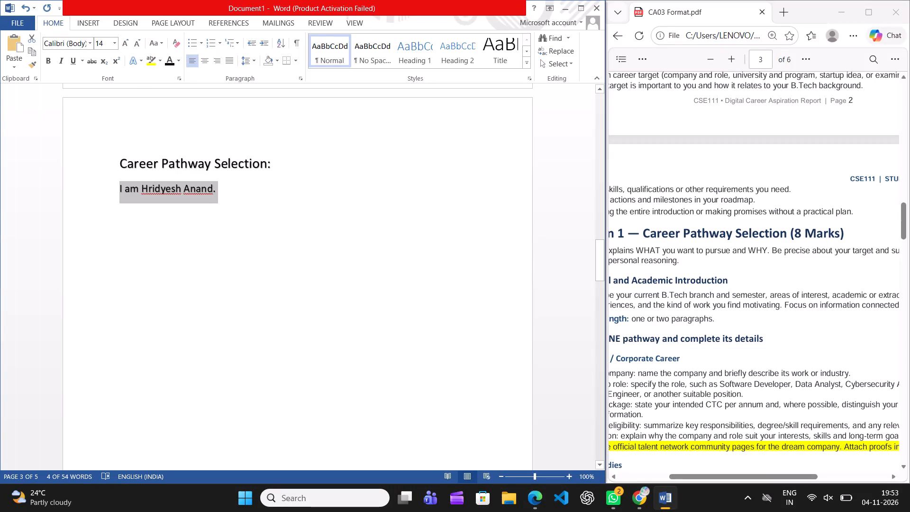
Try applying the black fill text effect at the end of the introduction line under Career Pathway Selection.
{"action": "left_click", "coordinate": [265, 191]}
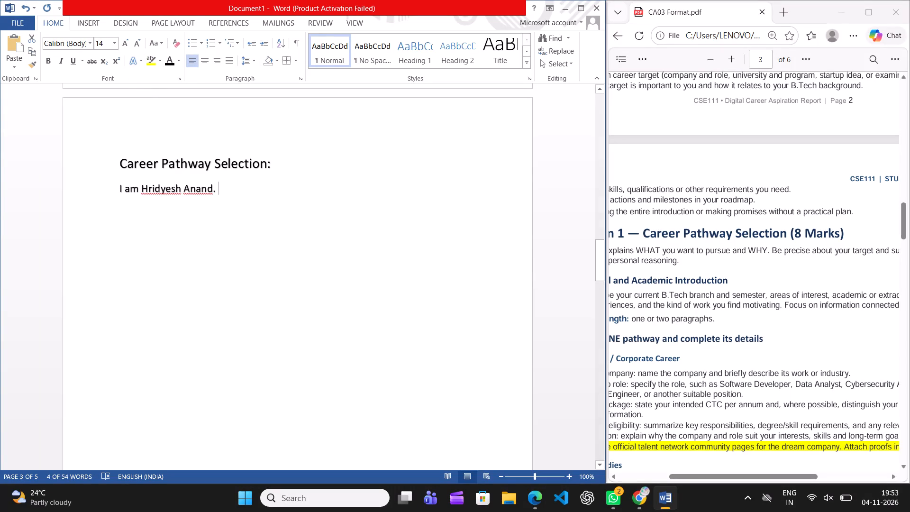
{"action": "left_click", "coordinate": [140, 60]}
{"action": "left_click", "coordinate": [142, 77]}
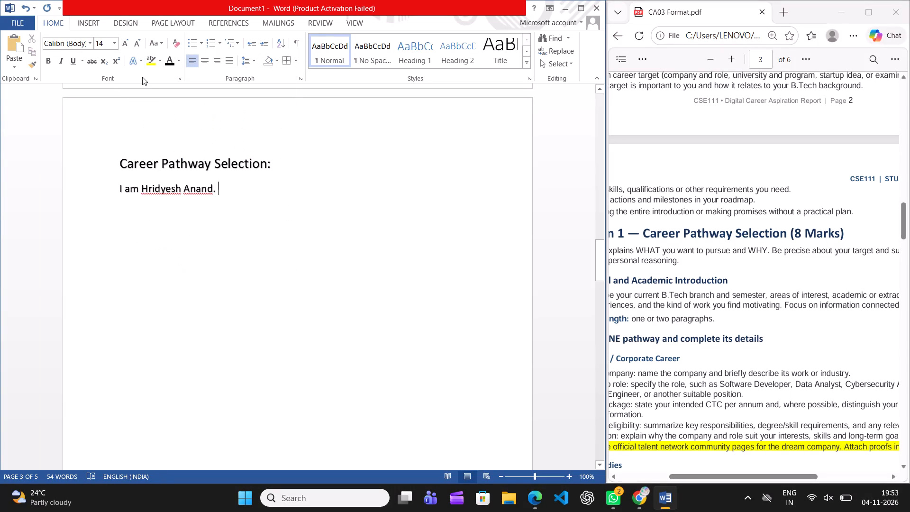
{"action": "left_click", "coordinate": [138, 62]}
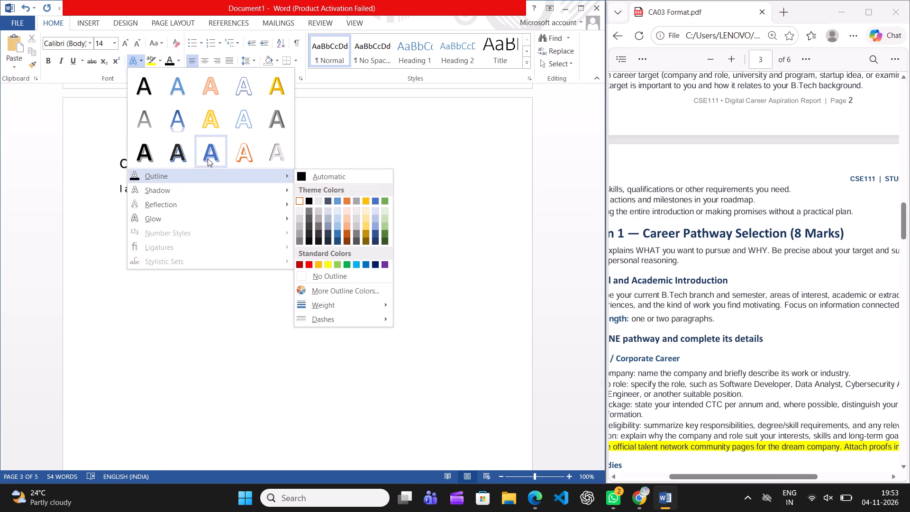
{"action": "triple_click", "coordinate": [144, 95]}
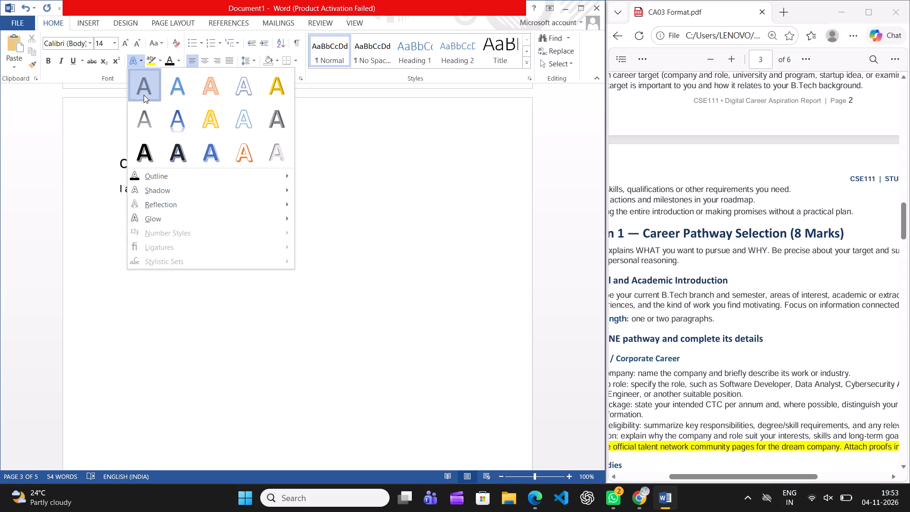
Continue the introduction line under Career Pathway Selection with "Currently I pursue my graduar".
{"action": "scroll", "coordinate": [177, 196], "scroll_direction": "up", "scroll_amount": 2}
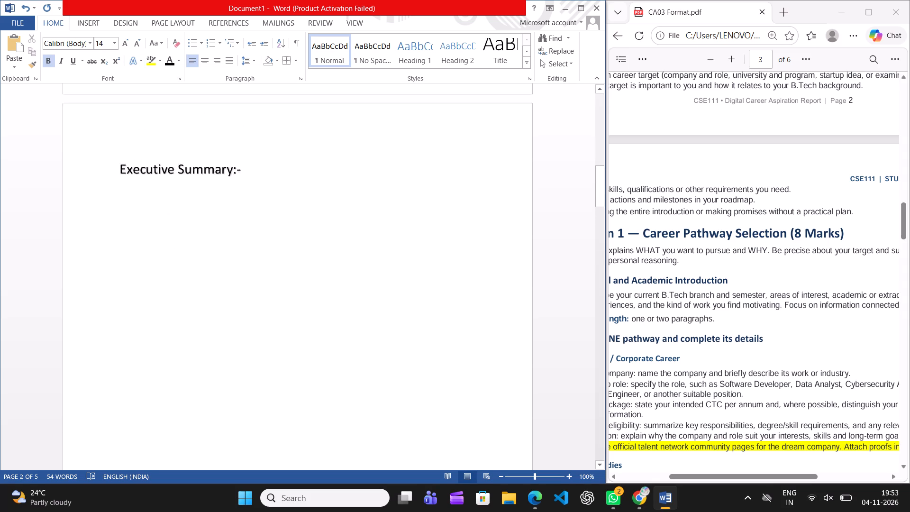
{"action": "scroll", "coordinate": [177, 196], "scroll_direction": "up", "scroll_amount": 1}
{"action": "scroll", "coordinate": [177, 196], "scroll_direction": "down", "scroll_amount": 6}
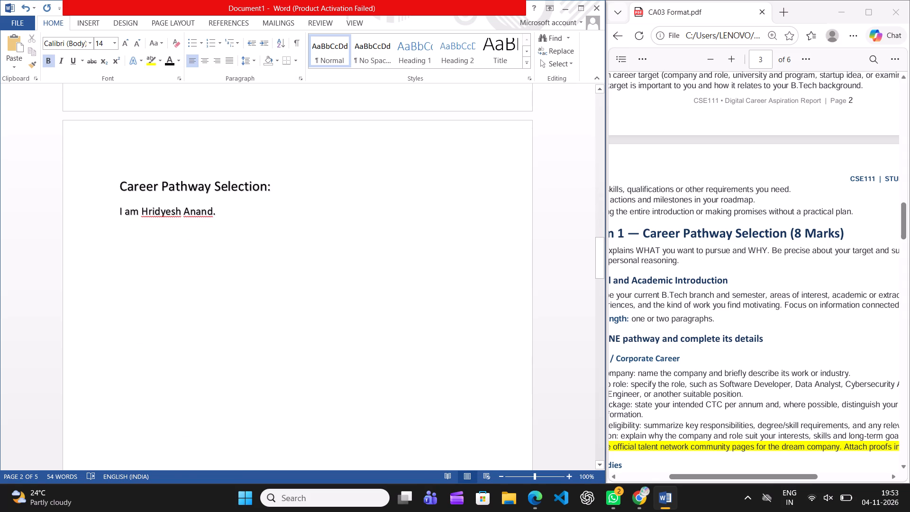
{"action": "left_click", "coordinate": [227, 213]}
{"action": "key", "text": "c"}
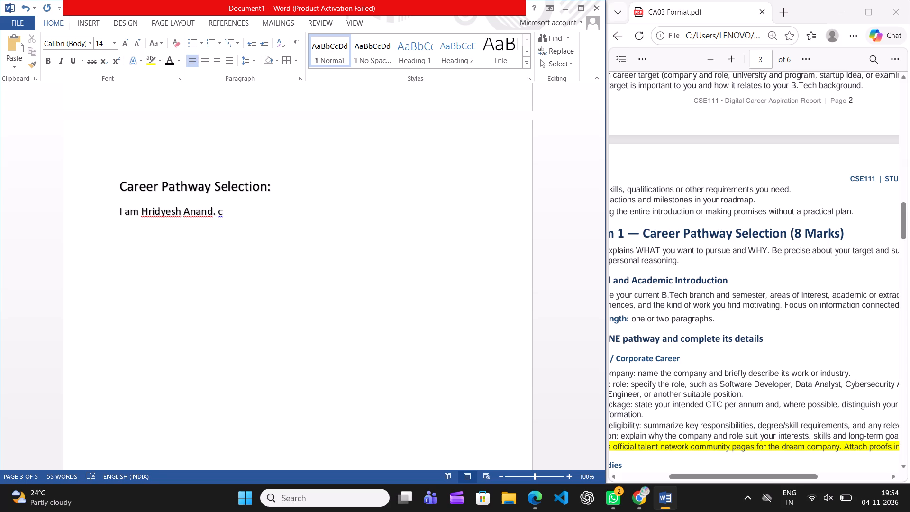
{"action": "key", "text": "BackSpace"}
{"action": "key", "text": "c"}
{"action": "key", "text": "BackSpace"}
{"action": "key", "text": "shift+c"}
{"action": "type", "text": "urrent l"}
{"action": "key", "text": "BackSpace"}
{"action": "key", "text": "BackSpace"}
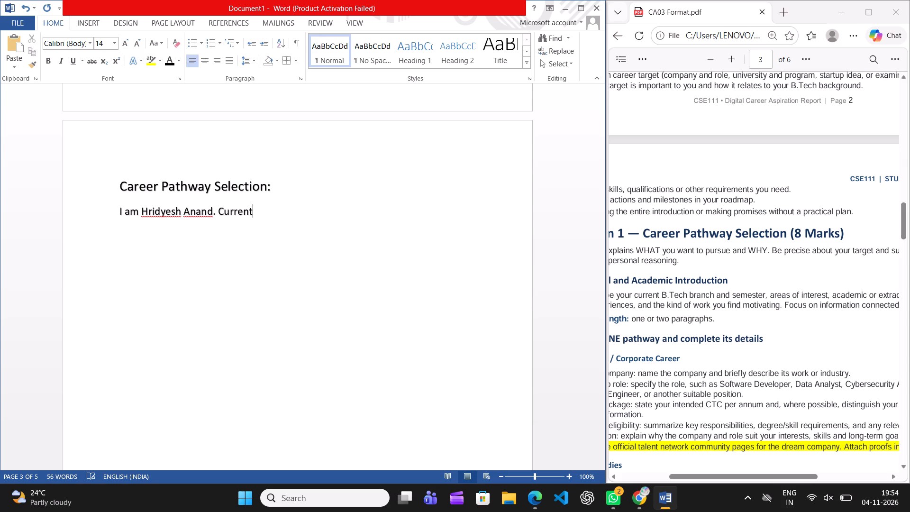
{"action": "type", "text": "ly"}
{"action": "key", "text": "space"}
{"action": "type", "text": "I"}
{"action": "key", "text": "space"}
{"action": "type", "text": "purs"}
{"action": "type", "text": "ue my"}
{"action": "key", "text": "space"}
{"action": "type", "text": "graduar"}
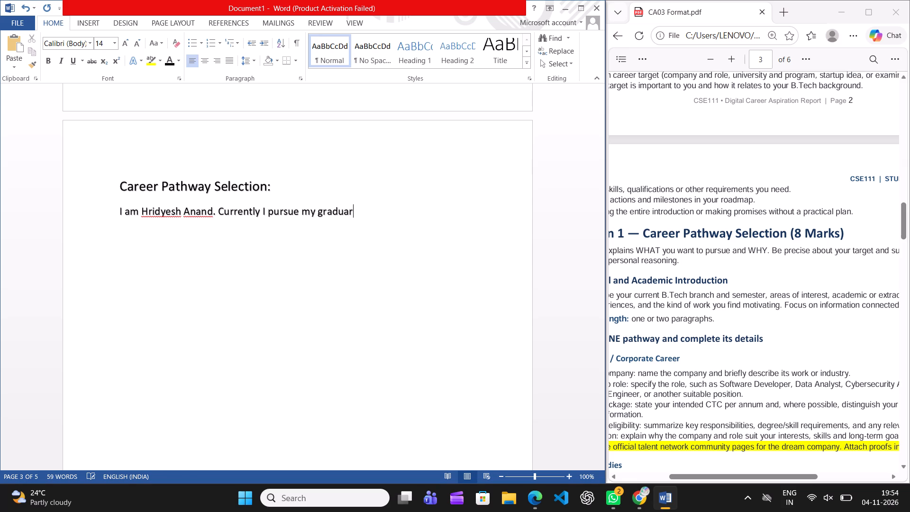
Delete the entire introduction line below the Career Pathway Selection heading, leaving the empty paragraph in place.
{"action": "key", "text": "BackSpace"}
{"action": "key", "text": "BackSpace"}
{"action": "key", "text": "BackSpace"}
{"action": "key", "text": "BackSpace"}
{"action": "key", "text": "BackSpace"}
{"action": "key", "text": "BackSpace"}
{"action": "key", "text": "BackSpace"}
{"action": "key", "text": "BackSpace"}
{"action": "key", "text": "BackSpace"}
{"action": "key", "text": "BackSpace"}
{"action": "key", "text": "BackSpace"}
{"action": "key", "text": "BackSpace"}
{"action": "key", "text": "BackSpace"}
{"action": "key", "text": "BackSpace"}
{"action": "key", "text": "BackSpace"}
{"action": "key", "text": "BackSpace"}
{"action": "key", "text": "BackSpace"}
{"action": "key", "text": "BackSpace"}
{"action": "key", "text": "BackSpace"}
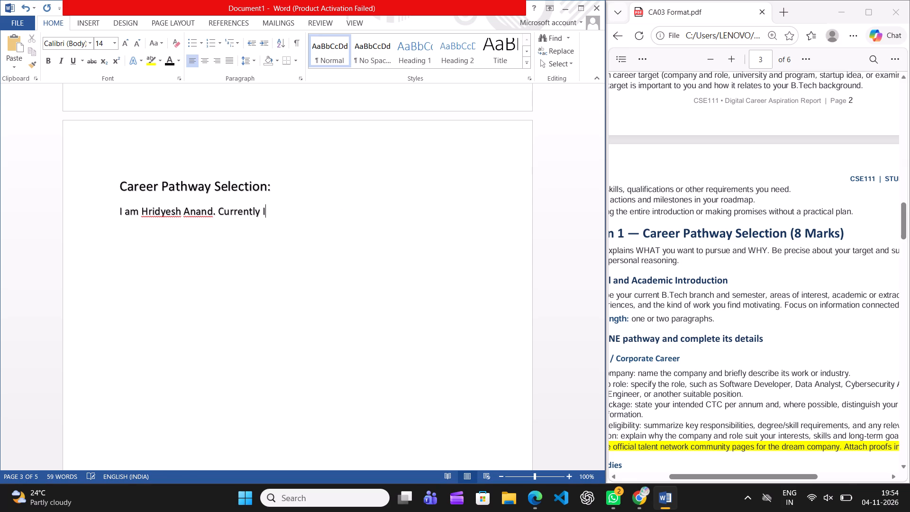
{"action": "key", "text": "BackSpace"}
{"action": "key", "text": "BackSpace"}
{"action": "key", "text": "BackSpace"}
{"action": "key", "text": "BackSpace"}
{"action": "key", "text": "BackSpace"}
{"action": "key", "text": "BackSpace"}
{"action": "key", "text": "BackSpace"}
{"action": "key", "text": "BackSpace"}
{"action": "key", "text": "BackSpace"}
{"action": "key", "text": "BackSpace"}
{"action": "key", "text": "BackSpace"}
{"action": "key", "text": "BackSpace"}
{"action": "key", "text": "BackSpace"}
{"action": "key", "text": "BackSpace"}
{"action": "key", "text": "BackSpace"}
{"action": "key", "text": "BackSpace"}
{"action": "key", "text": "BackSpace"}
{"action": "key", "text": "BackSpace"}
{"action": "key", "text": "BackSpace"}
{"action": "key", "text": "BackSpace"}
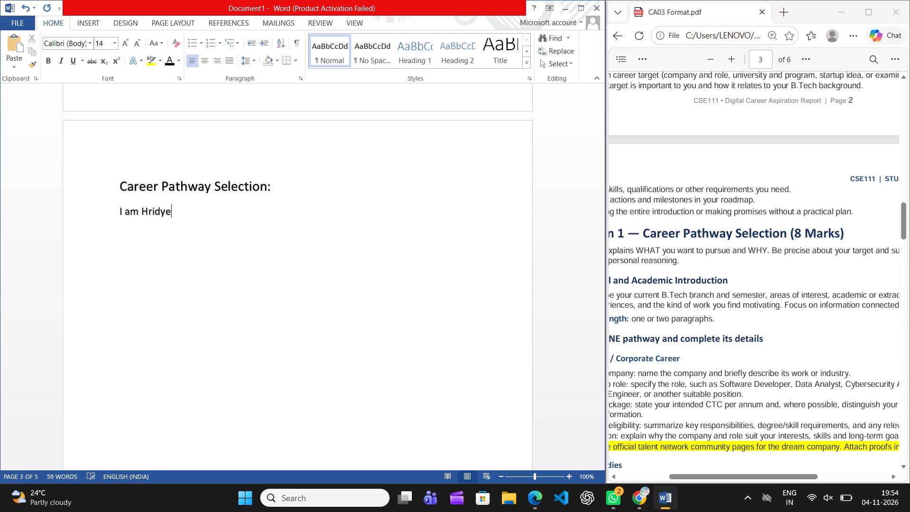
{"action": "key", "text": "BackSpace"}
{"action": "key", "text": "BackSpace"}
{"action": "key", "text": "BackSpace"}
{"action": "key", "text": "BackSpace"}
{"action": "key", "text": "BackSpace"}
{"action": "key", "text": "BackSpace"}
{"action": "key", "text": "BackSpace"}
{"action": "key", "text": "BackSpace"}
{"action": "key", "text": "BackSpace"}
{"action": "key", "text": "BackSpace"}
{"action": "key", "text": "BackSpace"}
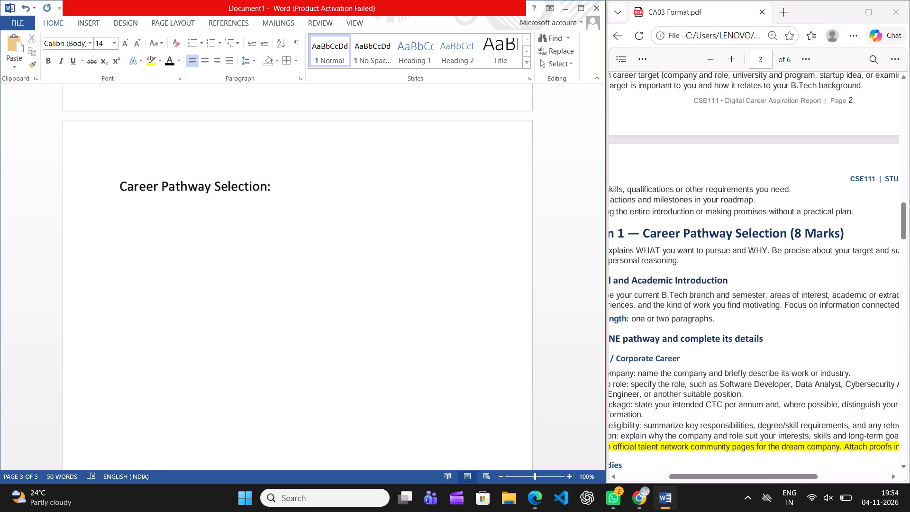
Review the Section 1 Career Pathway Selection requirements, including 7.1 and 7.2, in the CA03 Format PDF.
{"action": "scroll", "coordinate": [687, 199], "scroll_direction": "right", "scroll_amount": 3}
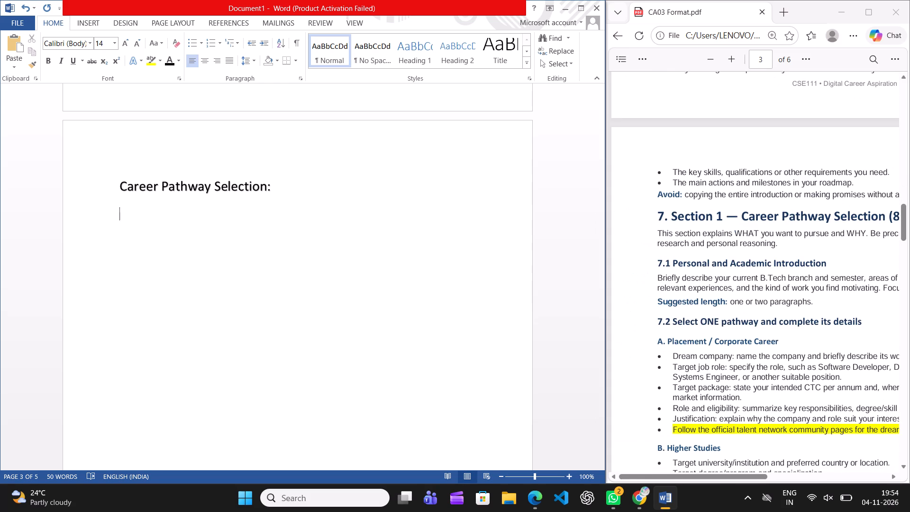
{"action": "scroll", "coordinate": [687, 199], "scroll_direction": "down", "scroll_amount": 2}
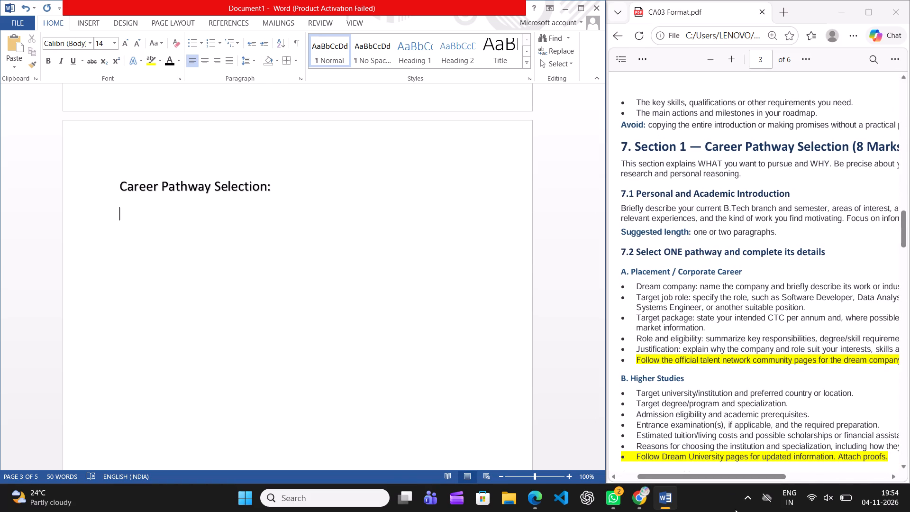
Show the hidden system tray icons.
{"action": "left_click", "coordinate": [744, 501]}
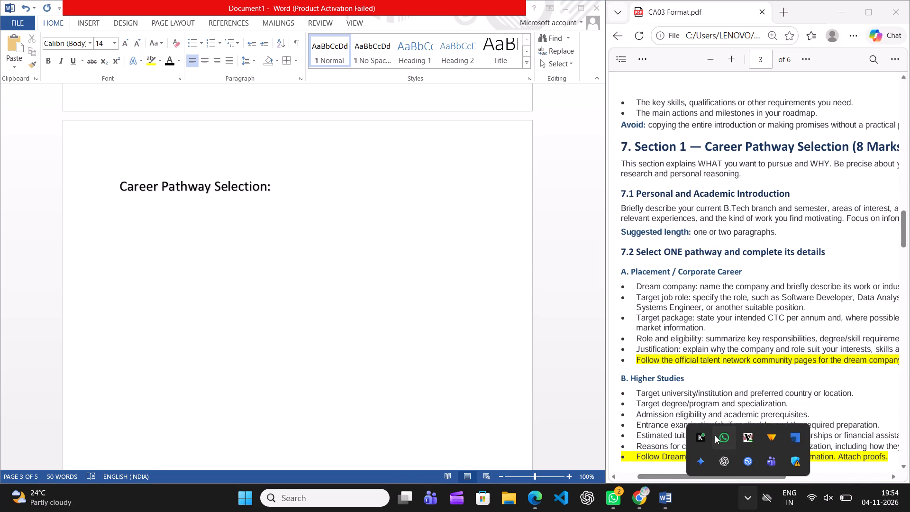
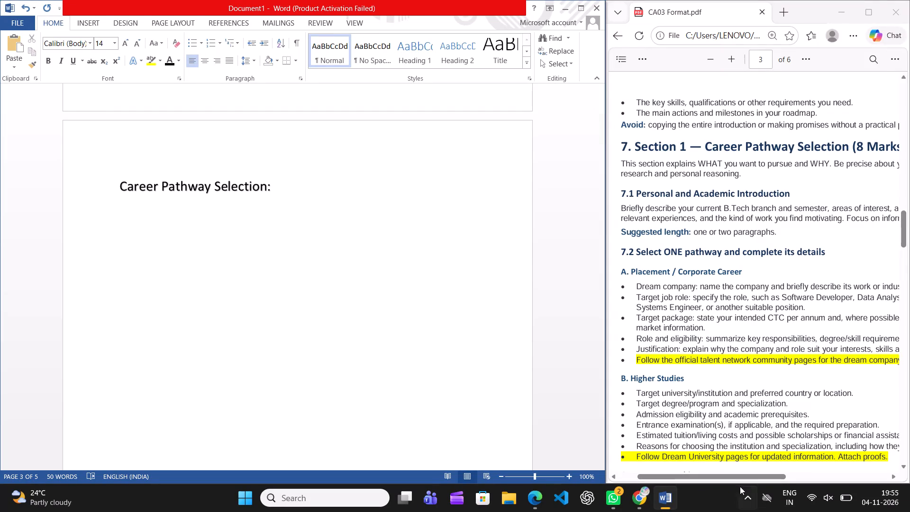
Show the hidden system tray icons.
{"action": "left_click", "coordinate": [754, 500]}
{"action": "left_click", "coordinate": [695, 424]}
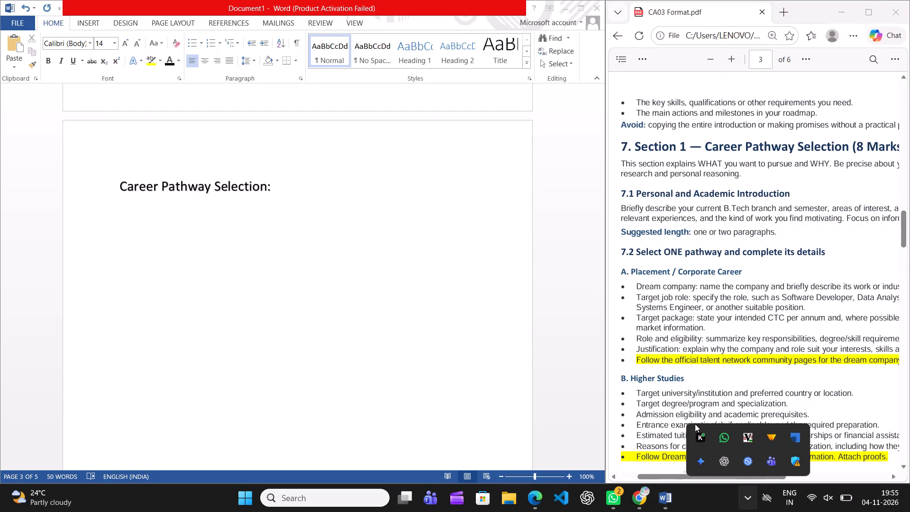